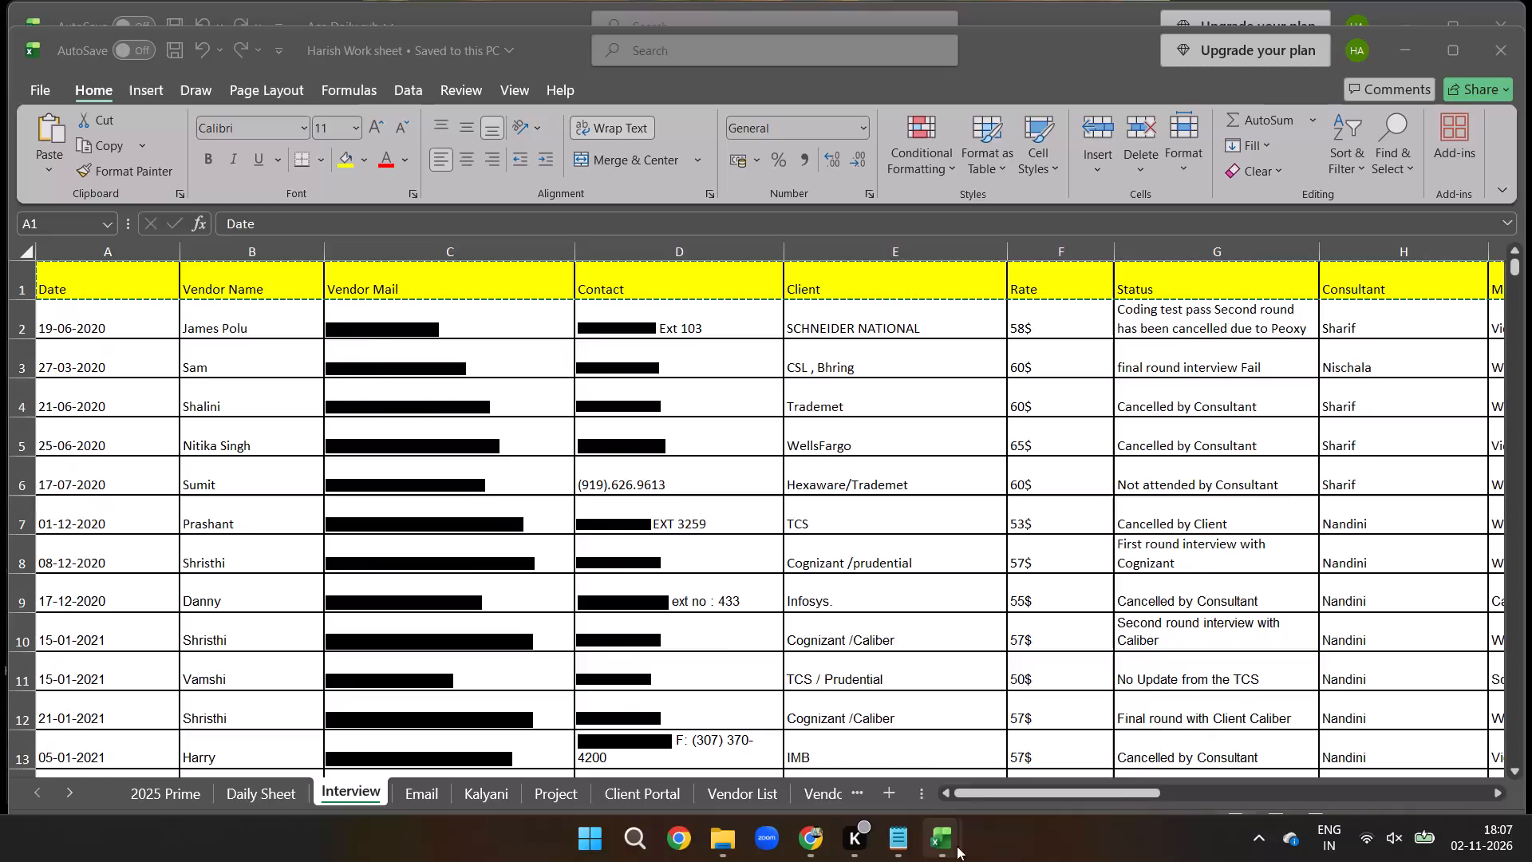
Switch to the Ace Daily sub workbook and paste the copied header row into row 1 of the Interview sheet.
{"action": "left_click", "coordinate": [864, 738]}
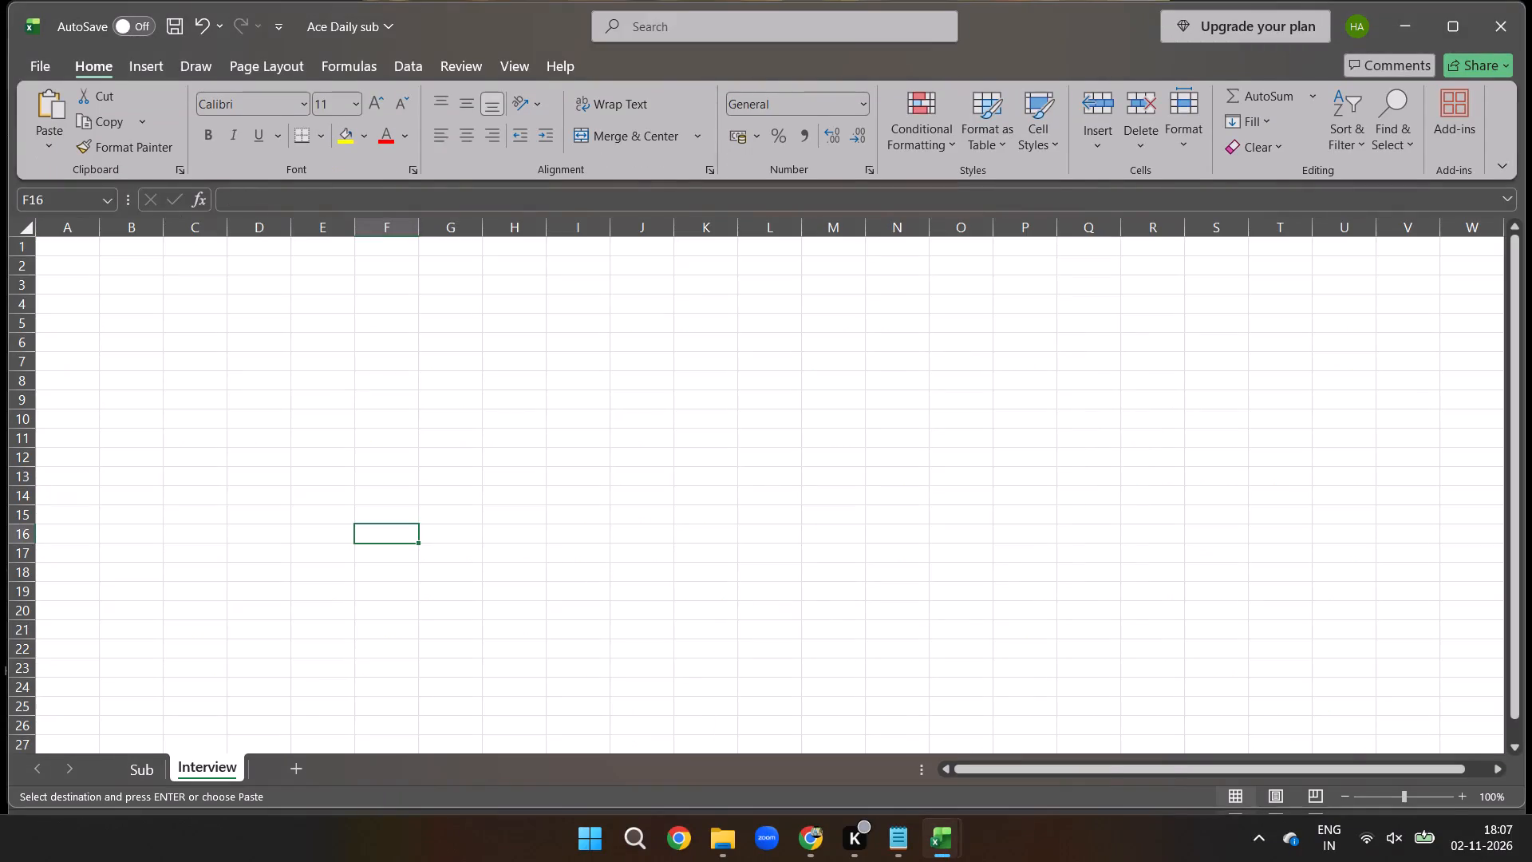
{"action": "left_click", "coordinate": [25, 247]}
{"action": "key", "text": "ctrl+v"}
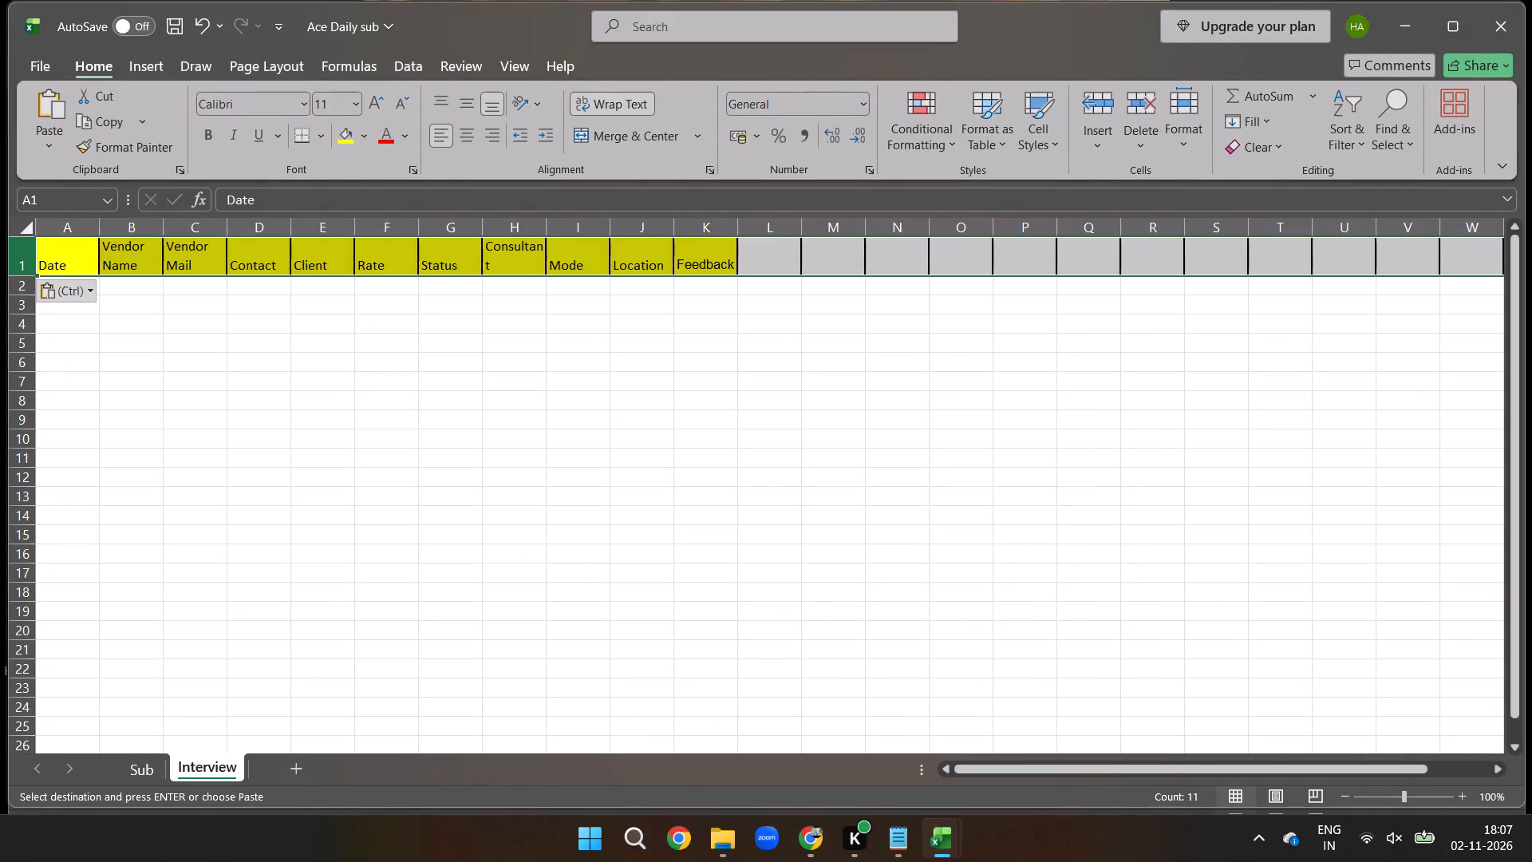
Widen all columns of the Interview sheet equally so every header fits on one line.
{"action": "left_click", "coordinate": [23, 229]}
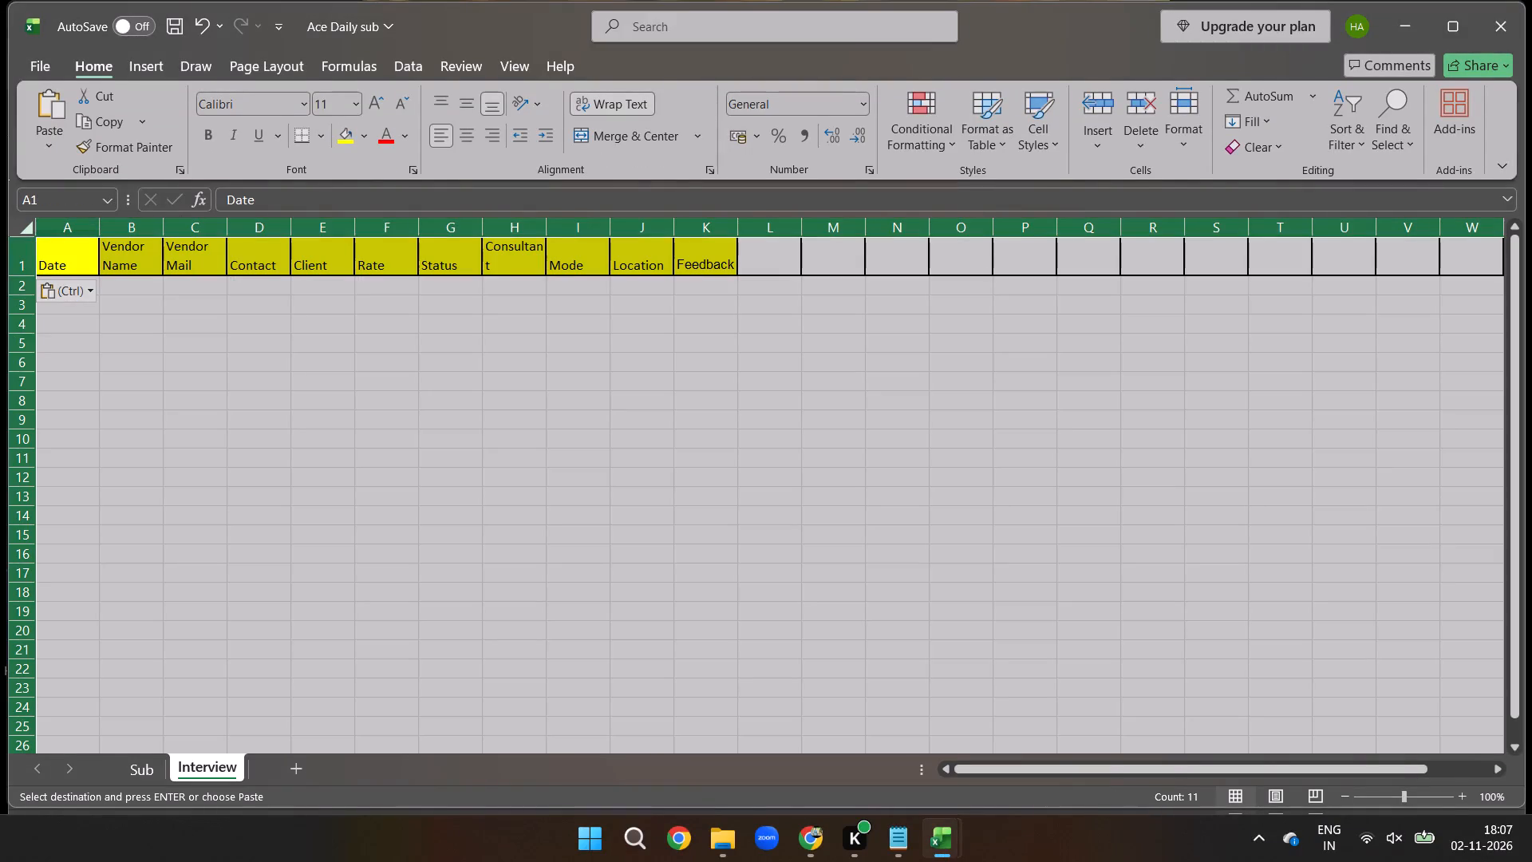
{"action": "left_click_drag", "start_coordinate": [97, 226], "coordinate": [200, 223]}
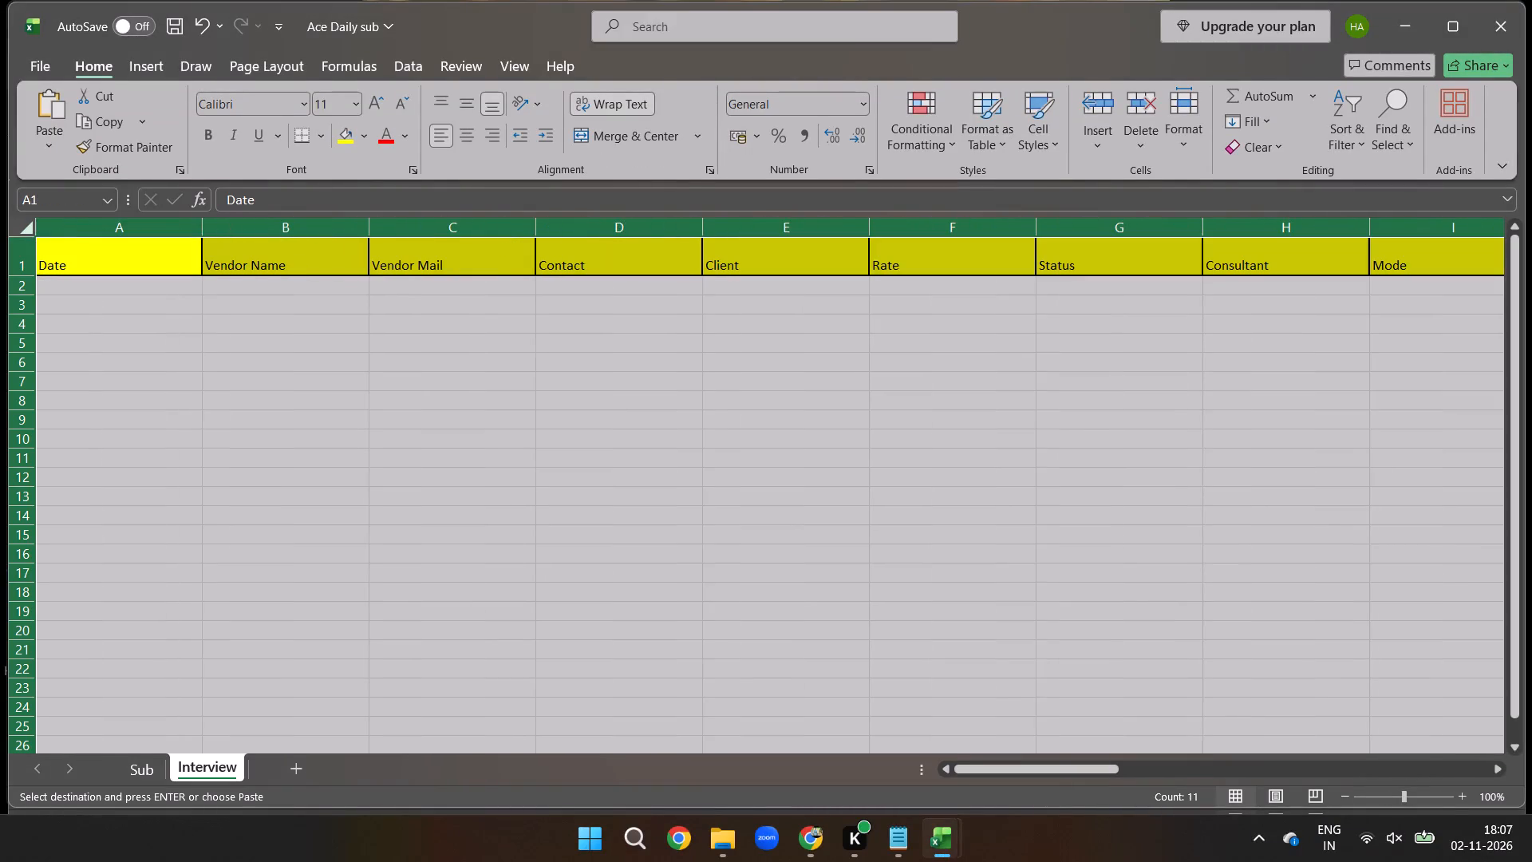
Apply All Borders to the entire Interview sheet.
{"action": "left_click", "coordinate": [18, 225]}
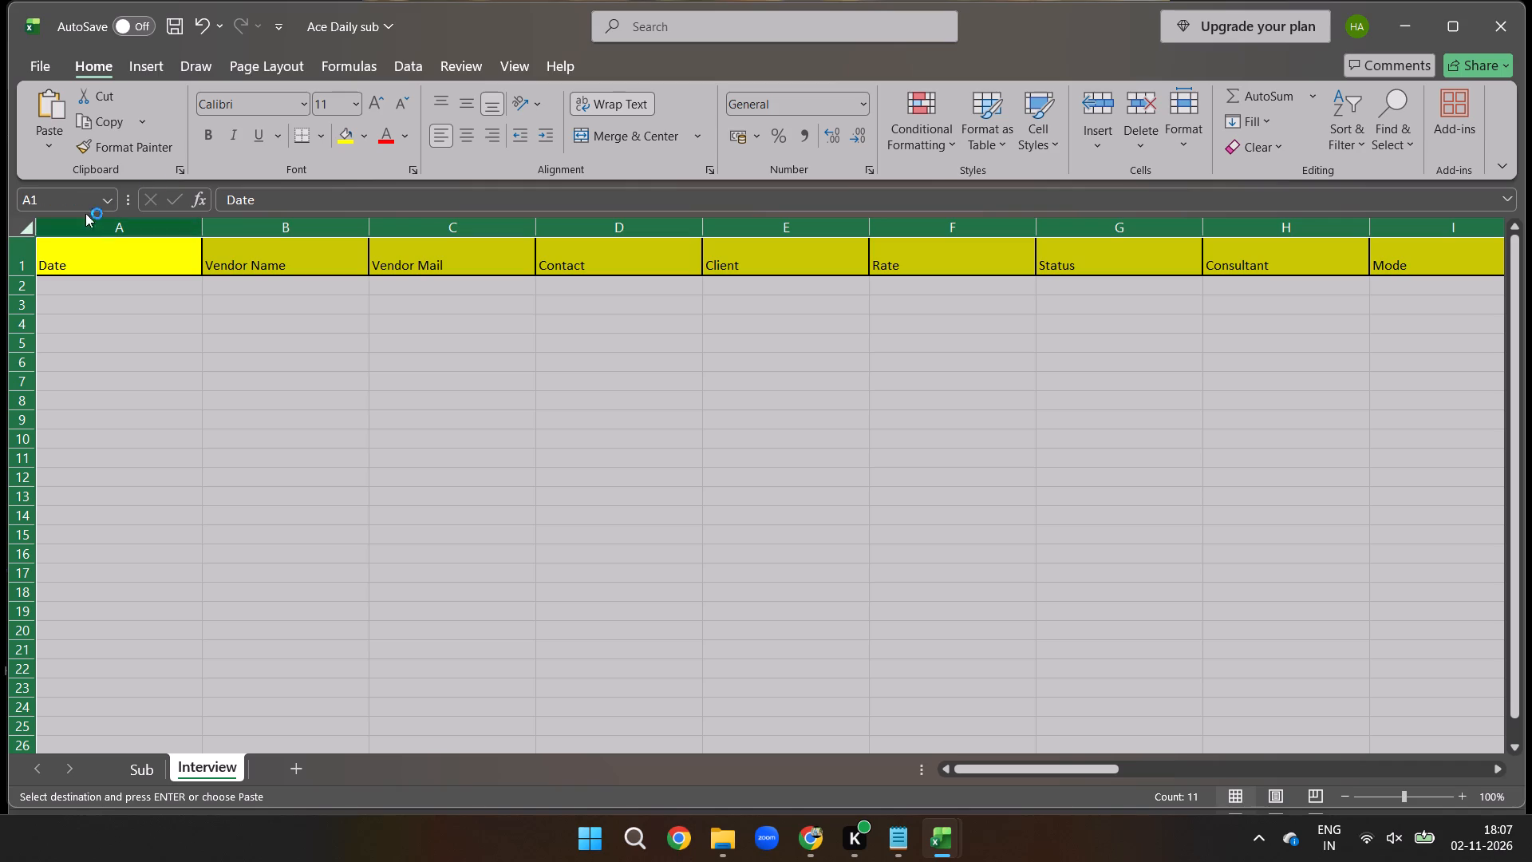
{"action": "left_click", "coordinate": [318, 136]}
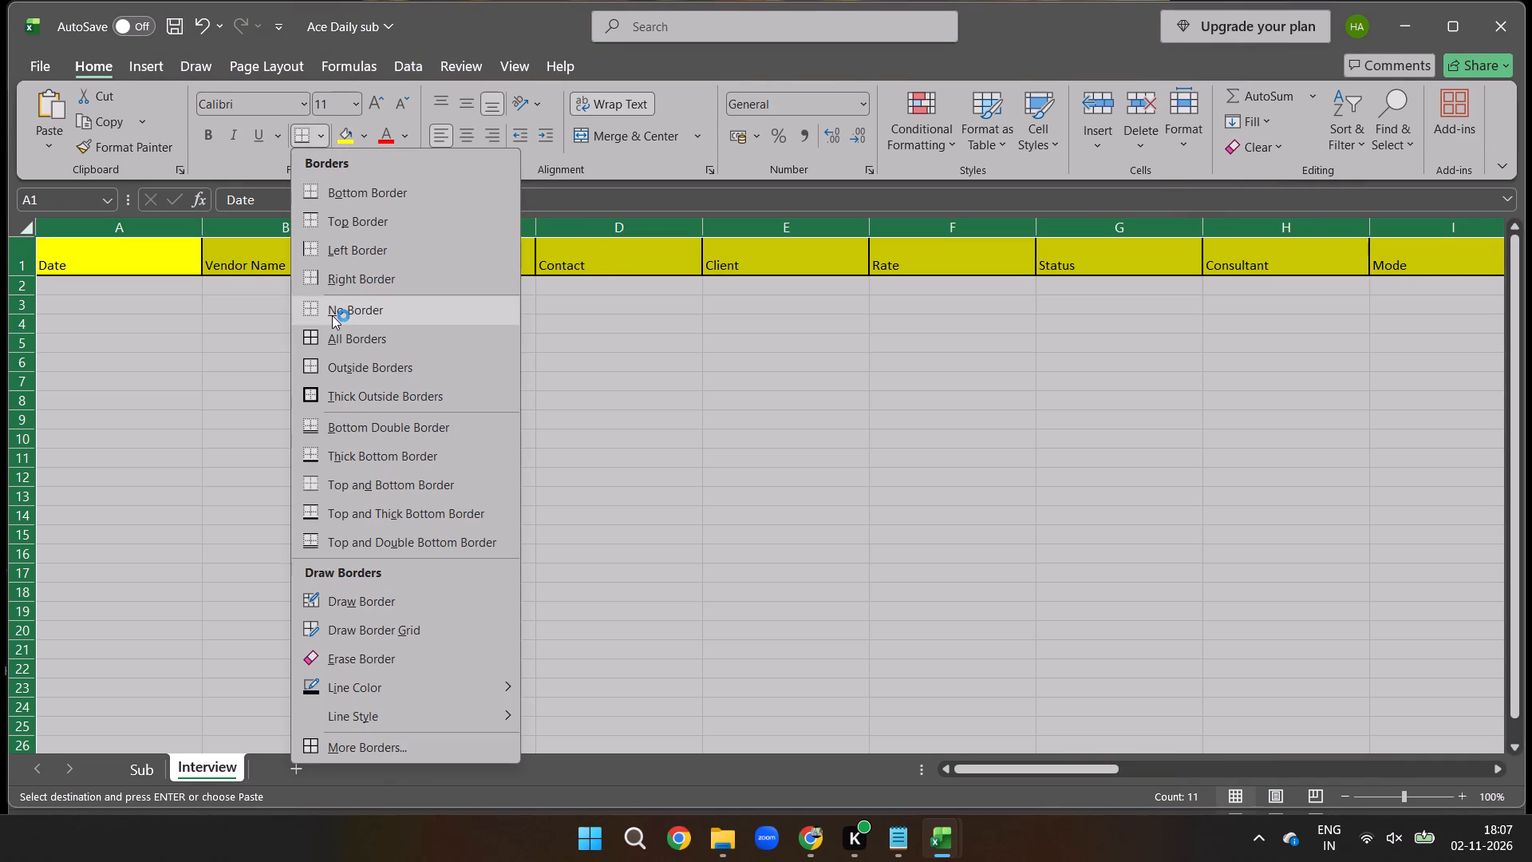
{"action": "left_click", "coordinate": [335, 335]}
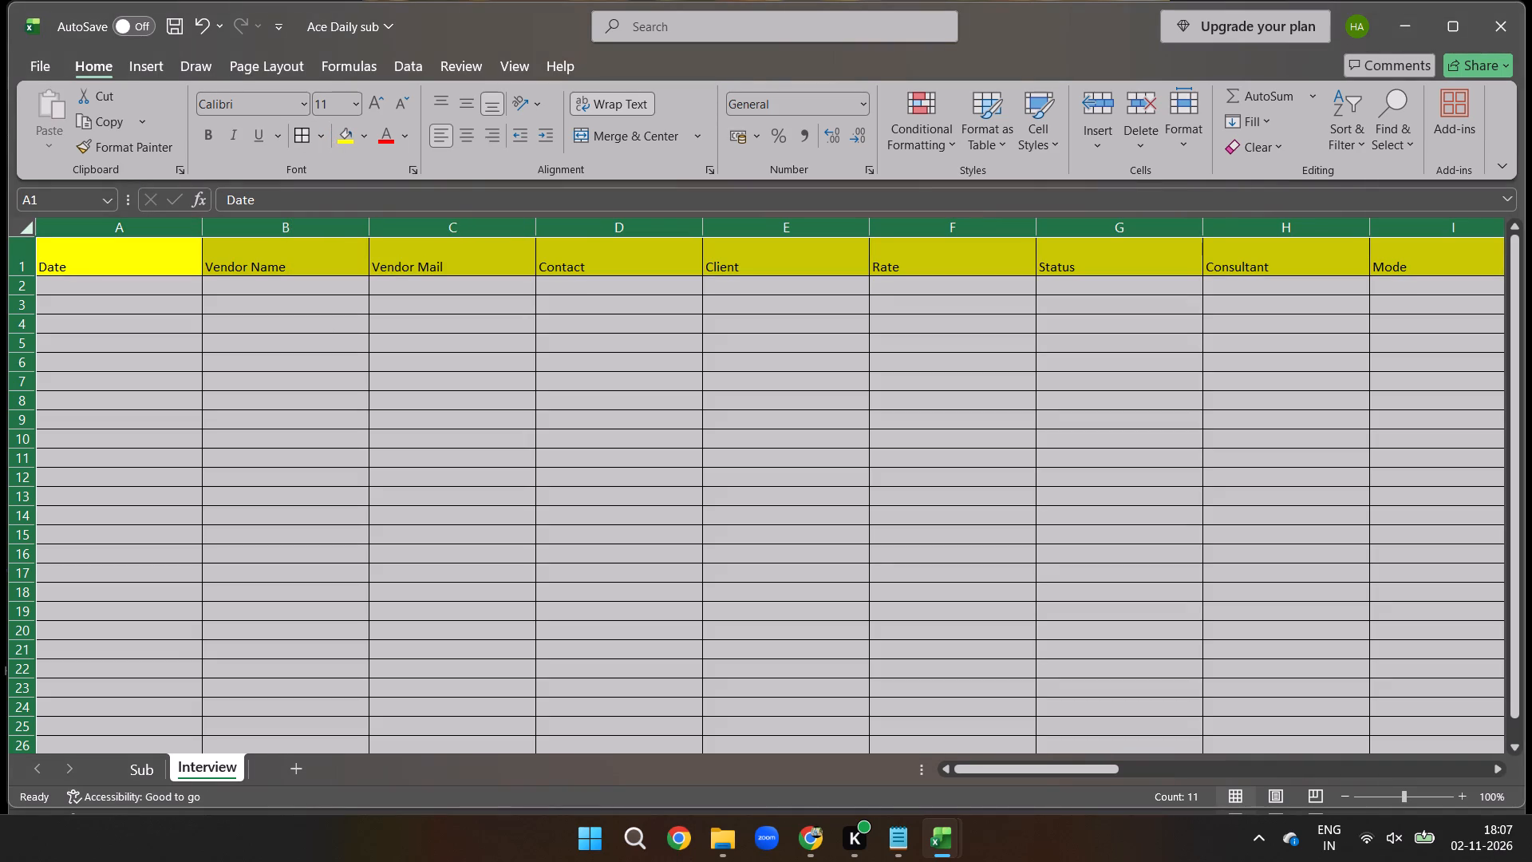
Set the height of all rows in the Interview sheet to 18.00.
{"action": "left_click", "coordinate": [26, 299]}
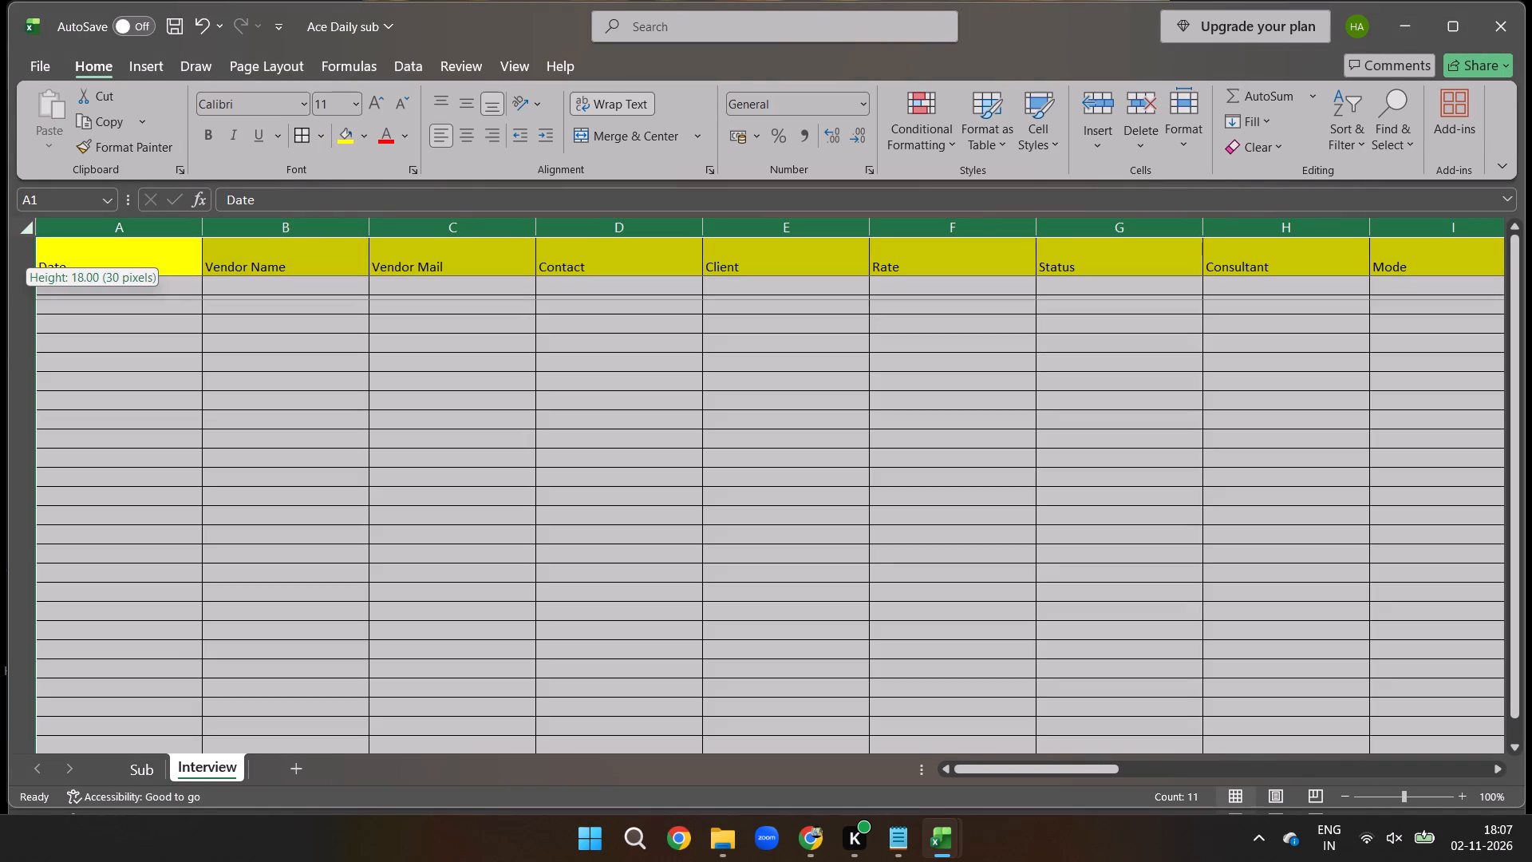
{"action": "scroll", "coordinate": [274, 373], "scroll_direction": "up", "scroll_amount": 3}
{"action": "left_click", "coordinate": [294, 377]}
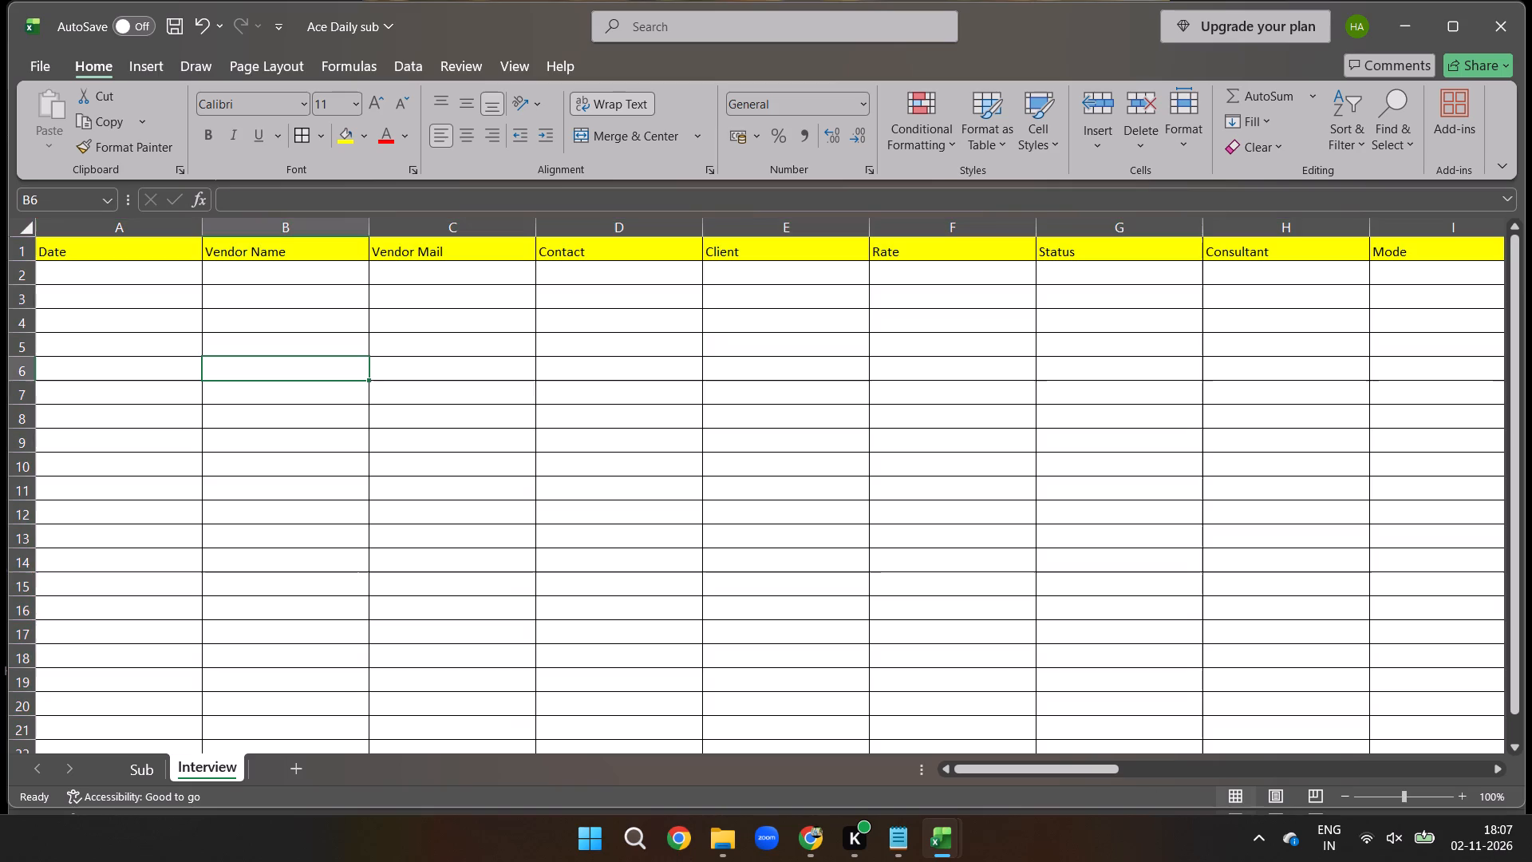
{"action": "scroll", "coordinate": [294, 377], "scroll_direction": "up", "scroll_amount": 3}
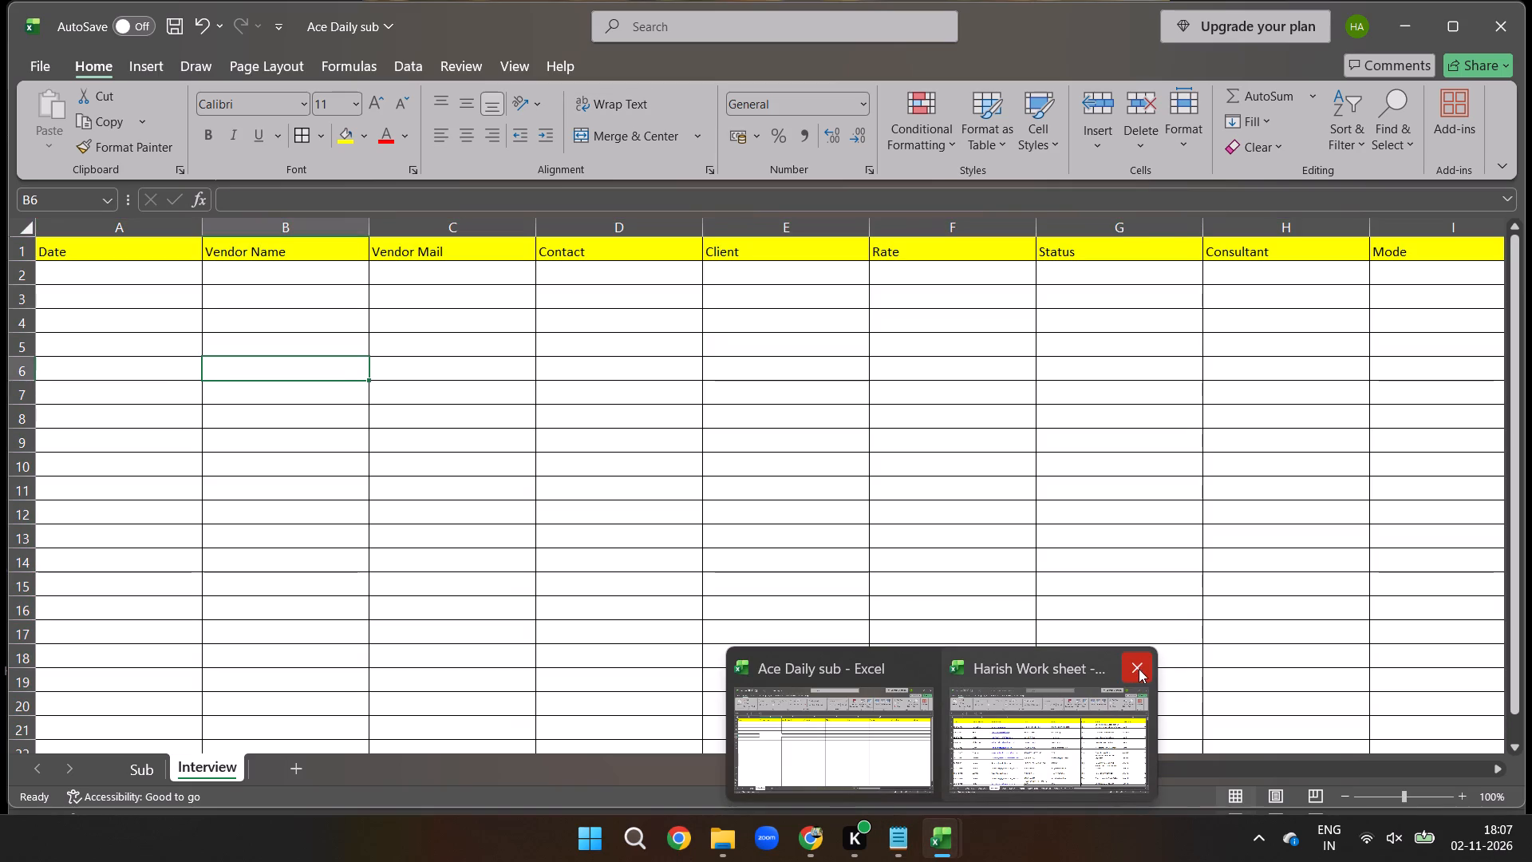
Close the Harish Work sheet workbook.
{"action": "left_click", "coordinate": [1139, 670]}
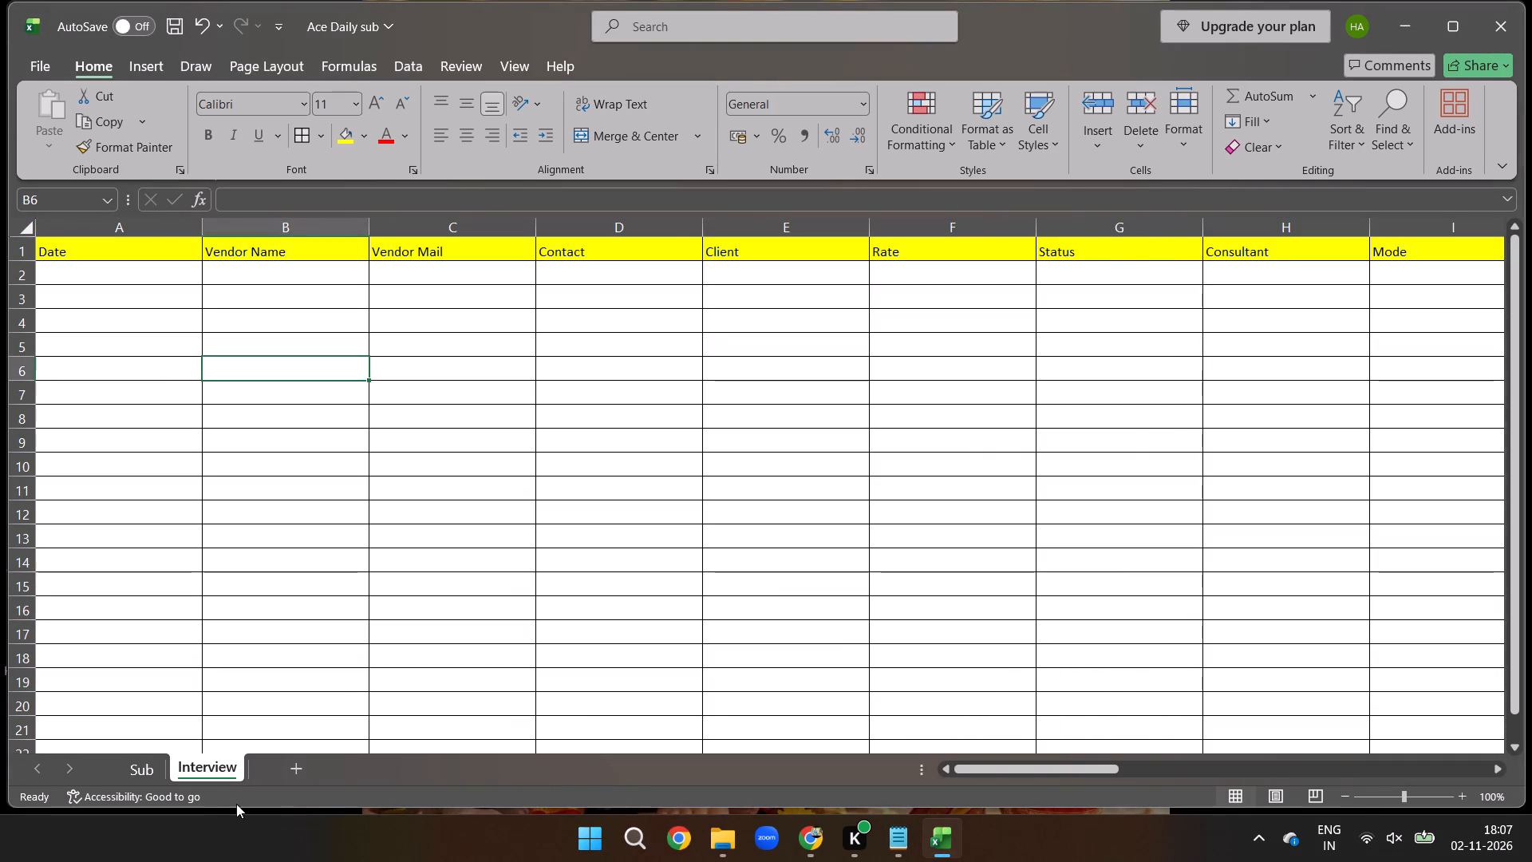
Enter 02-11-2026 under Date in row 2 of the Interview sheet.
{"action": "left_click", "coordinate": [146, 775]}
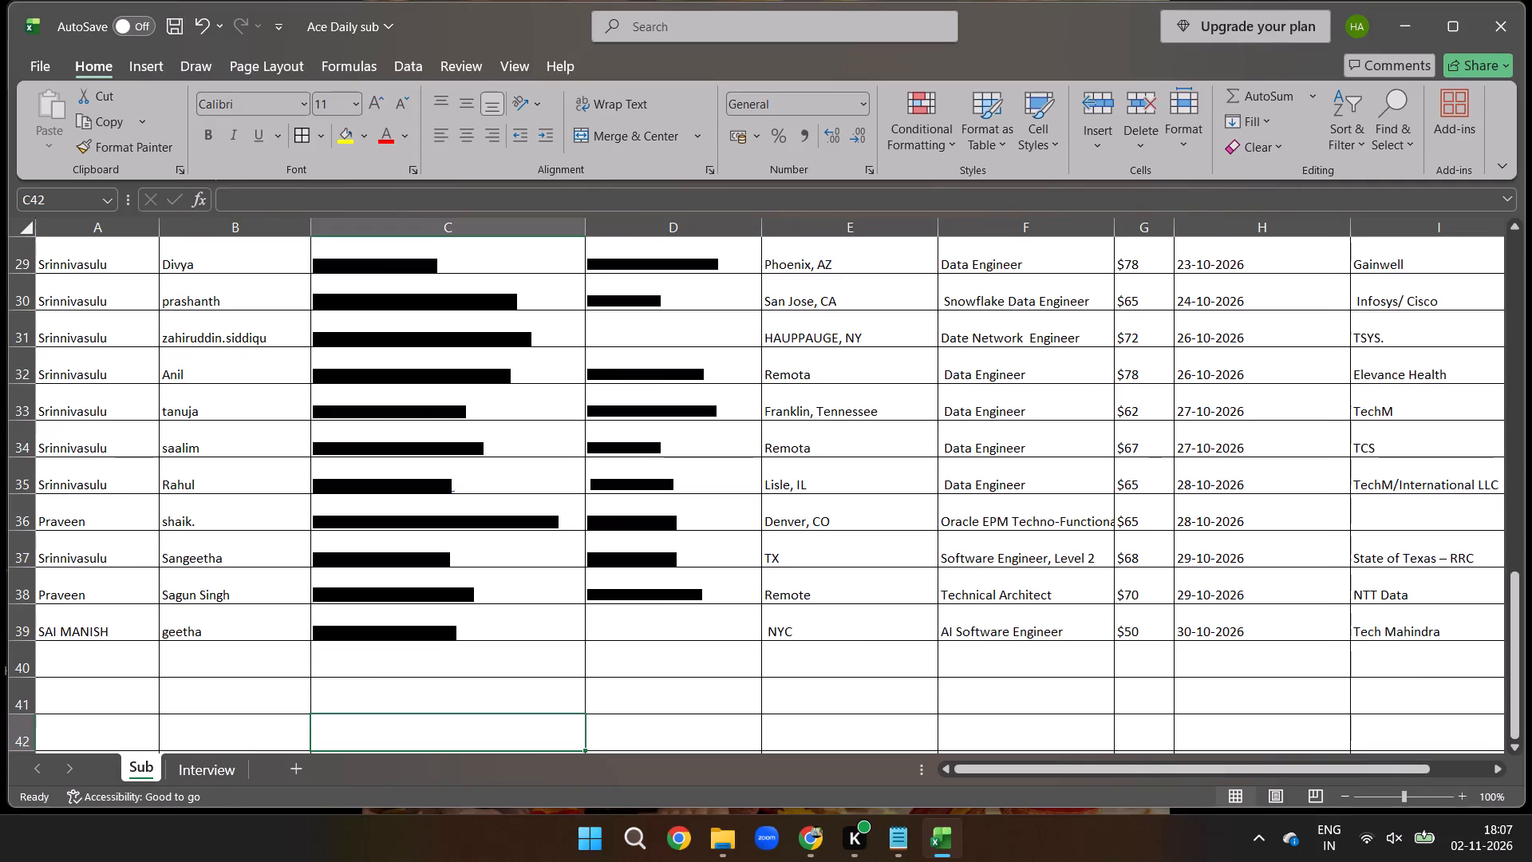
{"action": "left_click", "coordinate": [199, 765]}
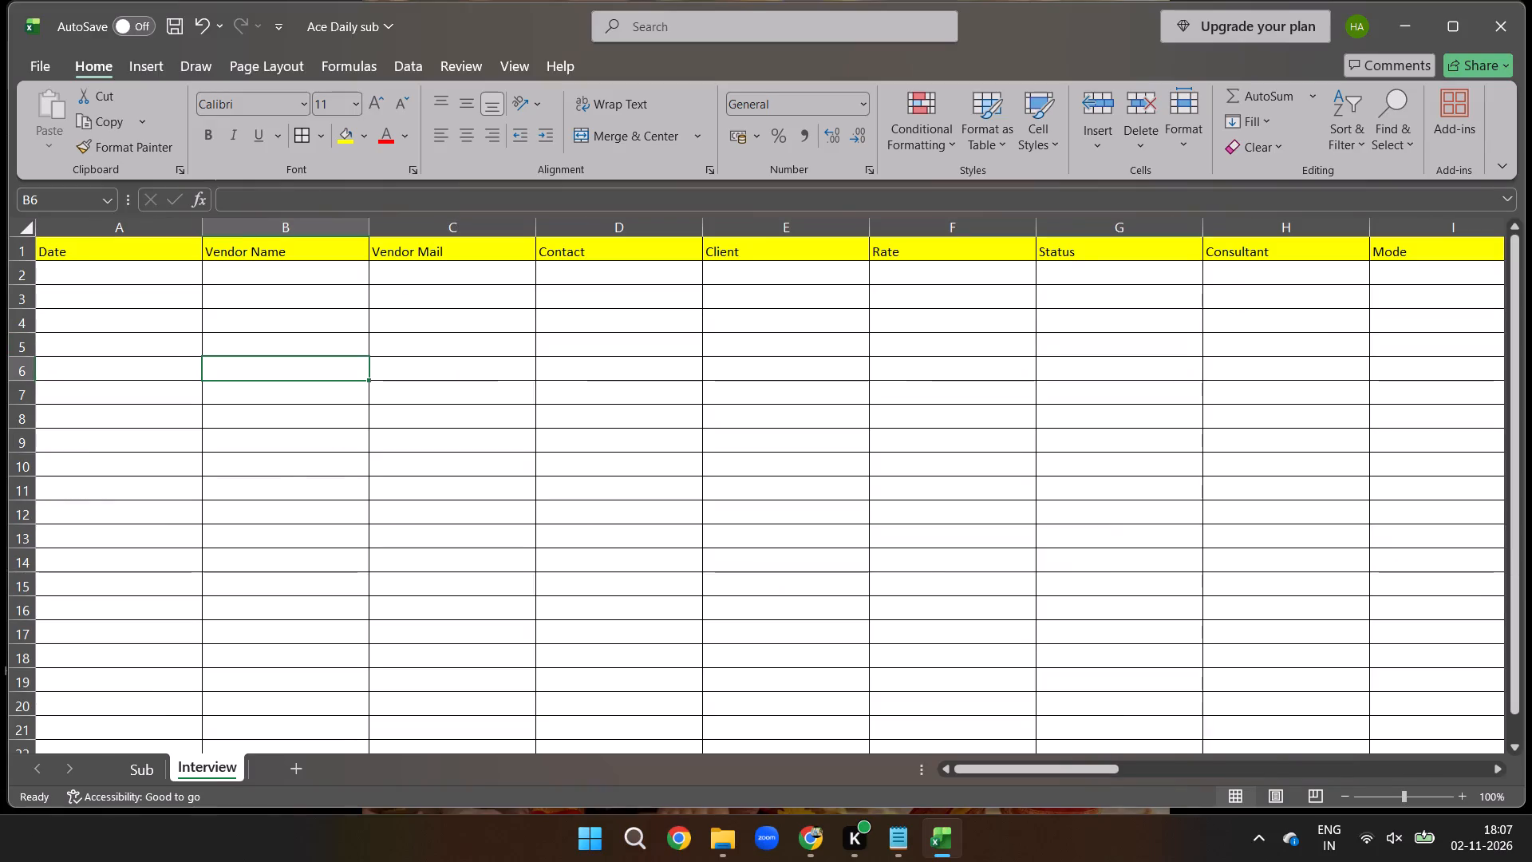
{"action": "double_click", "coordinate": [110, 274]}
{"action": "double_click", "coordinate": [110, 274]}
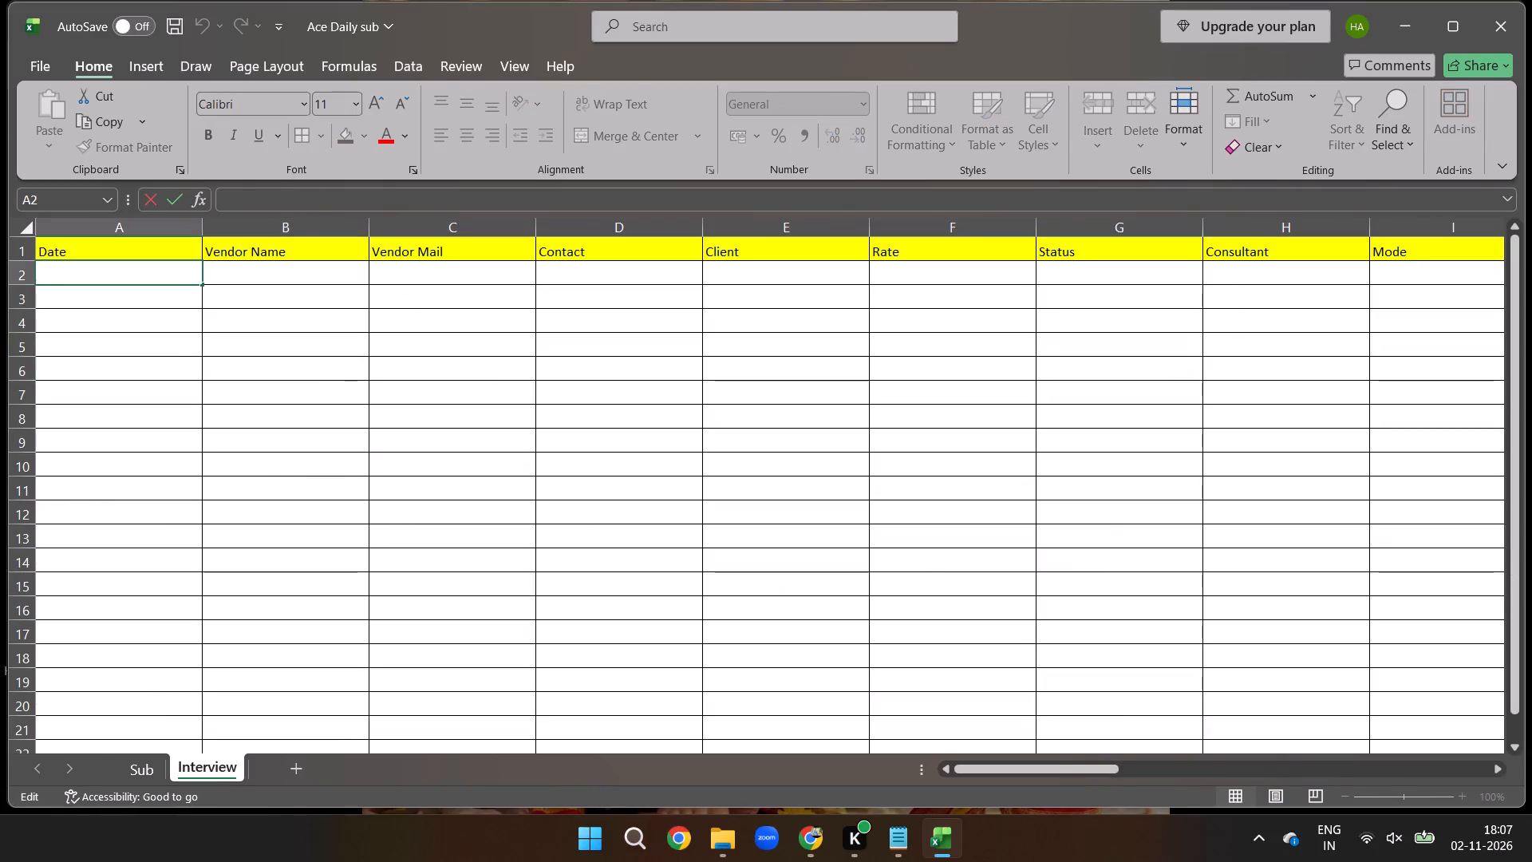
{"action": "type", "text": "02-"}
{"action": "type", "text": "11-2026"}
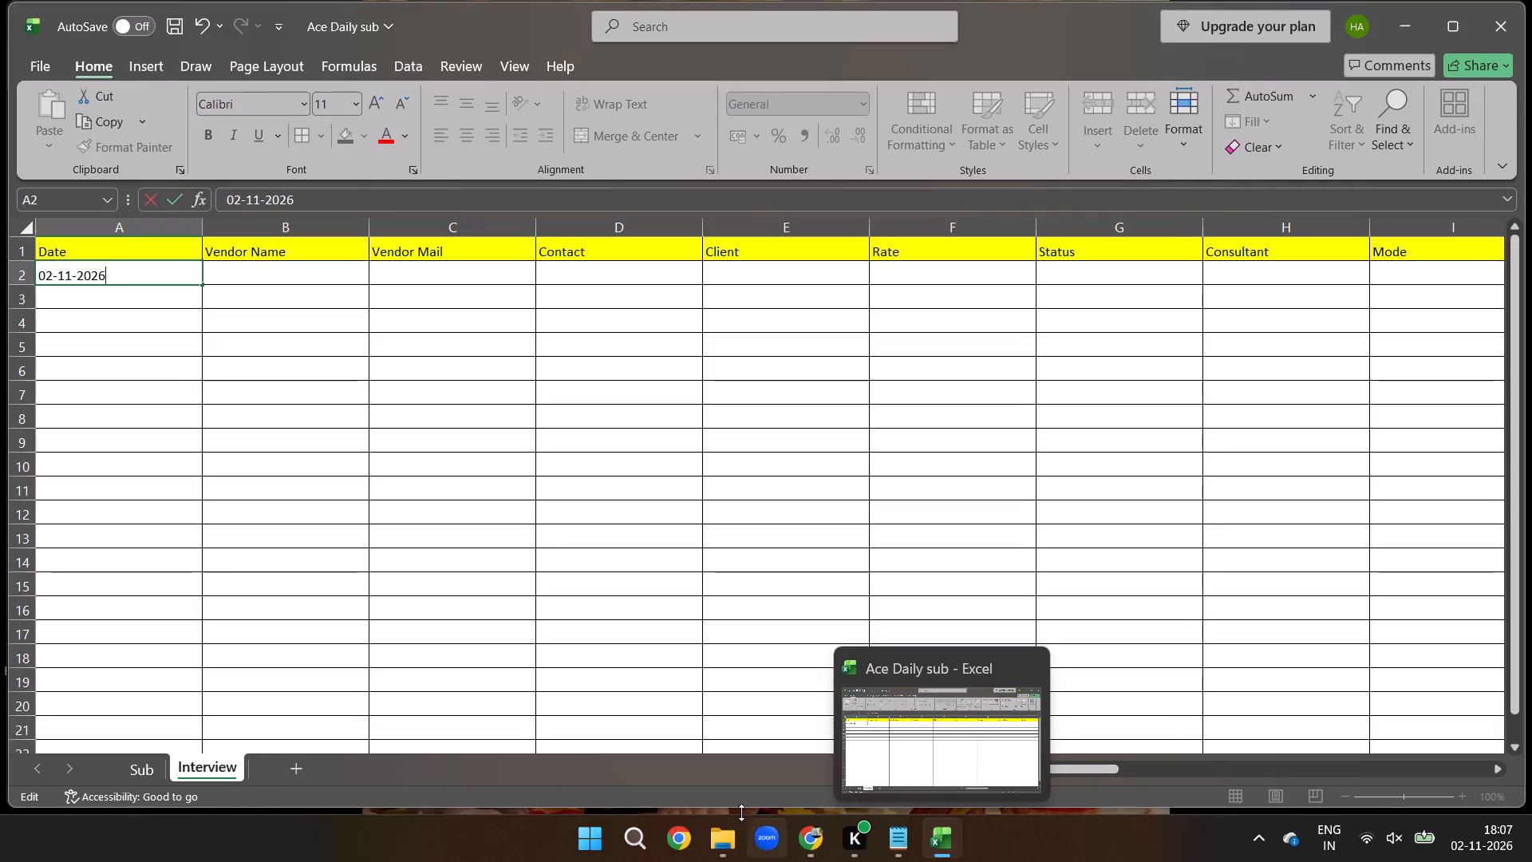
Copy the vendor name from row 38 of the Sub sheet into Vendor Name in row 2 of the Interview sheet.
{"action": "left_click", "coordinate": [152, 767]}
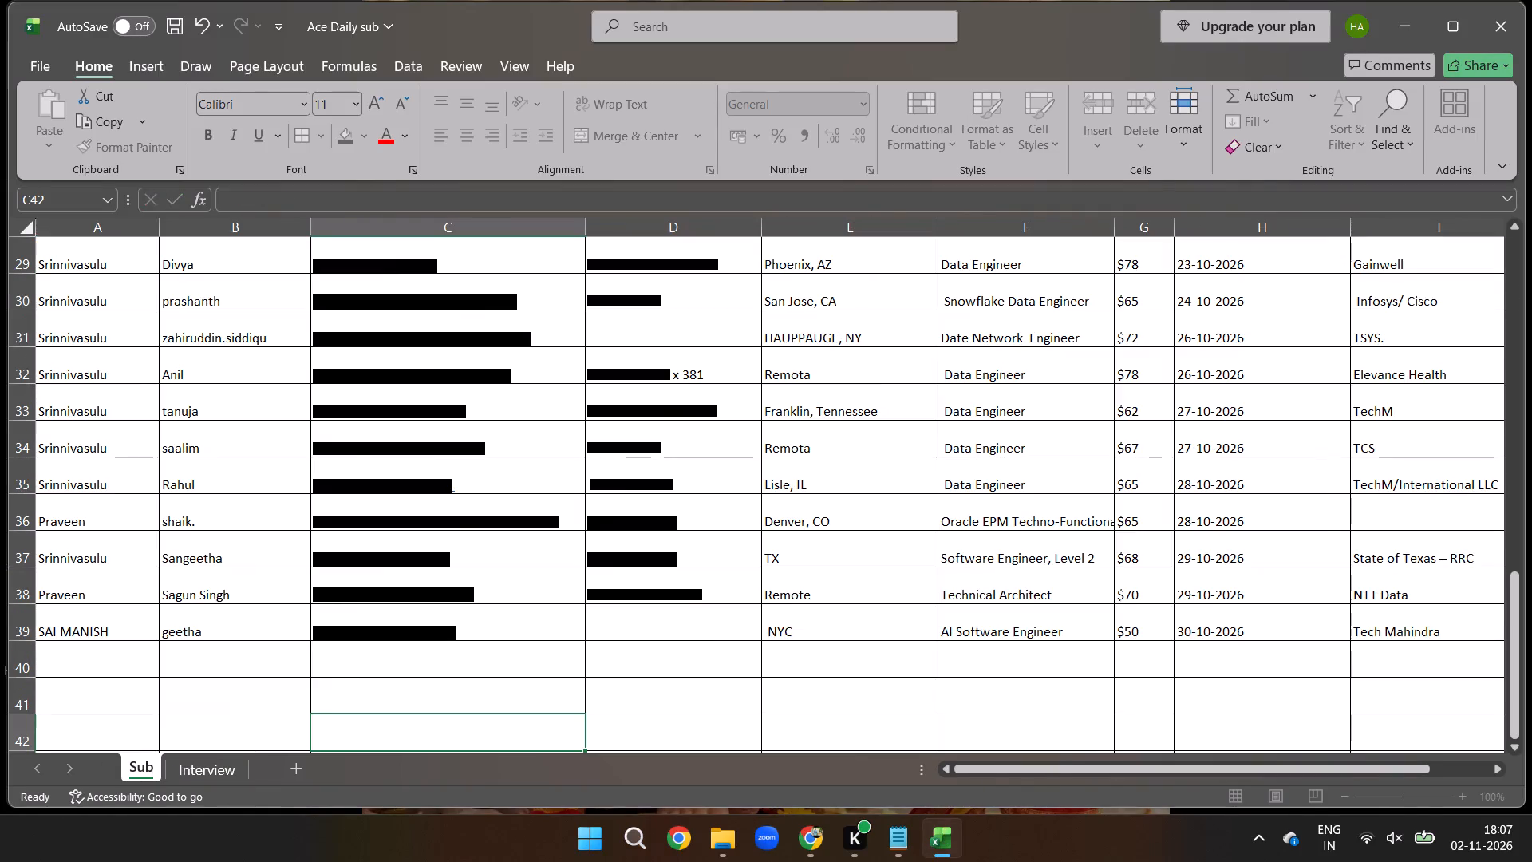
{"action": "triple_click", "coordinate": [267, 595]}
{"action": "left_click_drag", "start_coordinate": [267, 595], "coordinate": [131, 594]}
{"action": "key", "text": "ctrl+c"}
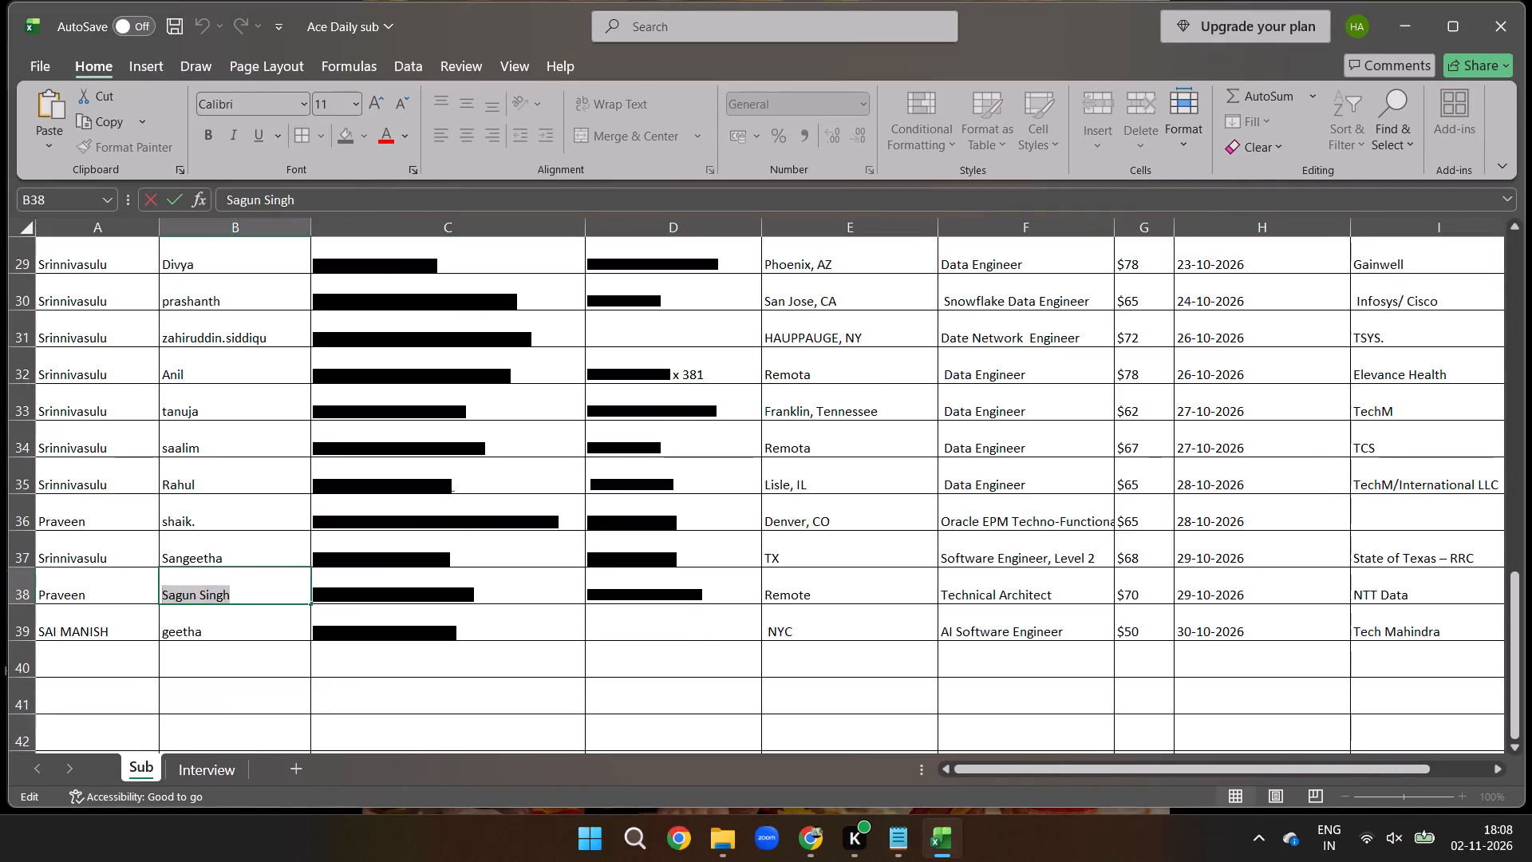
{"action": "left_click", "coordinate": [193, 767]}
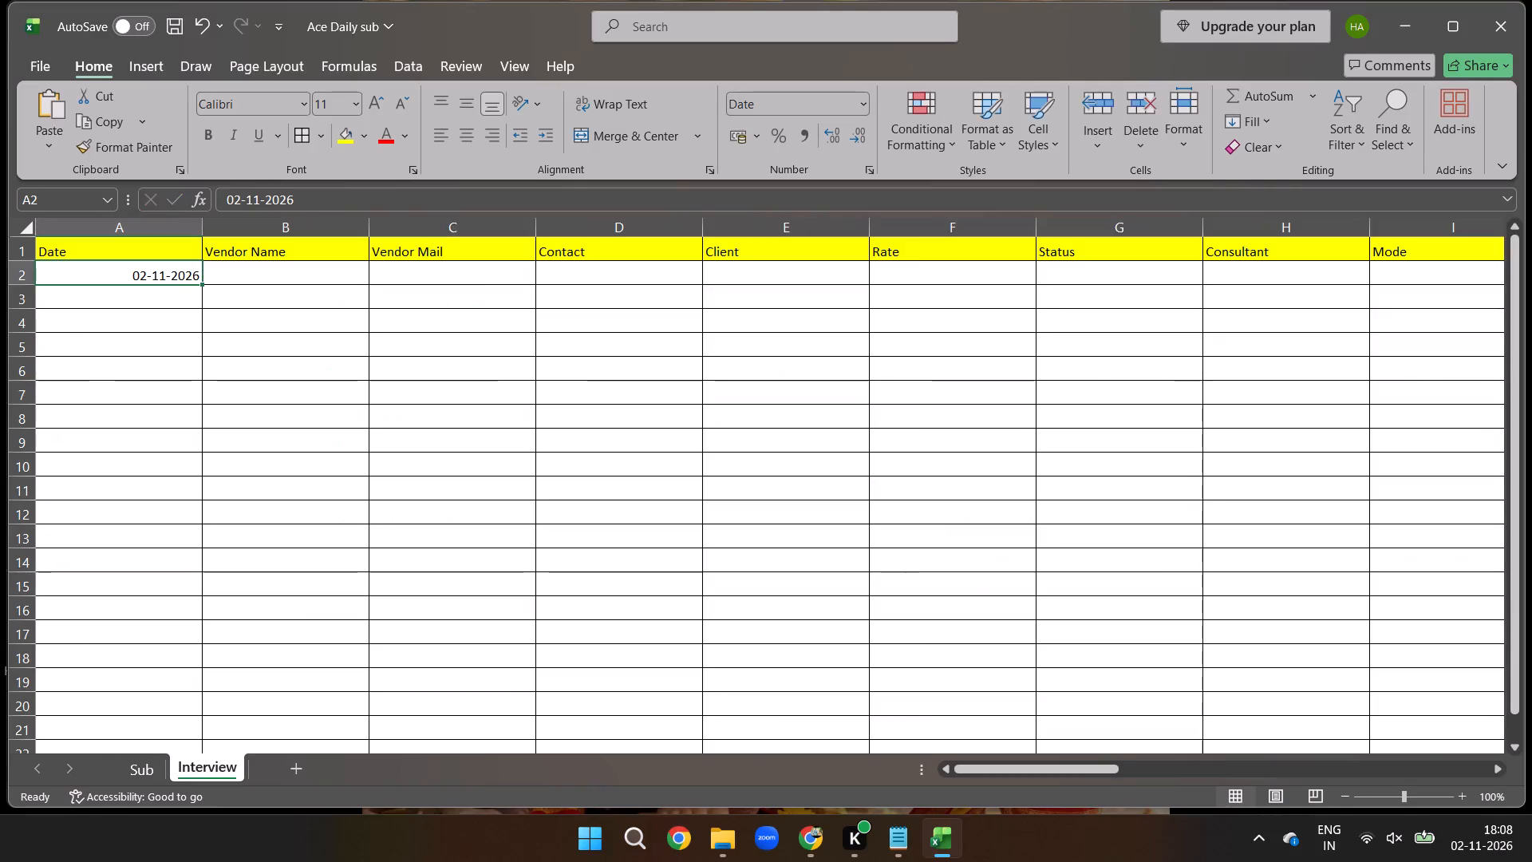
{"action": "double_click", "coordinate": [278, 275]}
{"action": "key", "text": "ctrl+v"}
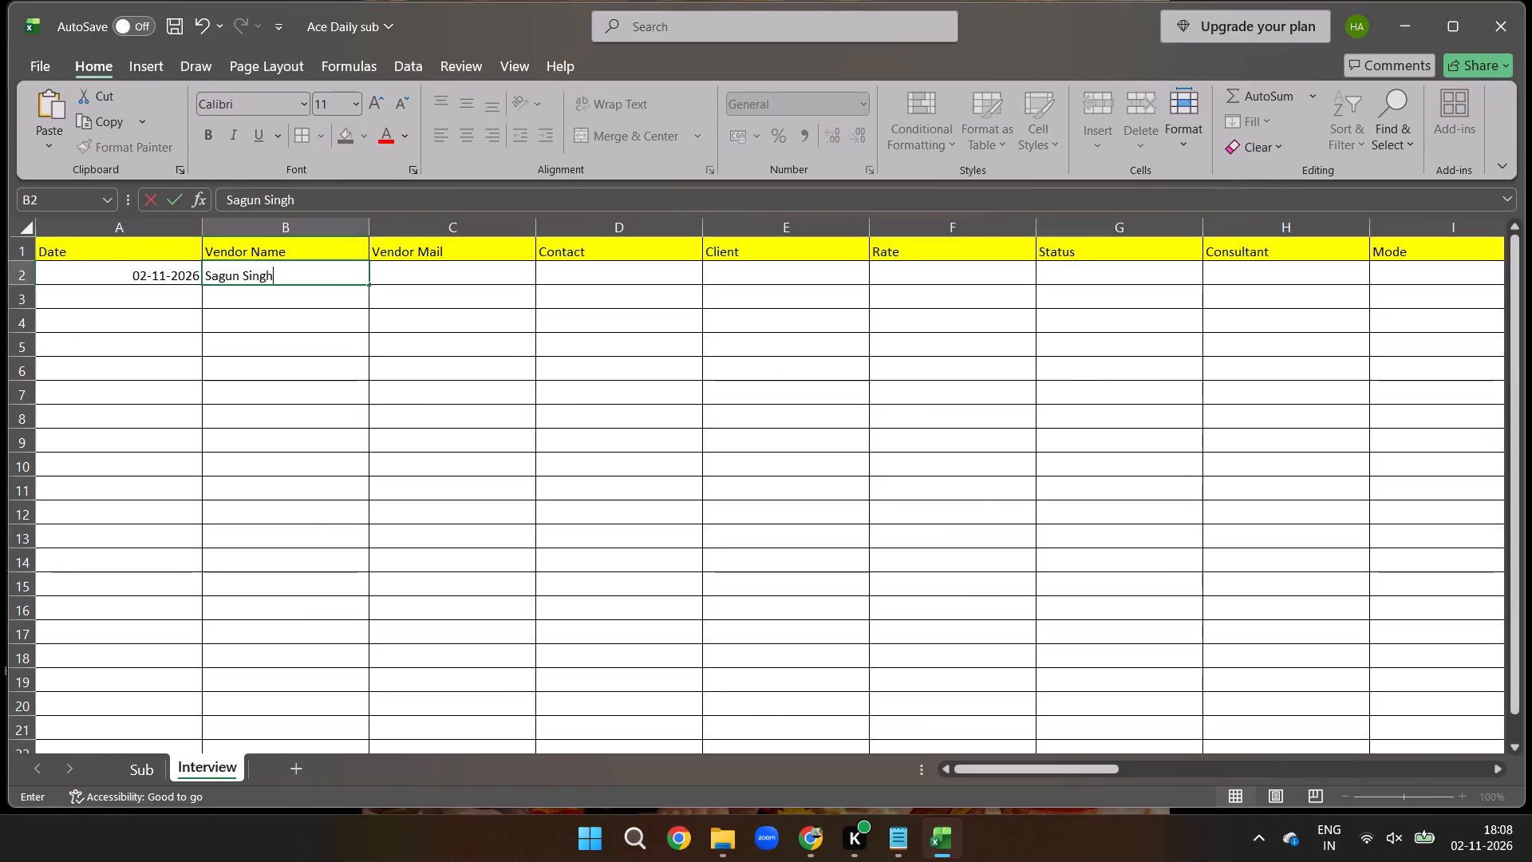
Copy the vendor's e-mail address from row 38 of the Sub sheet into Vendor Mail in row 2 of the Interview sheet.
{"action": "left_click", "coordinate": [128, 765]}
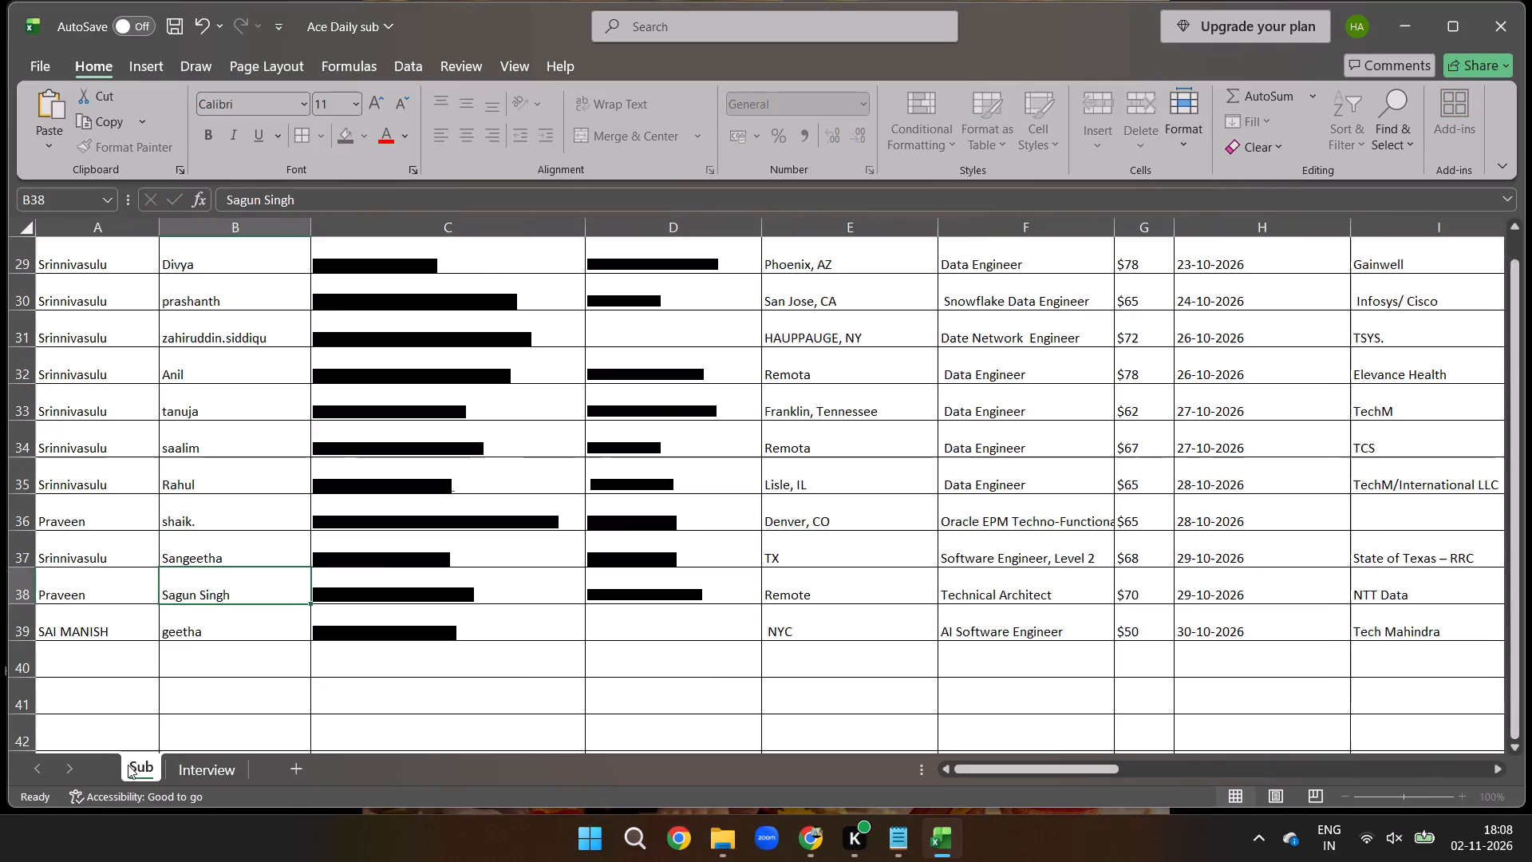
{"action": "double_click", "coordinate": [499, 597]}
{"action": "left_click_drag", "start_coordinate": [499, 597], "coordinate": [484, 597]}
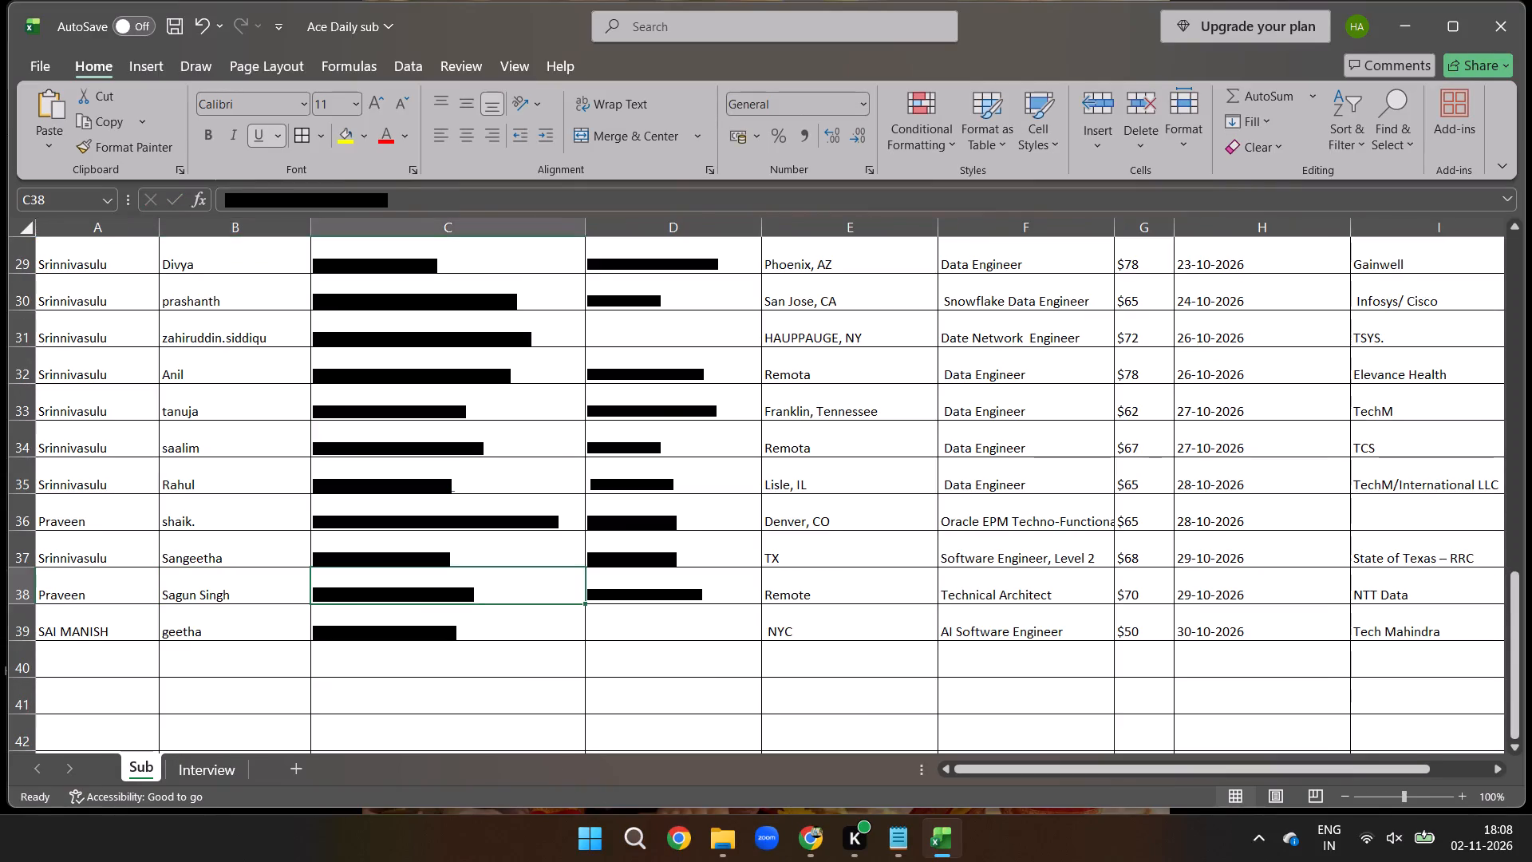
{"action": "left_click_drag", "start_coordinate": [484, 597], "coordinate": [220, 583]}
{"action": "key", "text": "ctrl+c"}
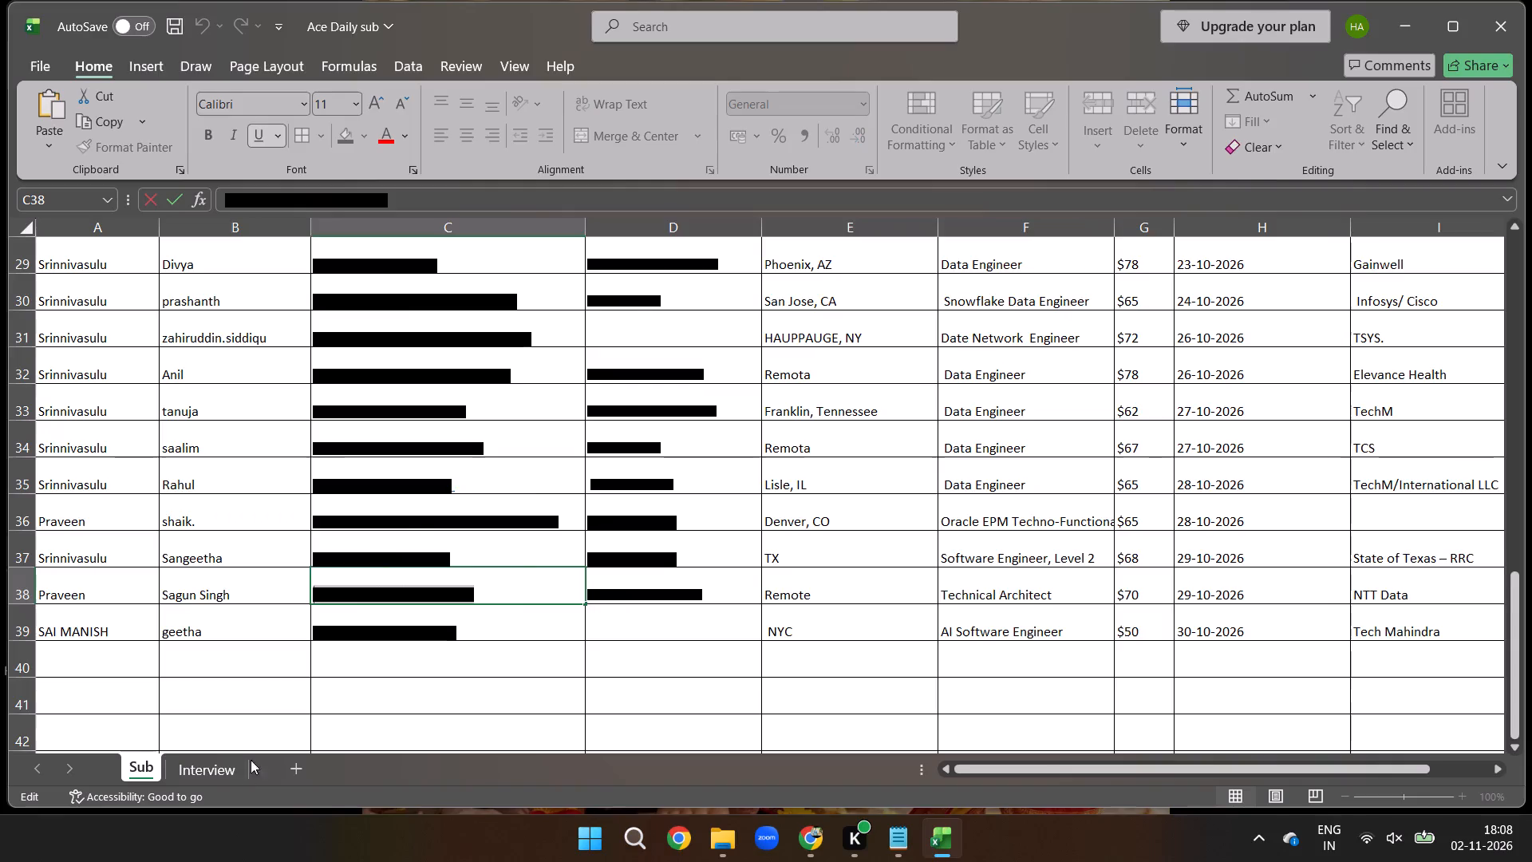
{"action": "left_click", "coordinate": [223, 765]}
{"action": "double_click", "coordinate": [423, 273]}
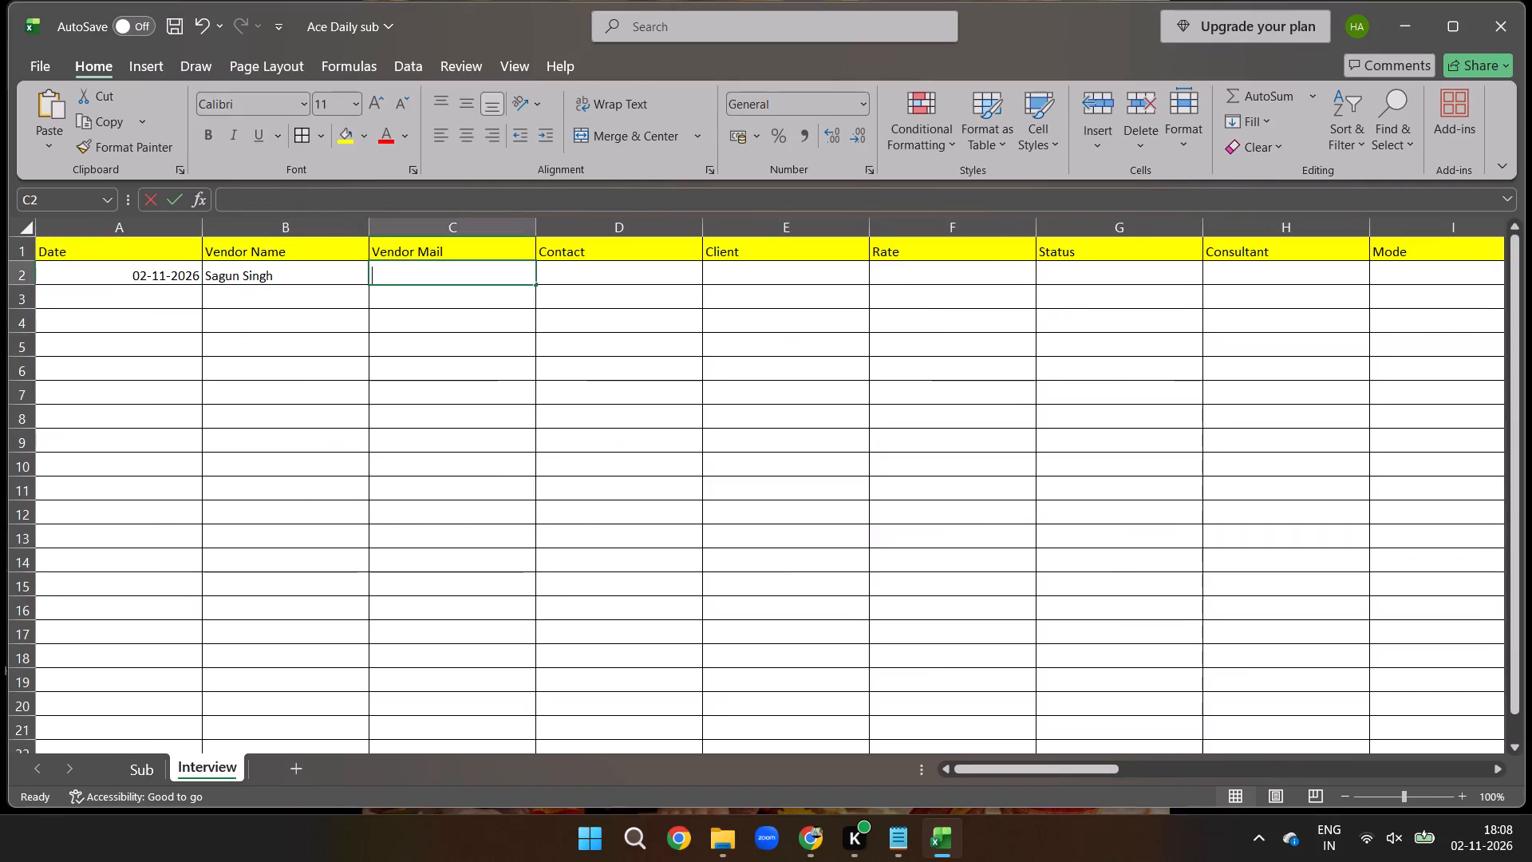
{"action": "key", "text": "ctrl+v"}
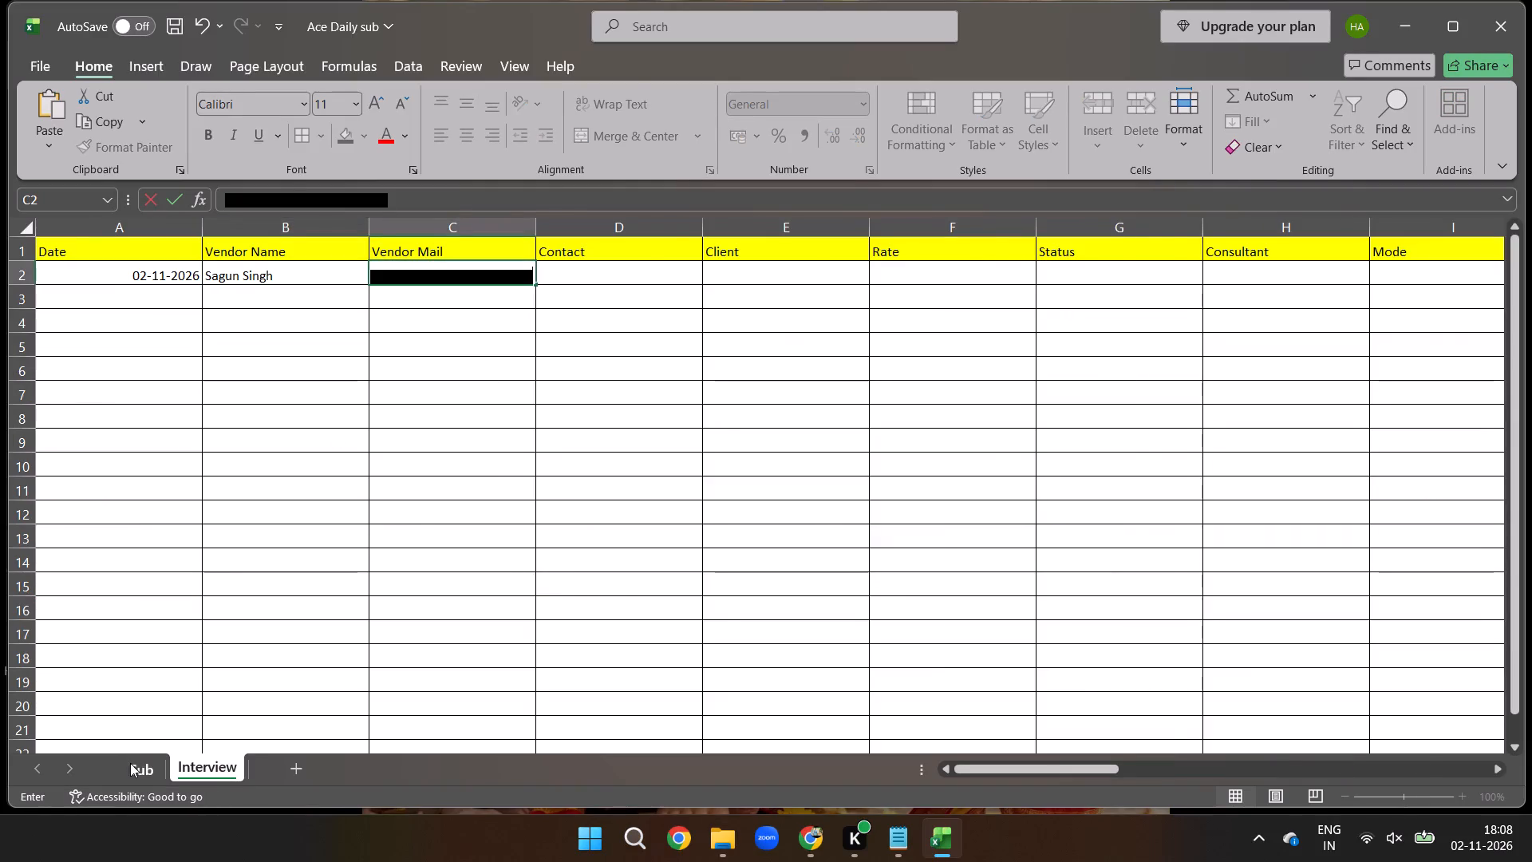
Copy the contact number from row 38 of the Sub sheet into Contact in row 2 of the Interview sheet.
{"action": "left_click", "coordinate": [131, 764]}
{"action": "double_click", "coordinate": [724, 589]}
{"action": "left_click_drag", "start_coordinate": [724, 589], "coordinate": [709, 590]}
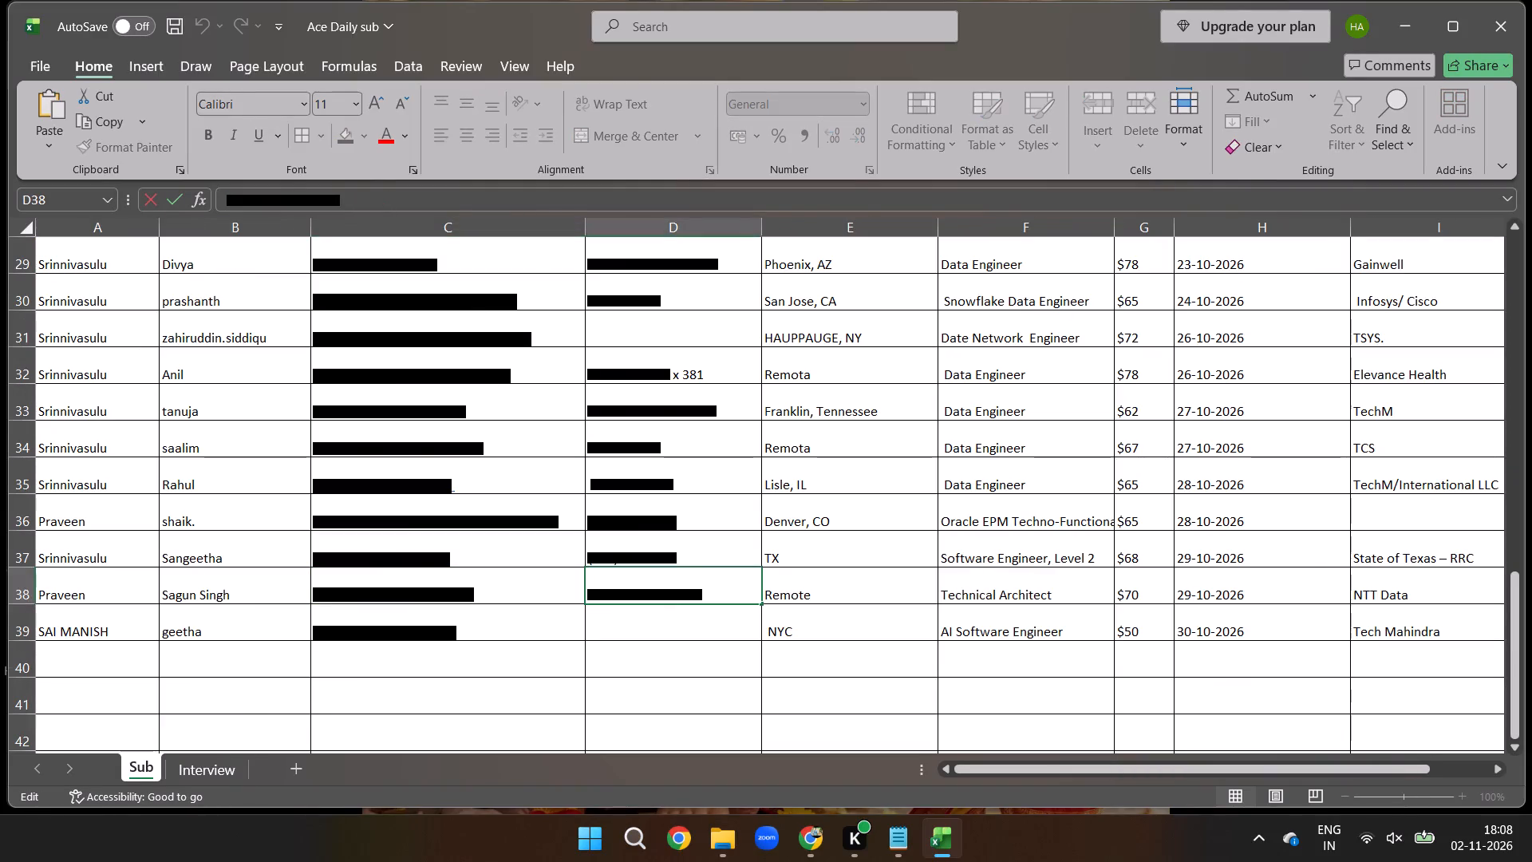
{"action": "left_click_drag", "start_coordinate": [709, 590], "coordinate": [554, 590]}
{"action": "key", "text": "ctrl+c"}
{"action": "left_click", "coordinate": [215, 776]}
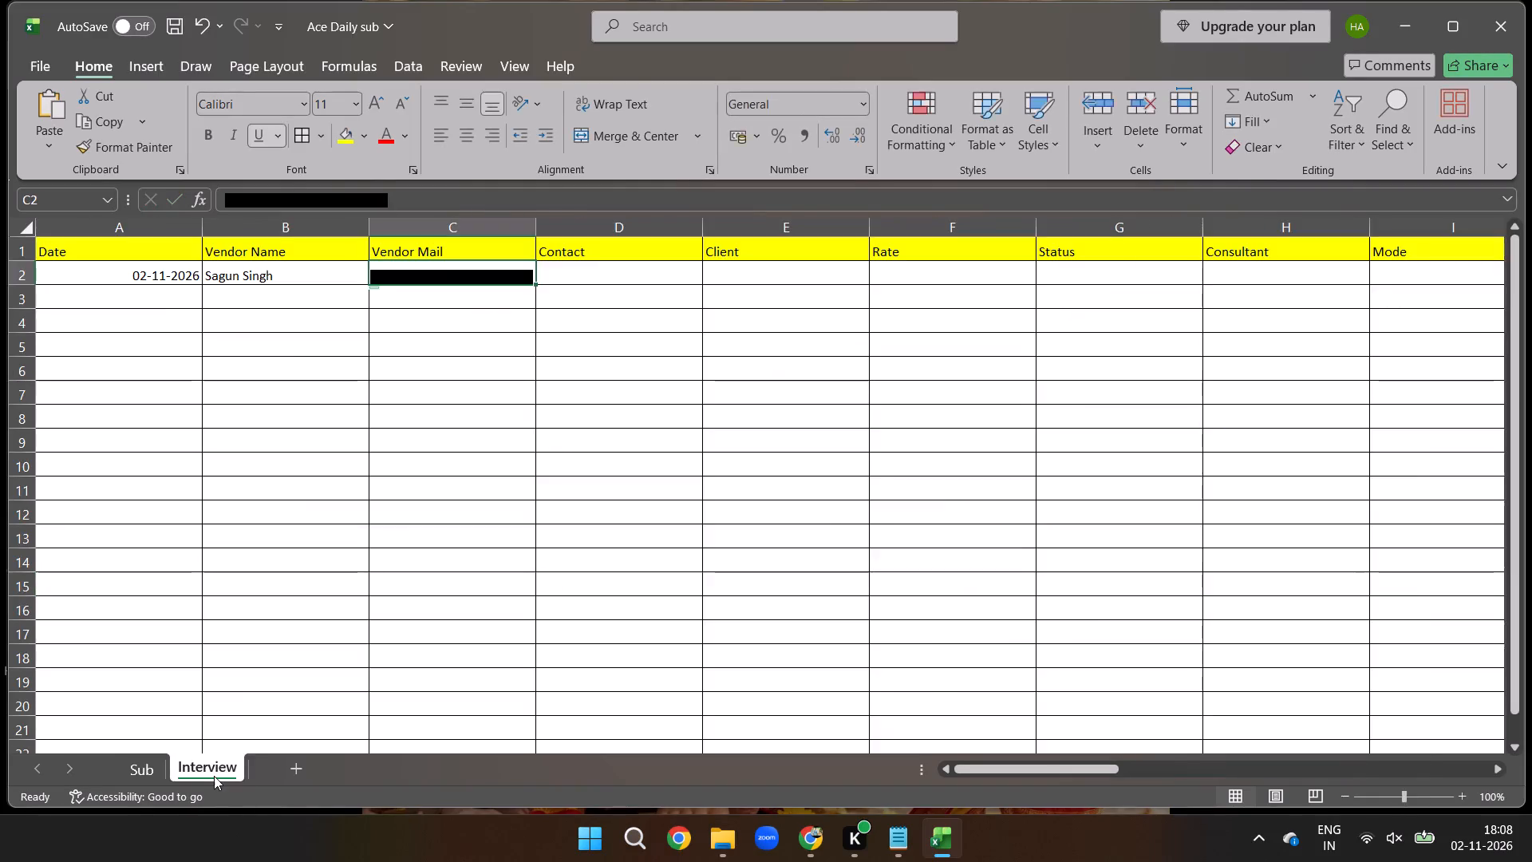
{"action": "double_click", "coordinate": [621, 276]}
{"action": "key", "text": "ctrl+v"}
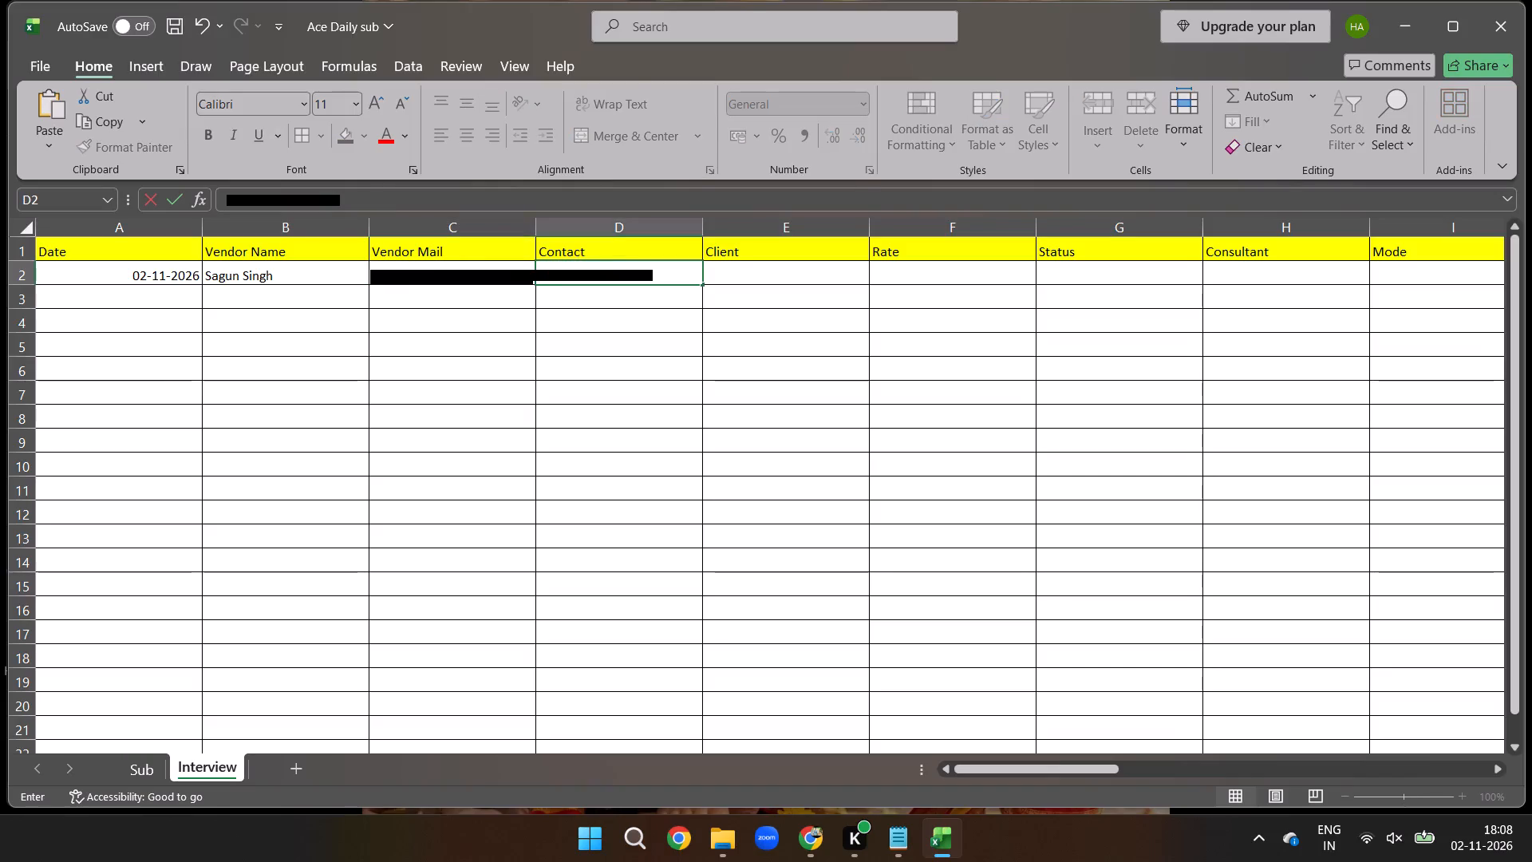
Enter "NTT Data/ UPS" under Client in row 2 of the Interview sheet.
{"action": "double_click", "coordinate": [748, 274]}
{"action": "key", "text": "shift+n"}
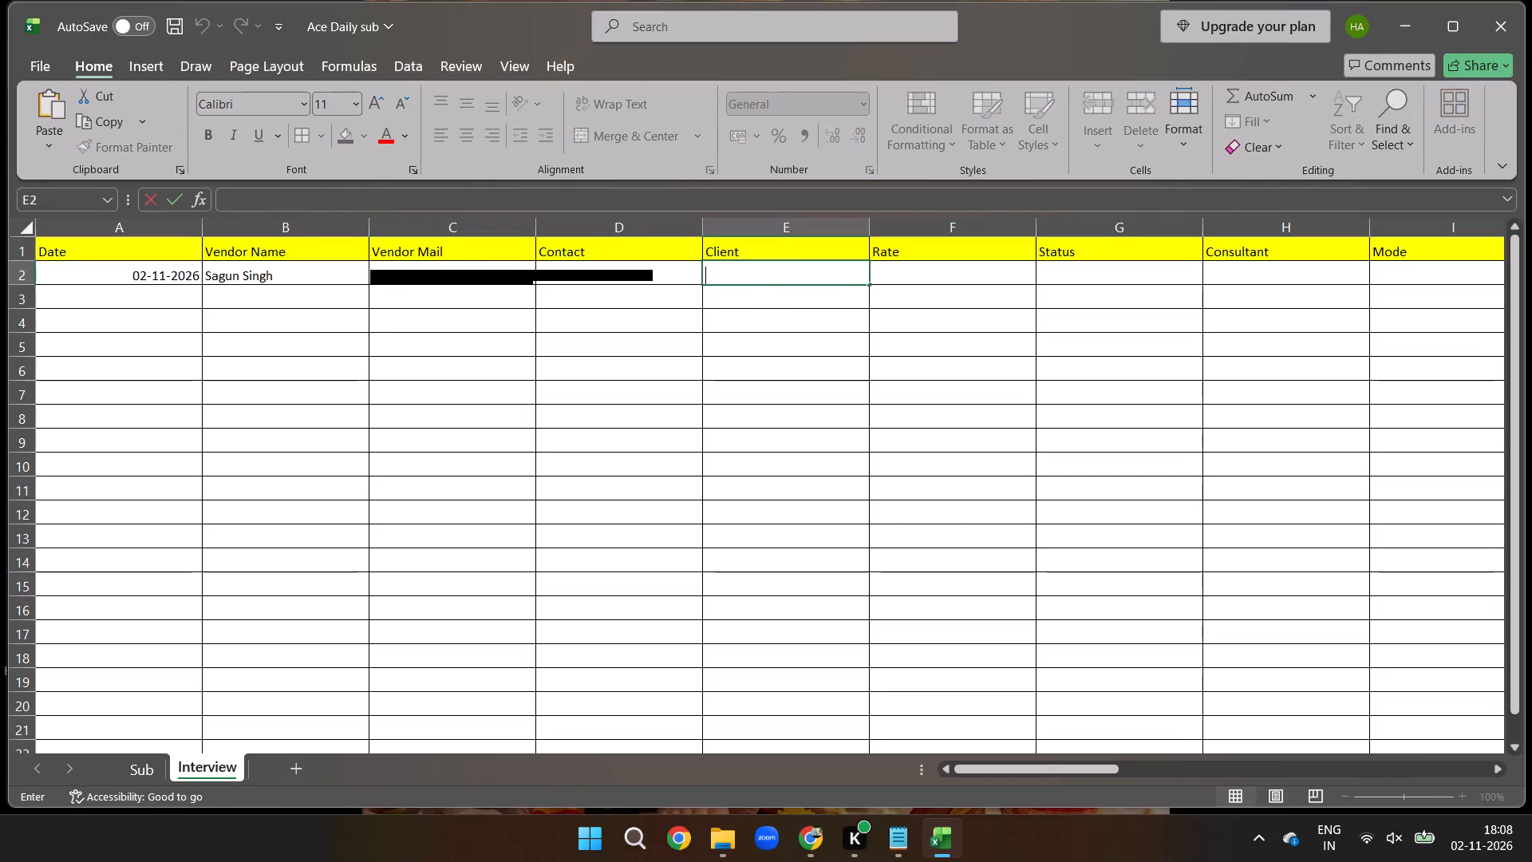
{"action": "key", "text": "t"}
{"action": "key", "text": "BackSpace"}
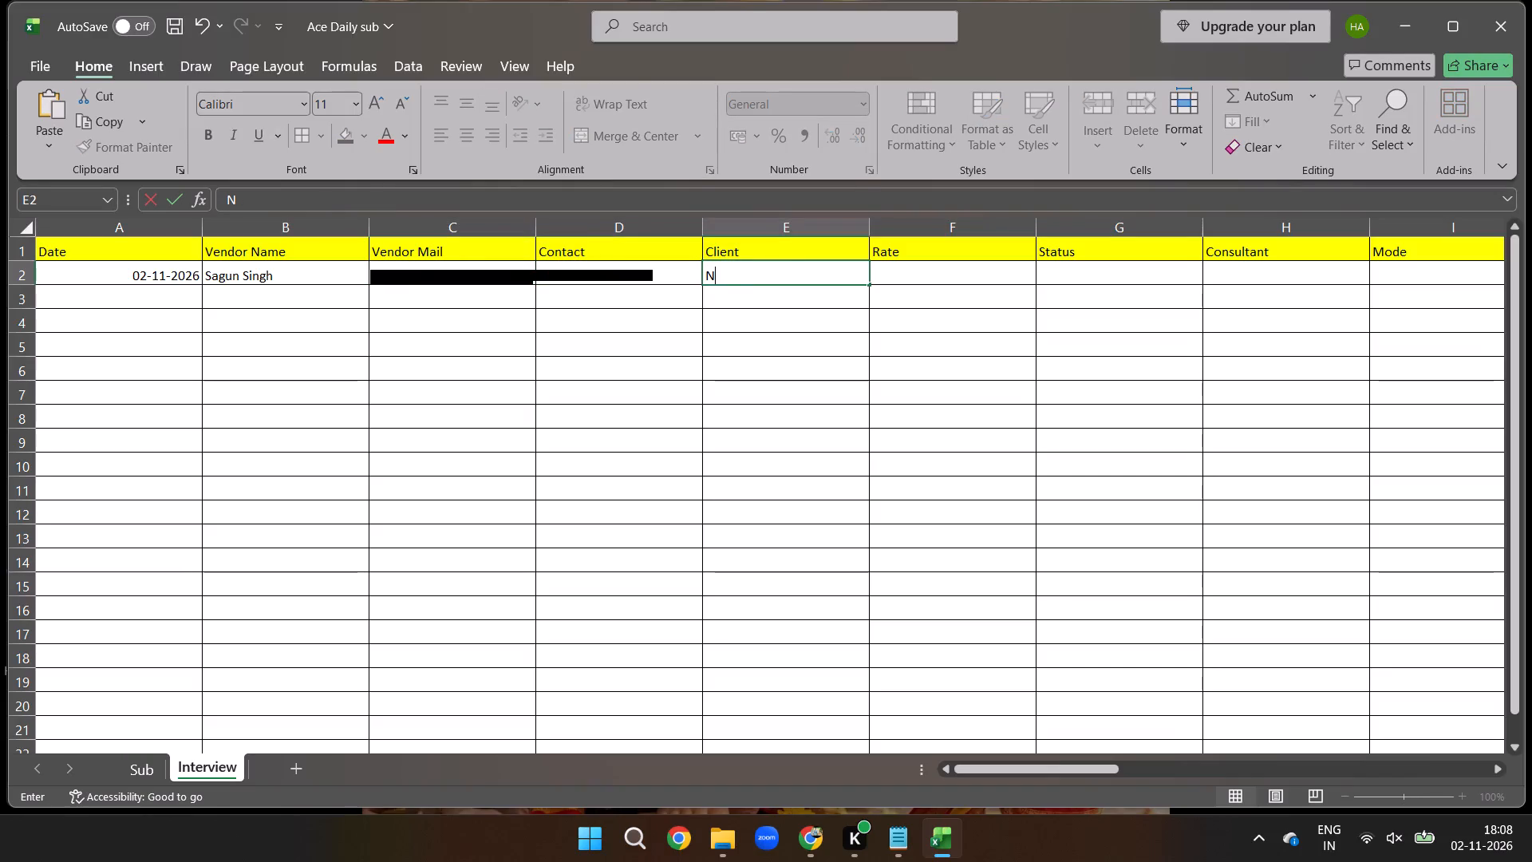
{"action": "type", "text": "TT"}
{"action": "key", "text": "space"}
{"action": "type", "text": "Data"}
{"action": "key", "text": "slash"}
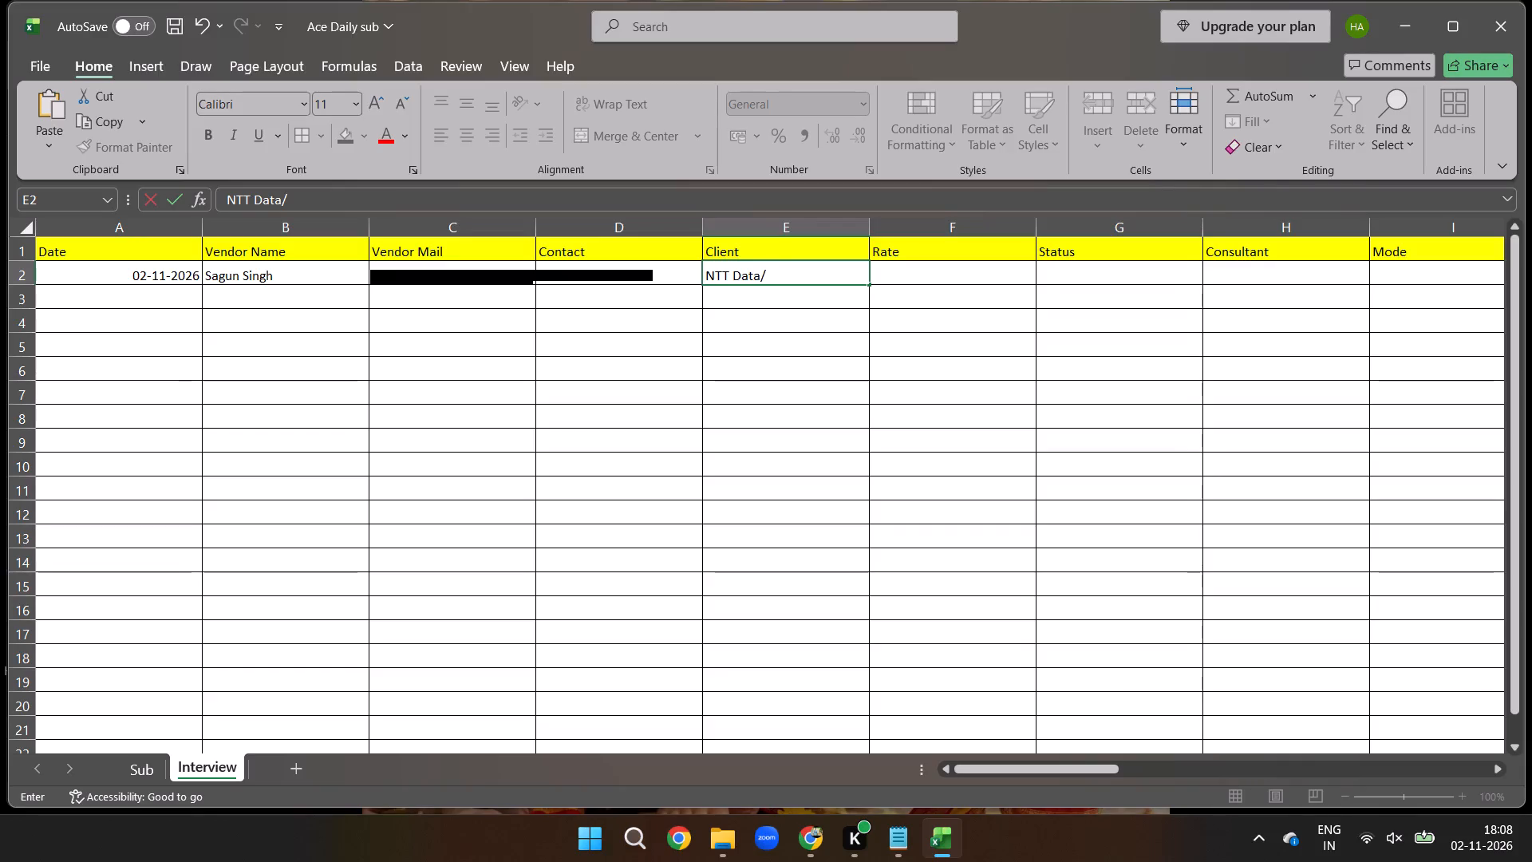
{"action": "key", "text": "space"}
{"action": "type", "text": "UPS"}
Enter $70 under Rate in row 2 of the Interview sheet.
{"action": "double_click", "coordinate": [914, 269]}
{"action": "type", "text": "$70"}
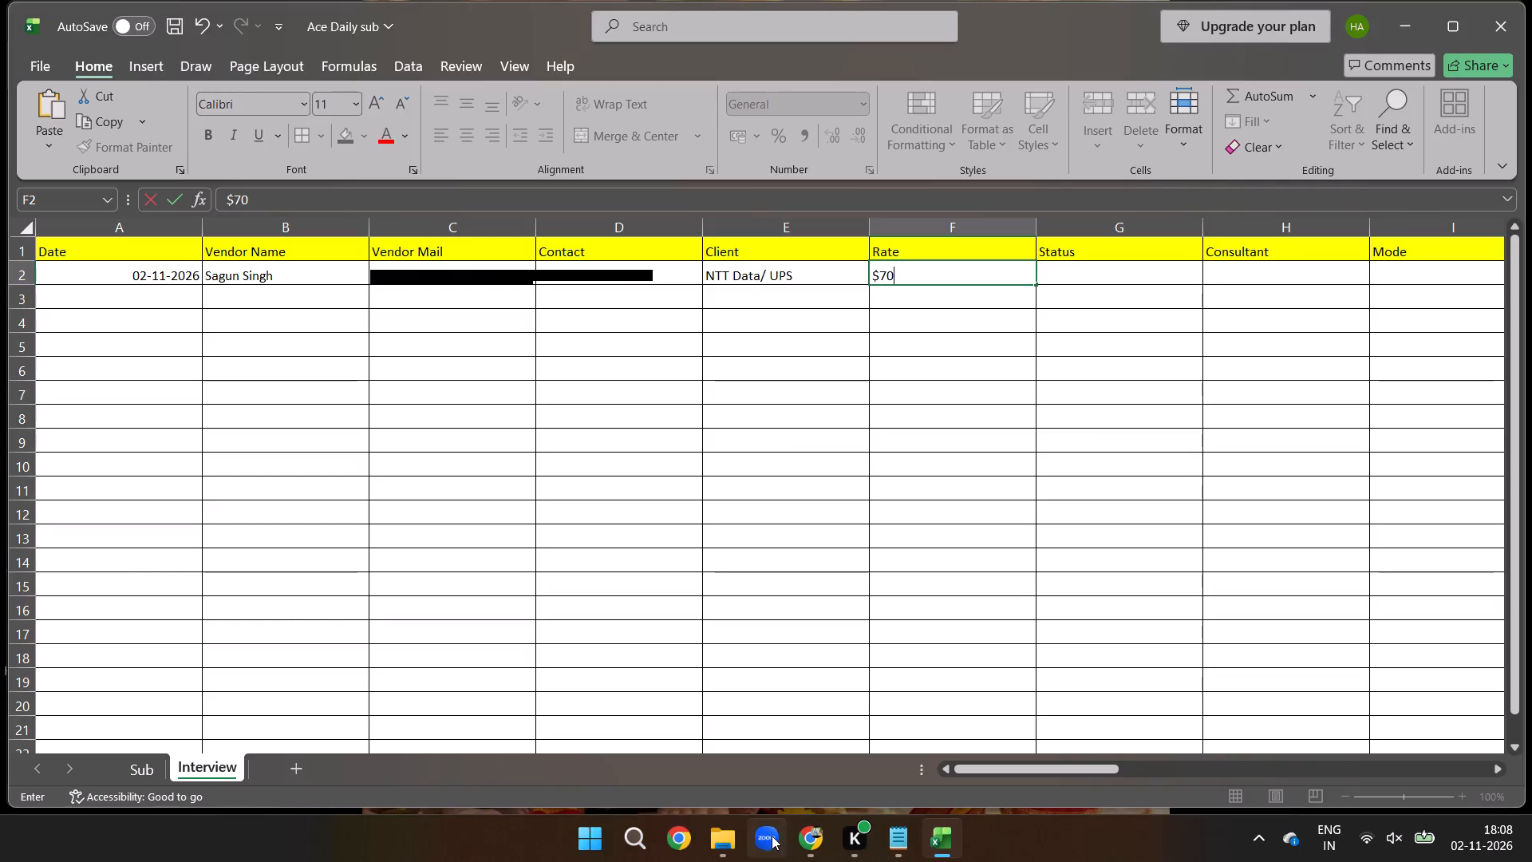
Reopen the Harish Work sheet workbook from File Explorer.
{"action": "left_click", "coordinate": [149, 771]}
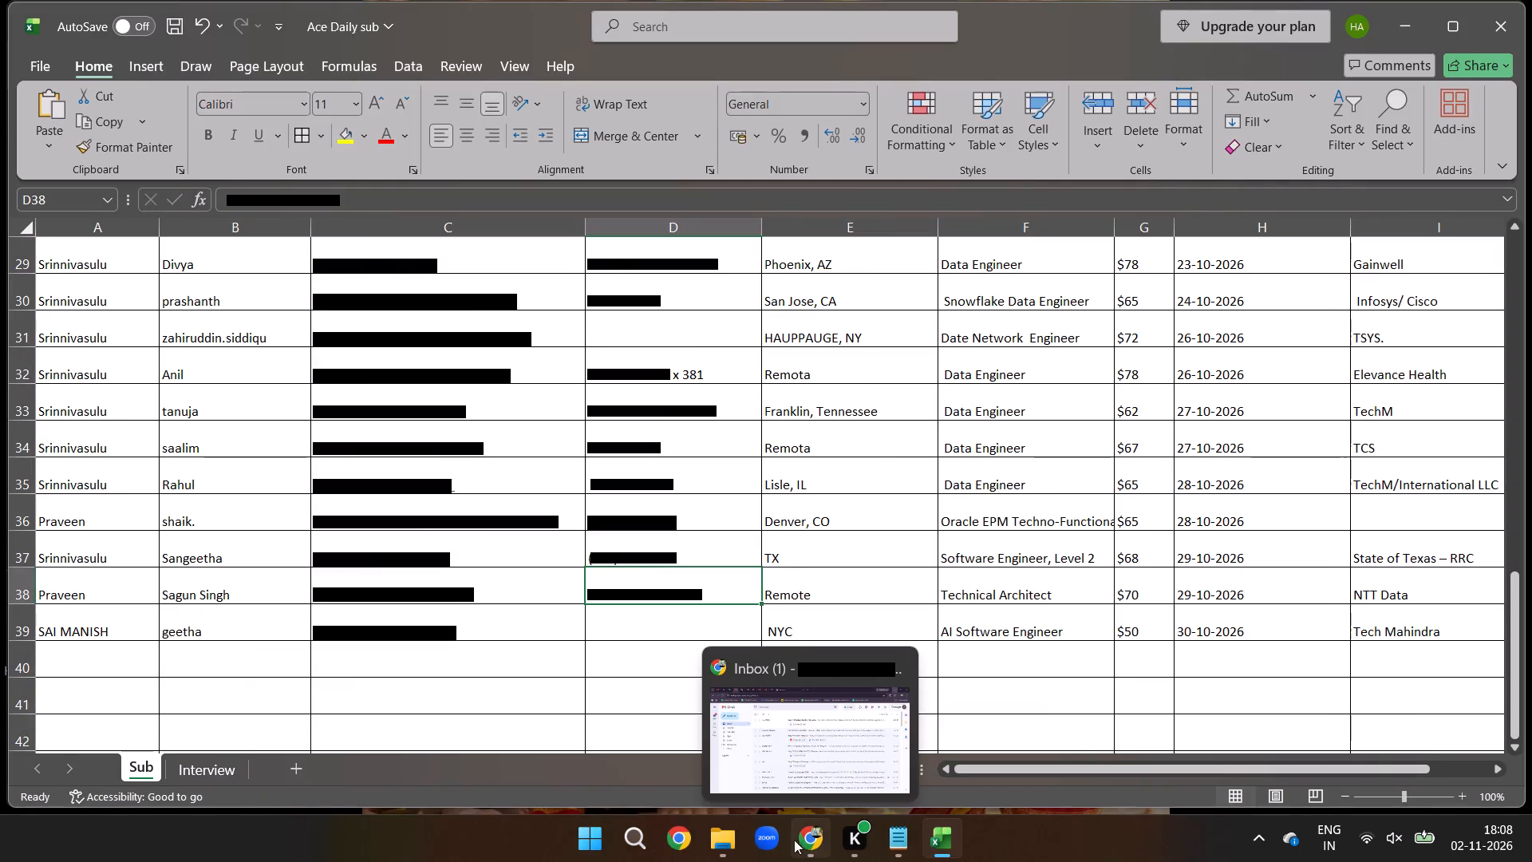
{"action": "left_click", "coordinate": [710, 850]}
{"action": "double_click", "coordinate": [927, 500]}
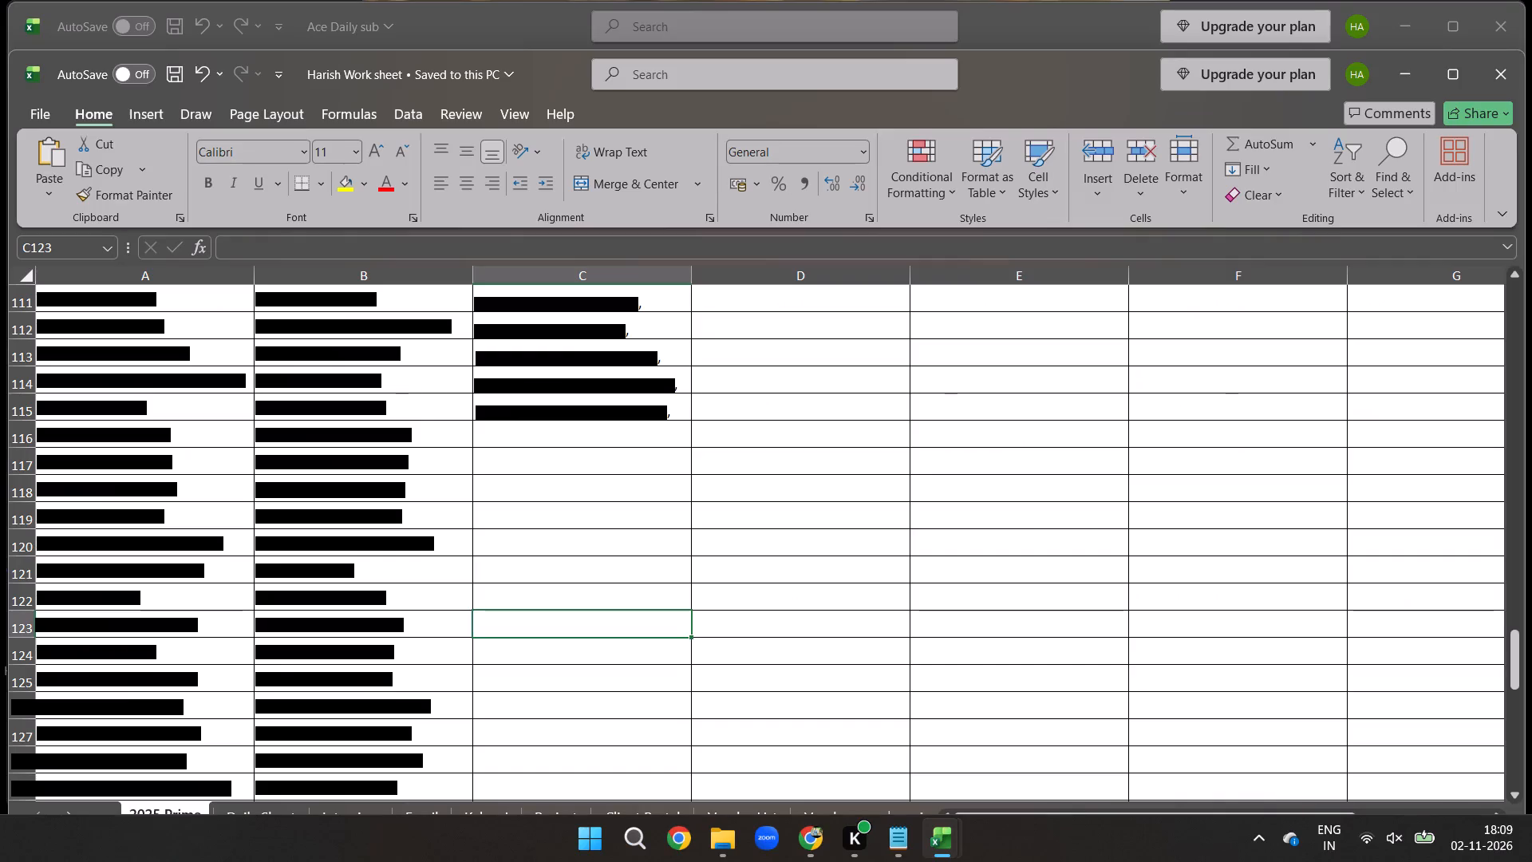
Copy the status text "First round interview with Cognizant" from row 8 of the Harish Work sheet workbook's Interview sheet.
{"action": "left_click", "coordinate": [336, 816]}
{"action": "scroll", "coordinate": [486, 566], "scroll_direction": "down", "scroll_amount": 3}
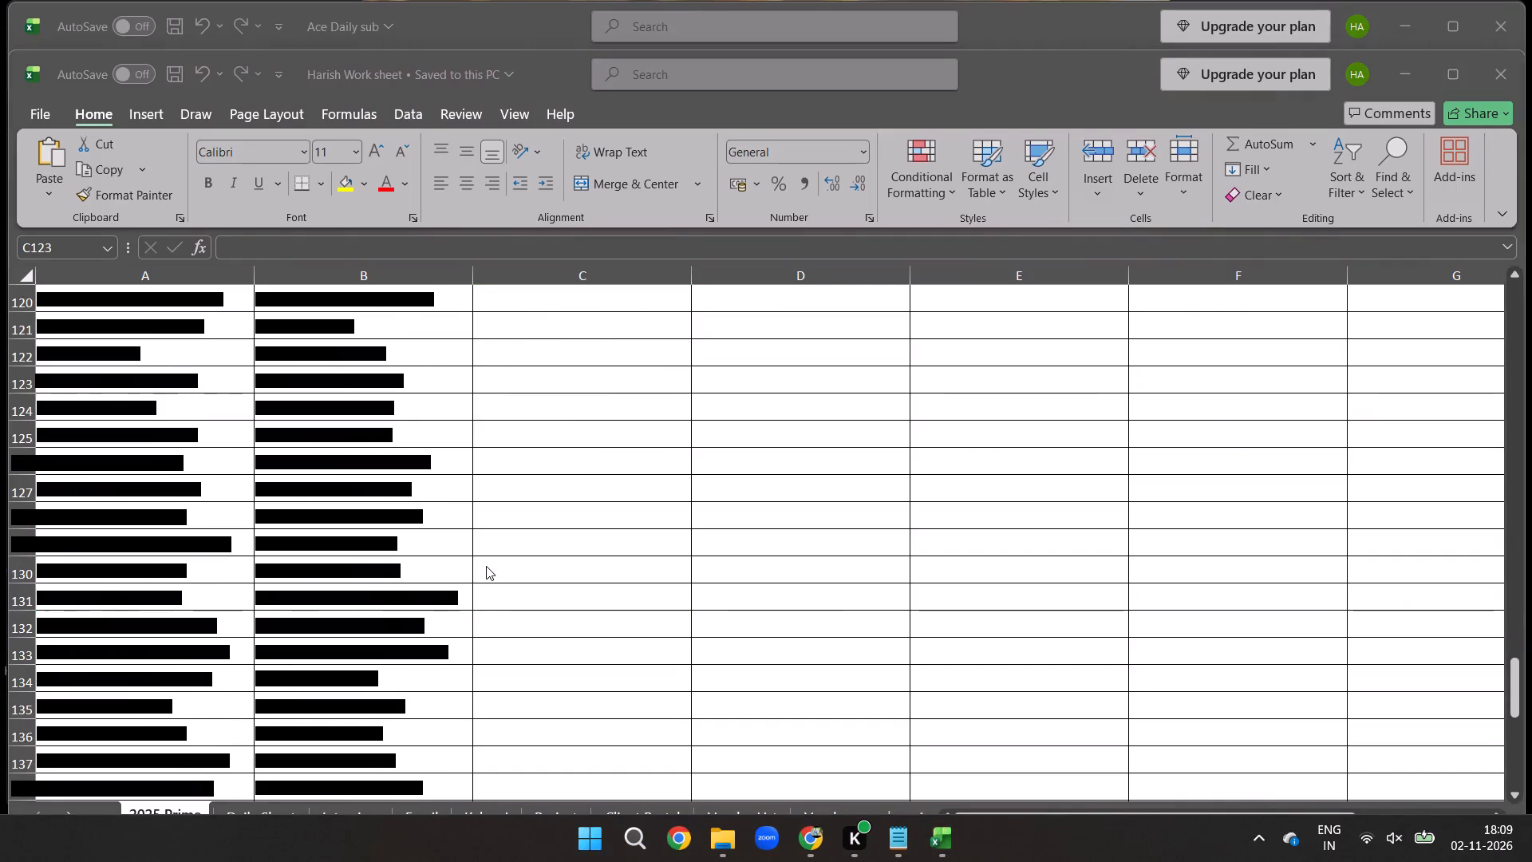
{"action": "left_click", "coordinate": [1447, 75]}
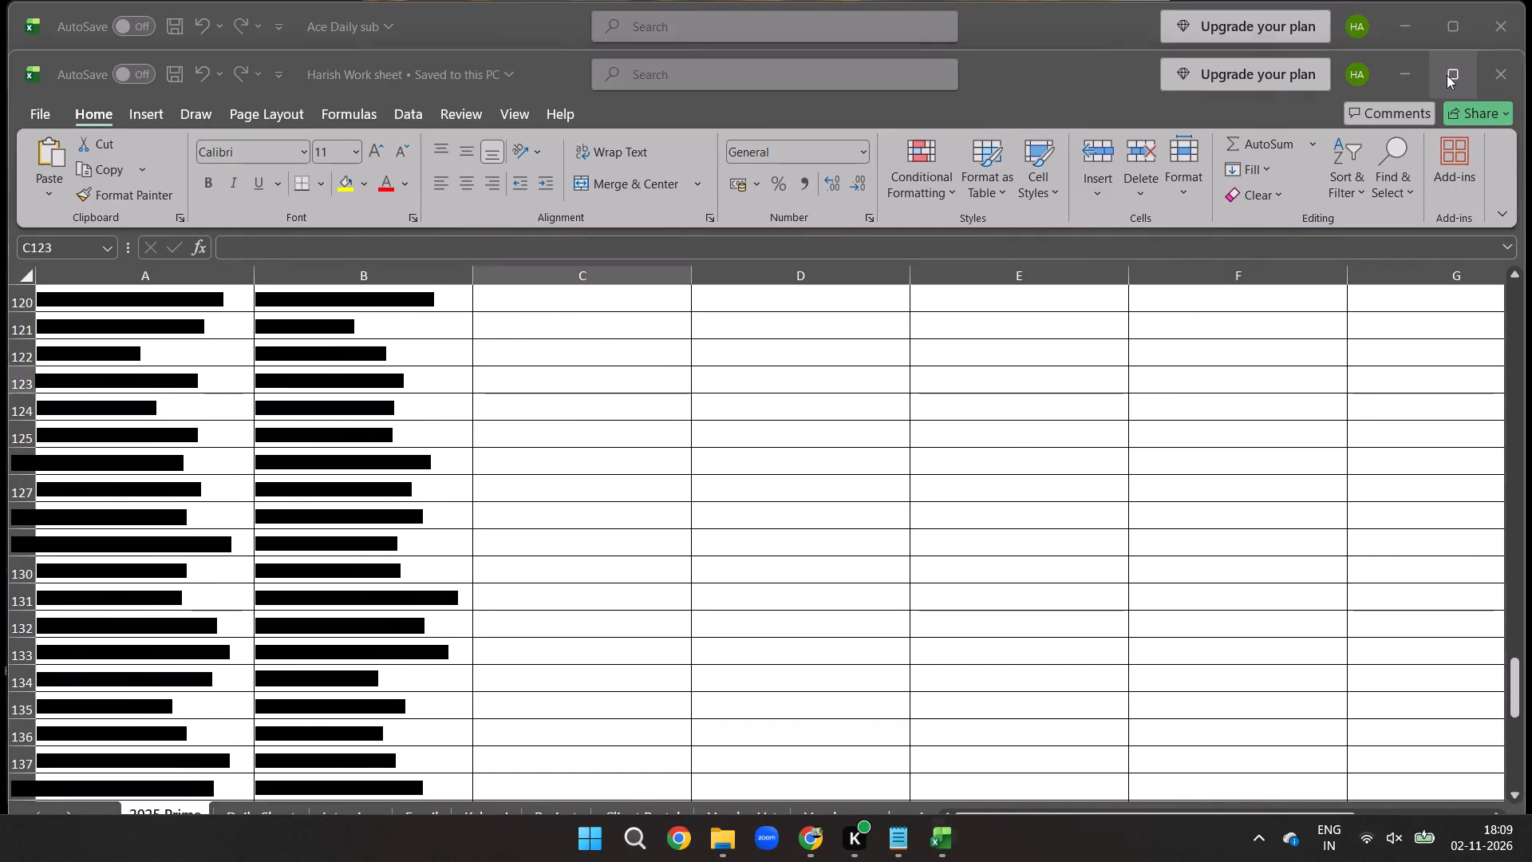
{"action": "left_click", "coordinate": [343, 768]}
{"action": "scroll", "coordinate": [364, 534], "scroll_direction": "up", "scroll_amount": 2}
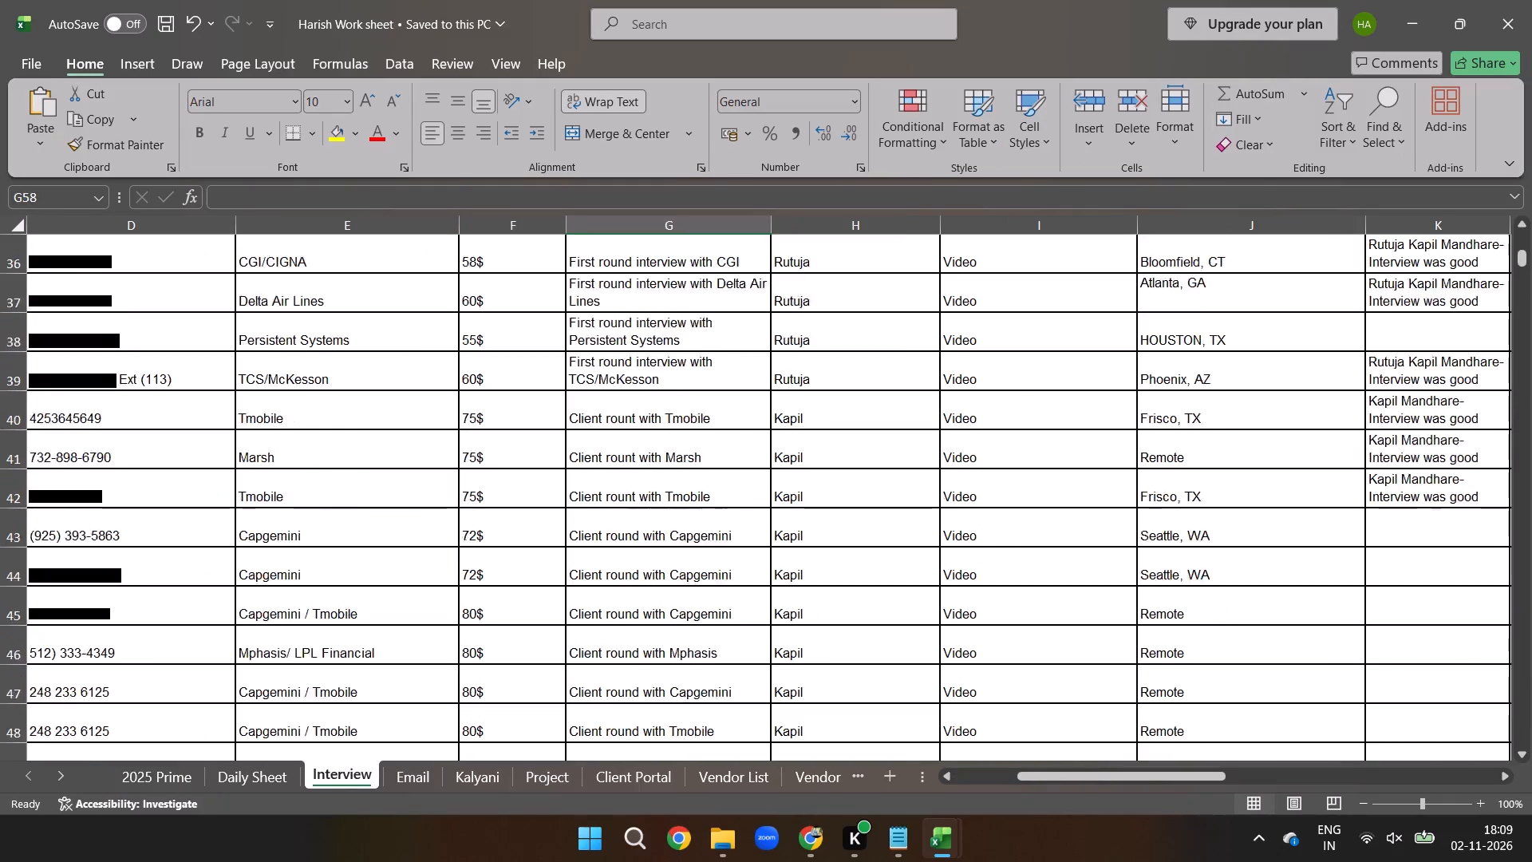
{"action": "scroll", "coordinate": [364, 534], "scroll_direction": "up", "scroll_amount": 19}
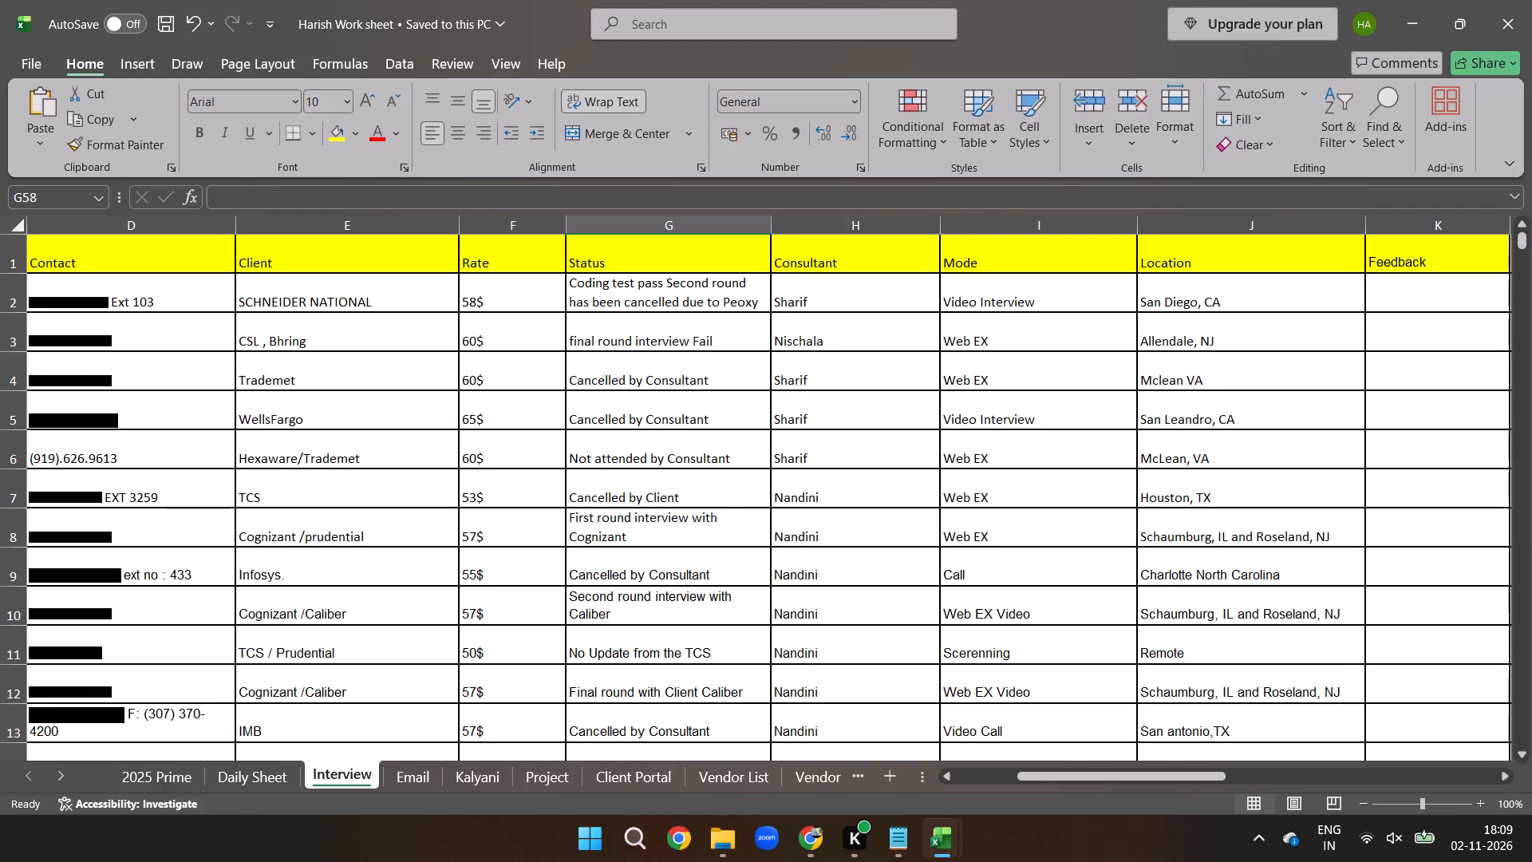
{"action": "double_click", "coordinate": [654, 543]}
{"action": "left_click_drag", "start_coordinate": [654, 543], "coordinate": [550, 533]}
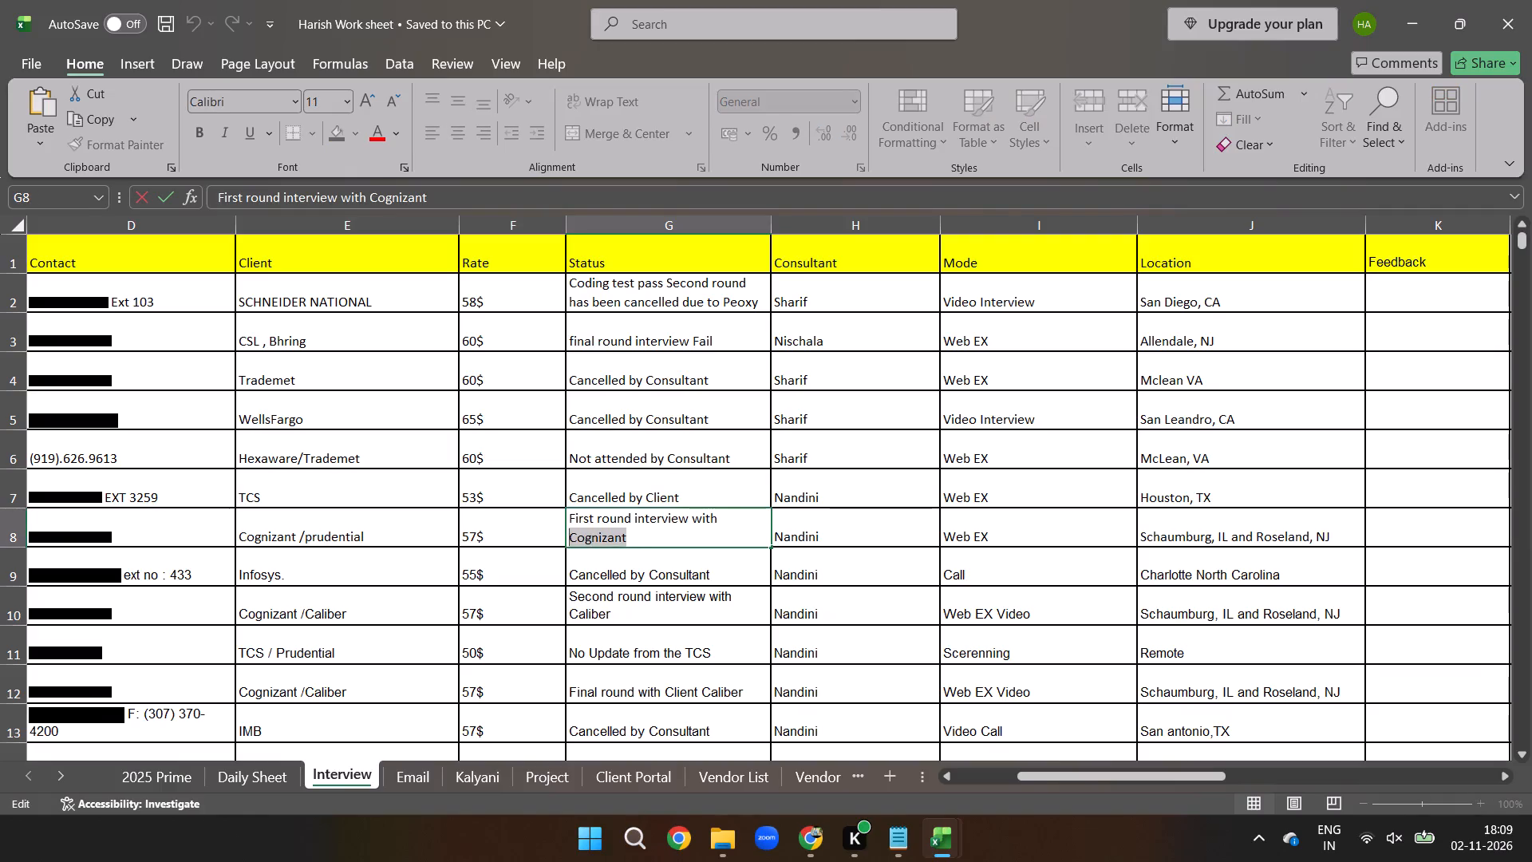
{"action": "left_click_drag", "start_coordinate": [550, 533], "coordinate": [547, 521]}
{"action": "key", "text": "ctrl+c"}
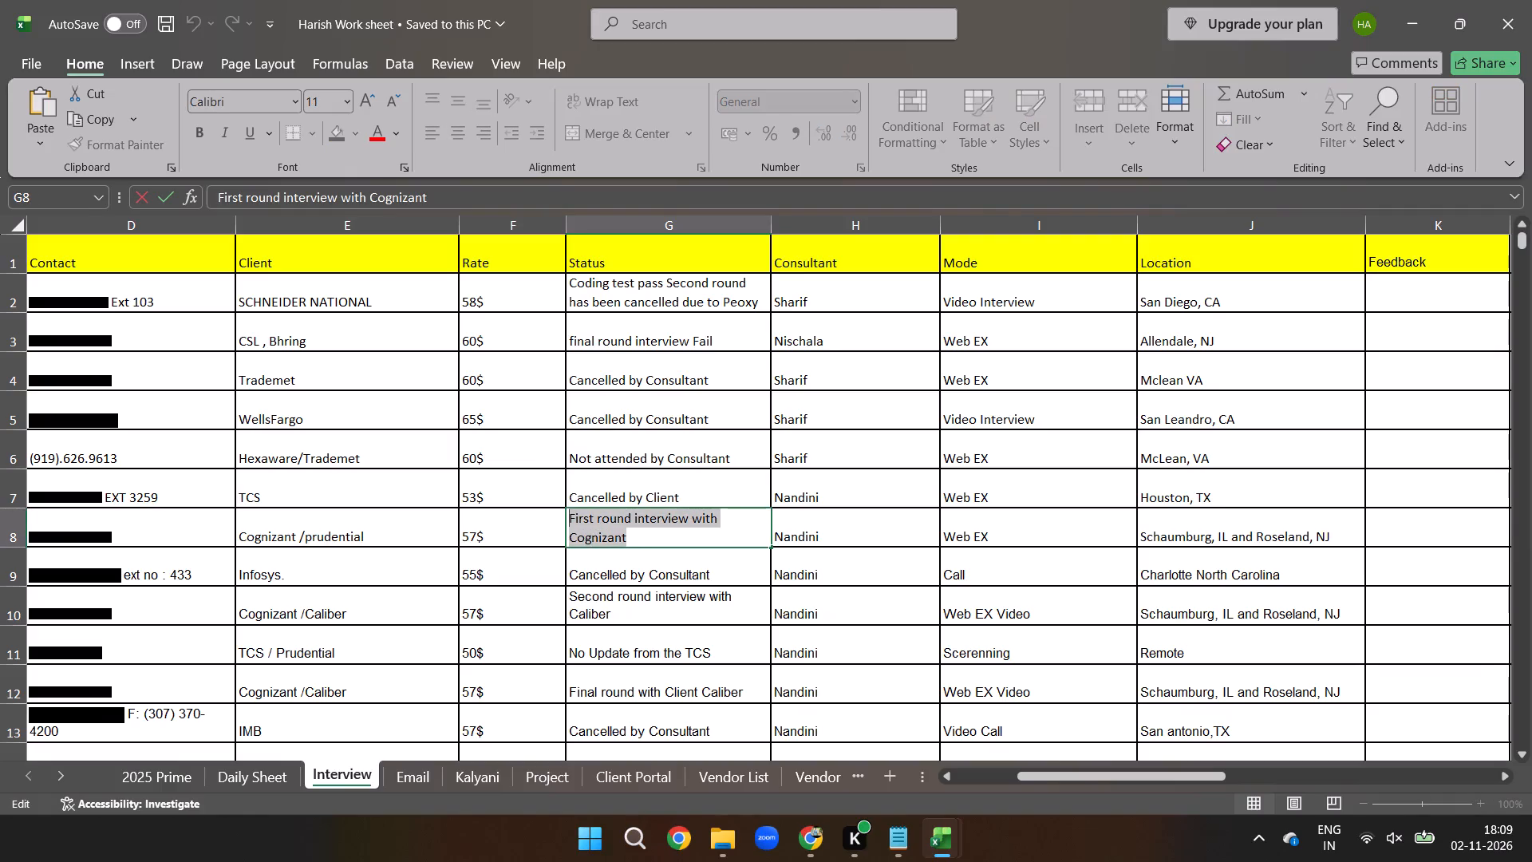
{"action": "left_click", "coordinate": [859, 736]}
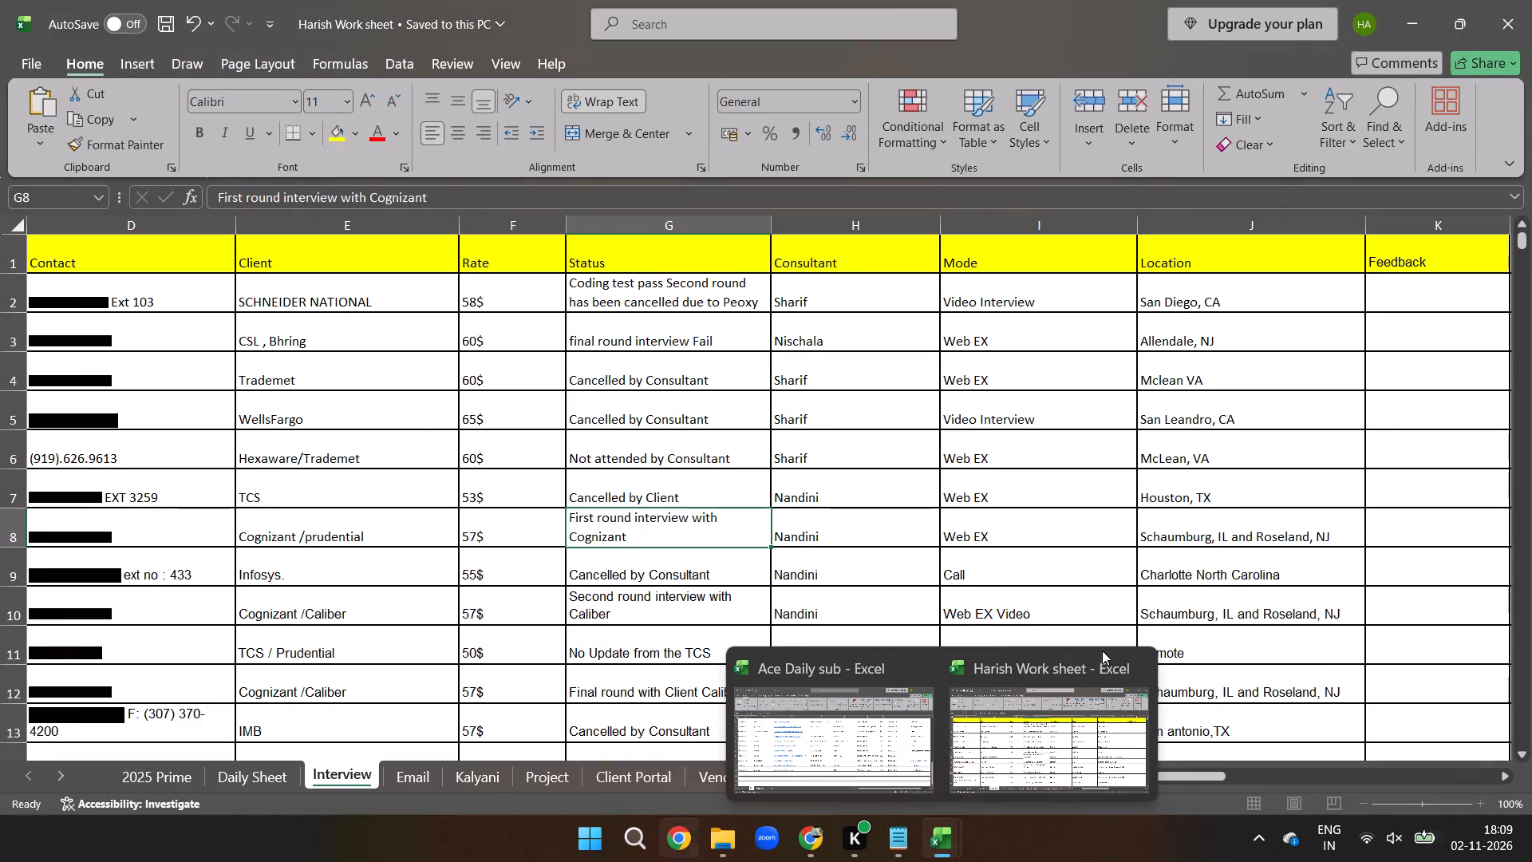
Paste the copied status under Status in row 2 of Ace Daily sub's Interview sheet and change it to "First round interview with NTT Data".
{"action": "left_click", "coordinate": [942, 839]}
{"action": "left_click", "coordinate": [875, 734]}
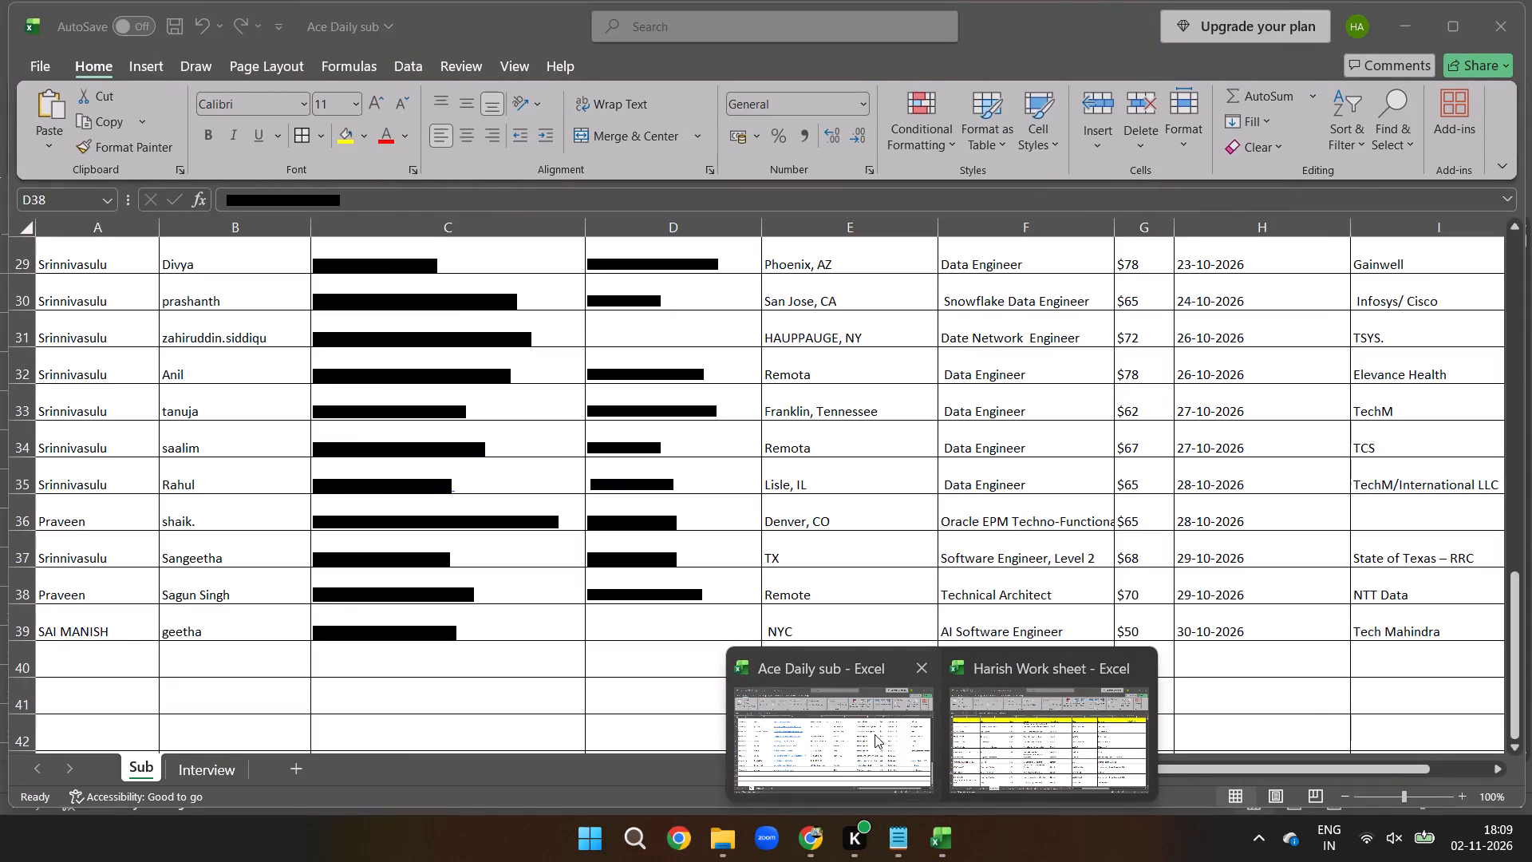
{"action": "left_click", "coordinate": [218, 777]}
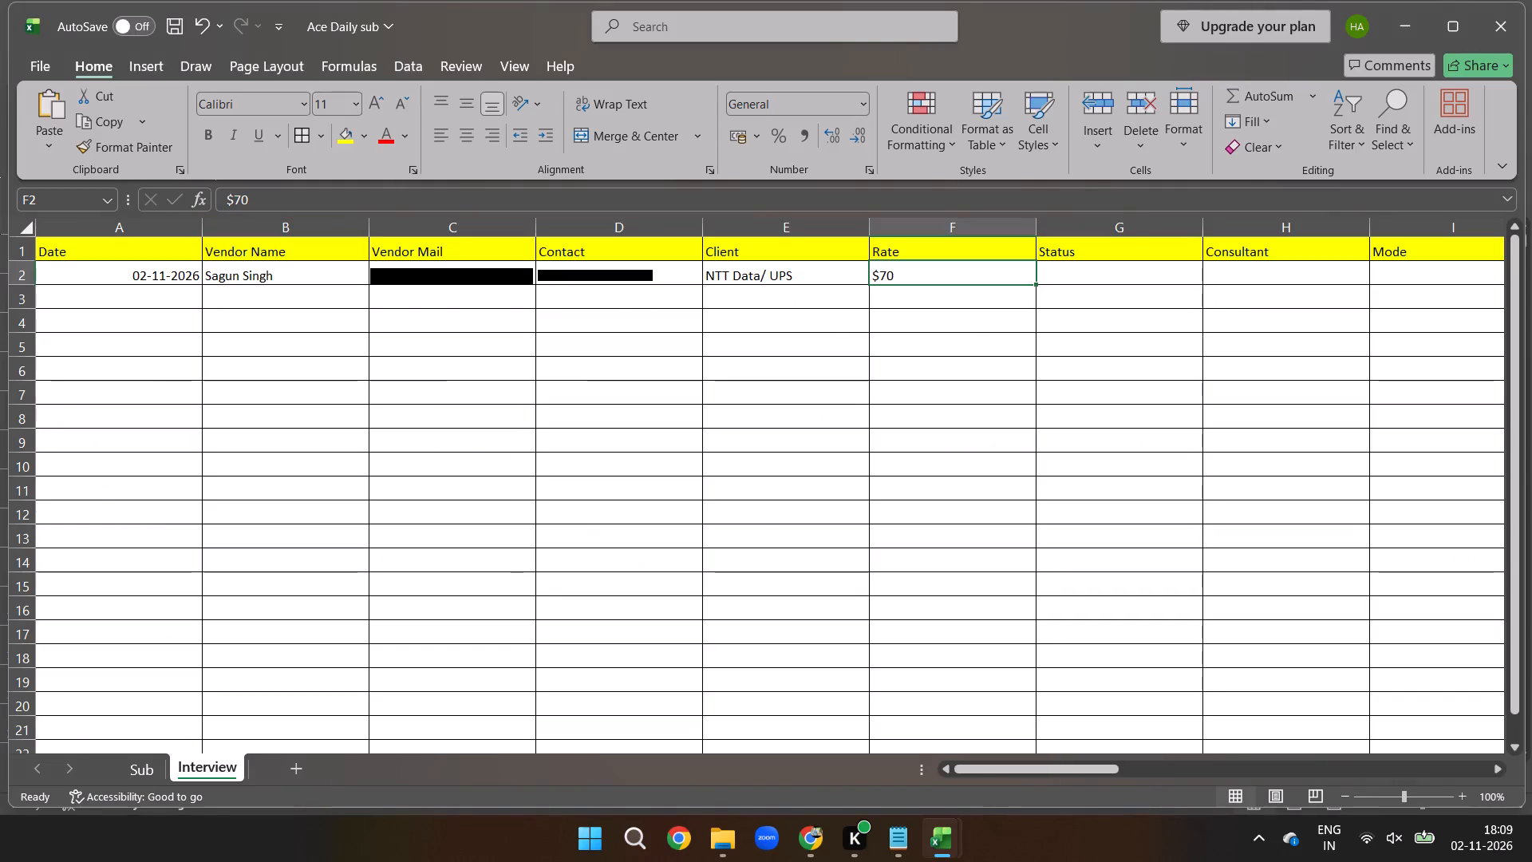
{"action": "double_click", "coordinate": [1052, 274]}
{"action": "key", "text": "ctrl+v"}
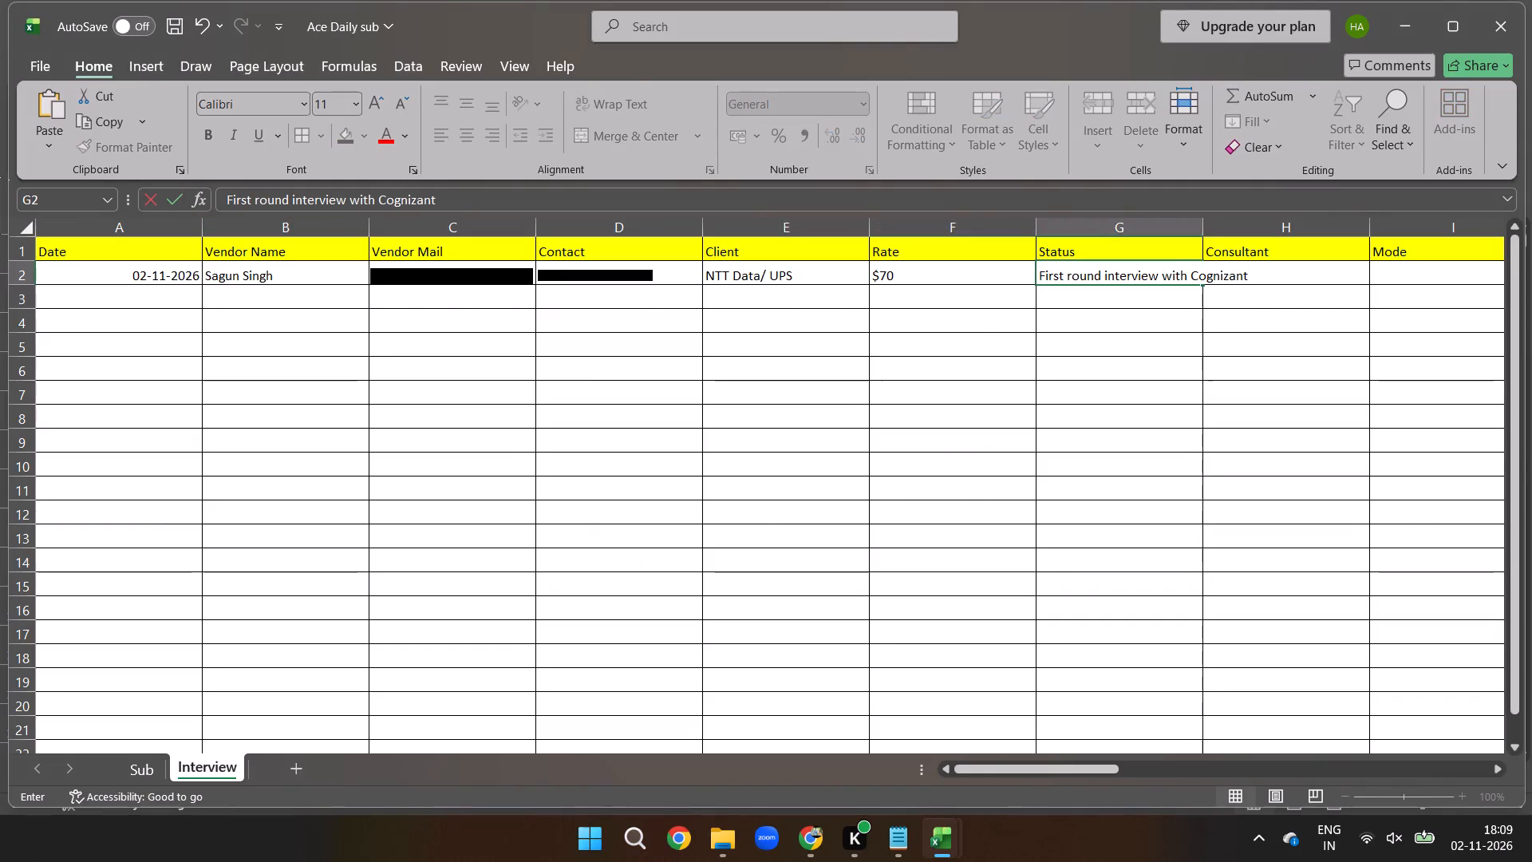
{"action": "key", "text": "BackSpace"}
{"action": "key", "text": "BackSpace"}
{"action": "key", "text": "BackSpace"}
{"action": "key", "text": "BackSpace"}
{"action": "key", "text": "BackSpace"}
{"action": "key", "text": "BackSpace"}
{"action": "key", "text": "BackSpace"}
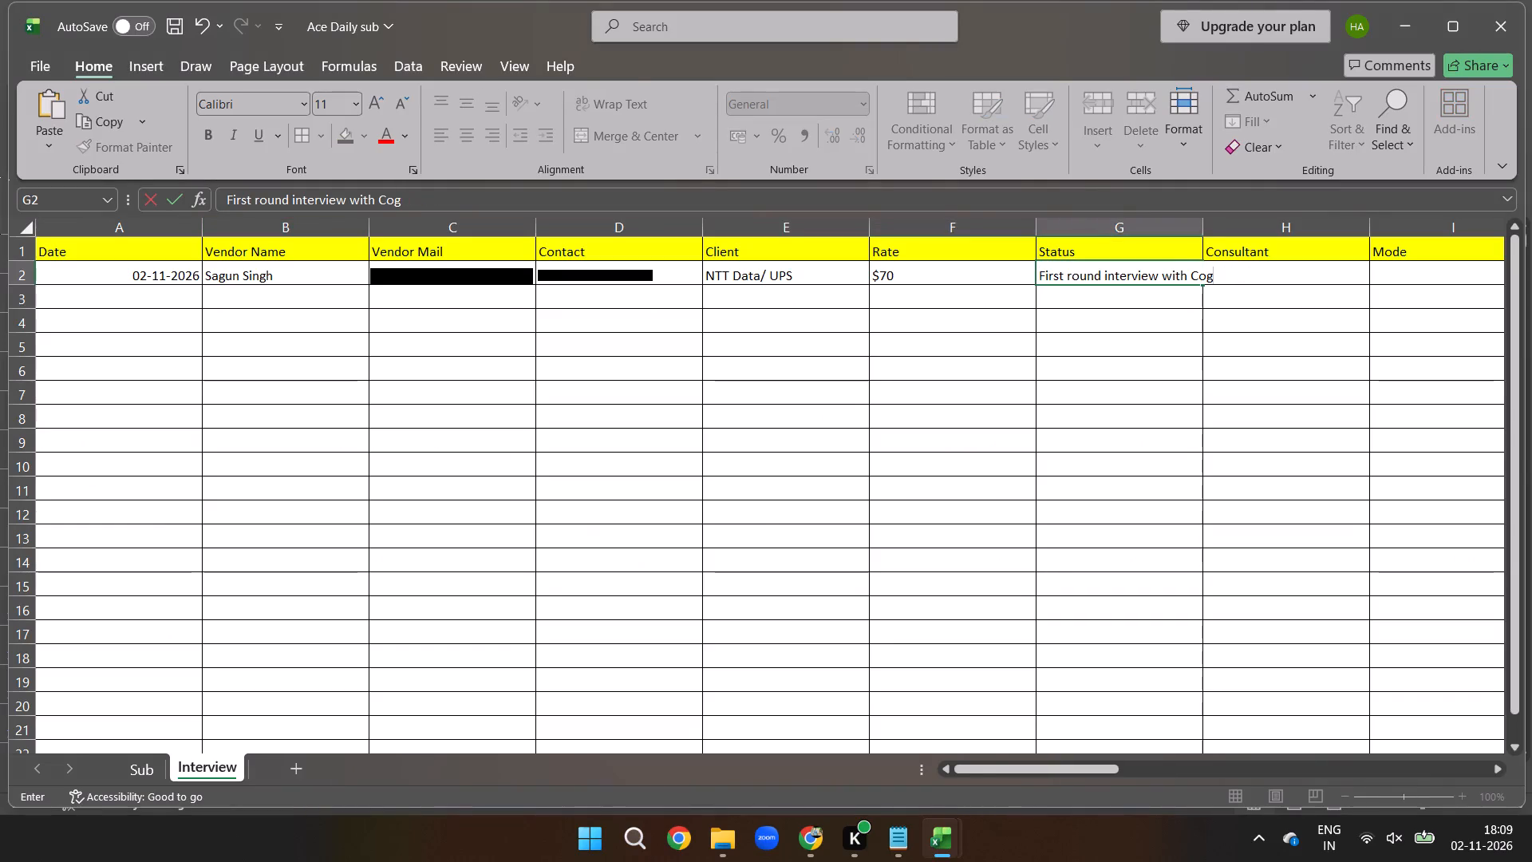
{"action": "key", "text": "BackSpace"}
{"action": "key", "text": "BackSpace"}
{"action": "type", "text": "NTT Data"}
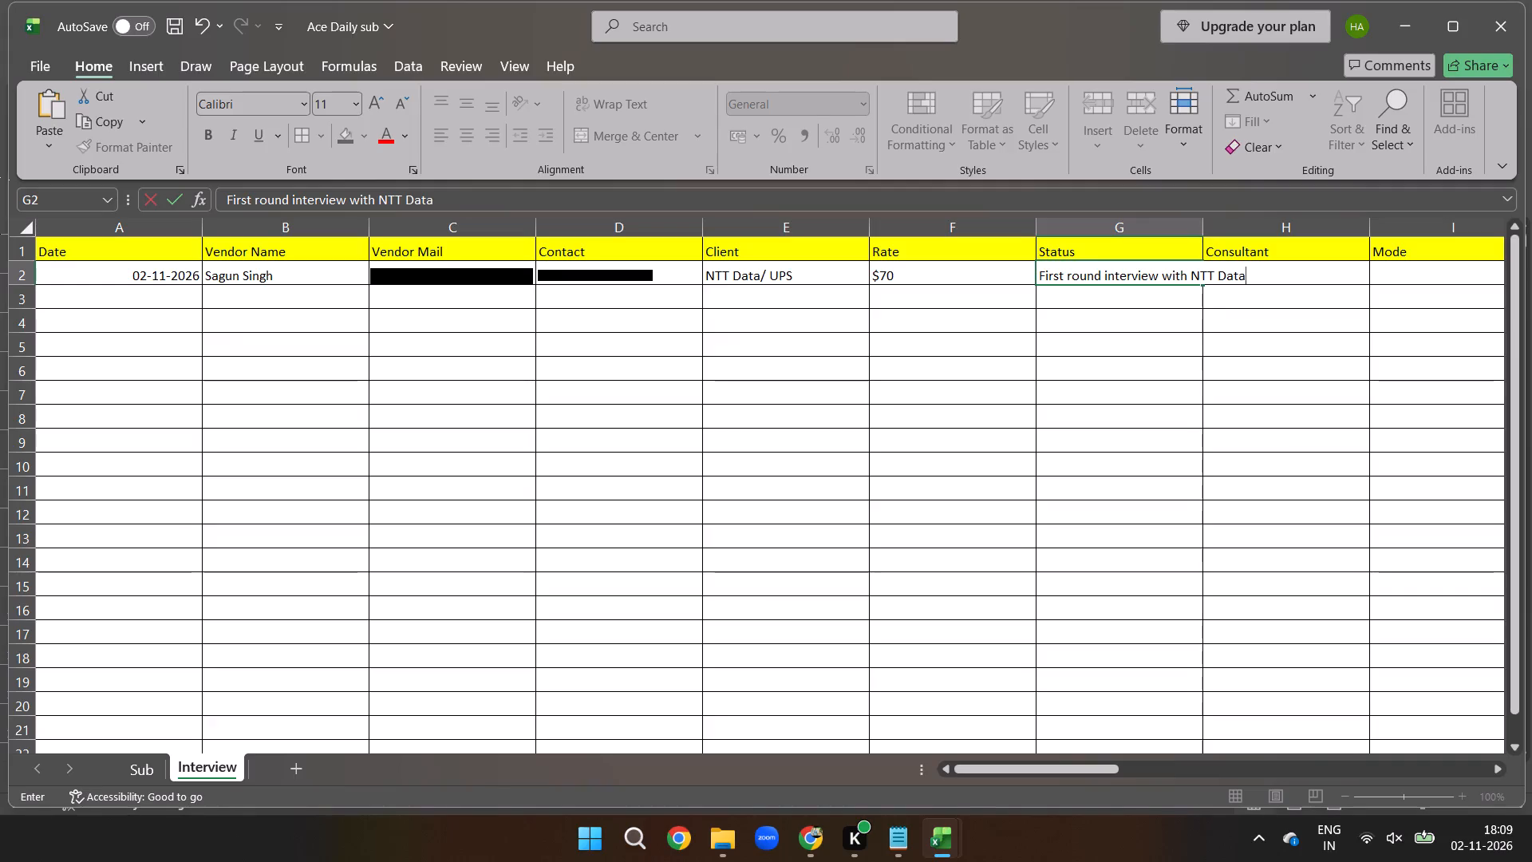
{"action": "left_click", "coordinate": [1146, 333]}
Widen the Status column of the Interview sheet so the full row 2 status text fits.
{"action": "left_click", "coordinate": [1182, 227]}
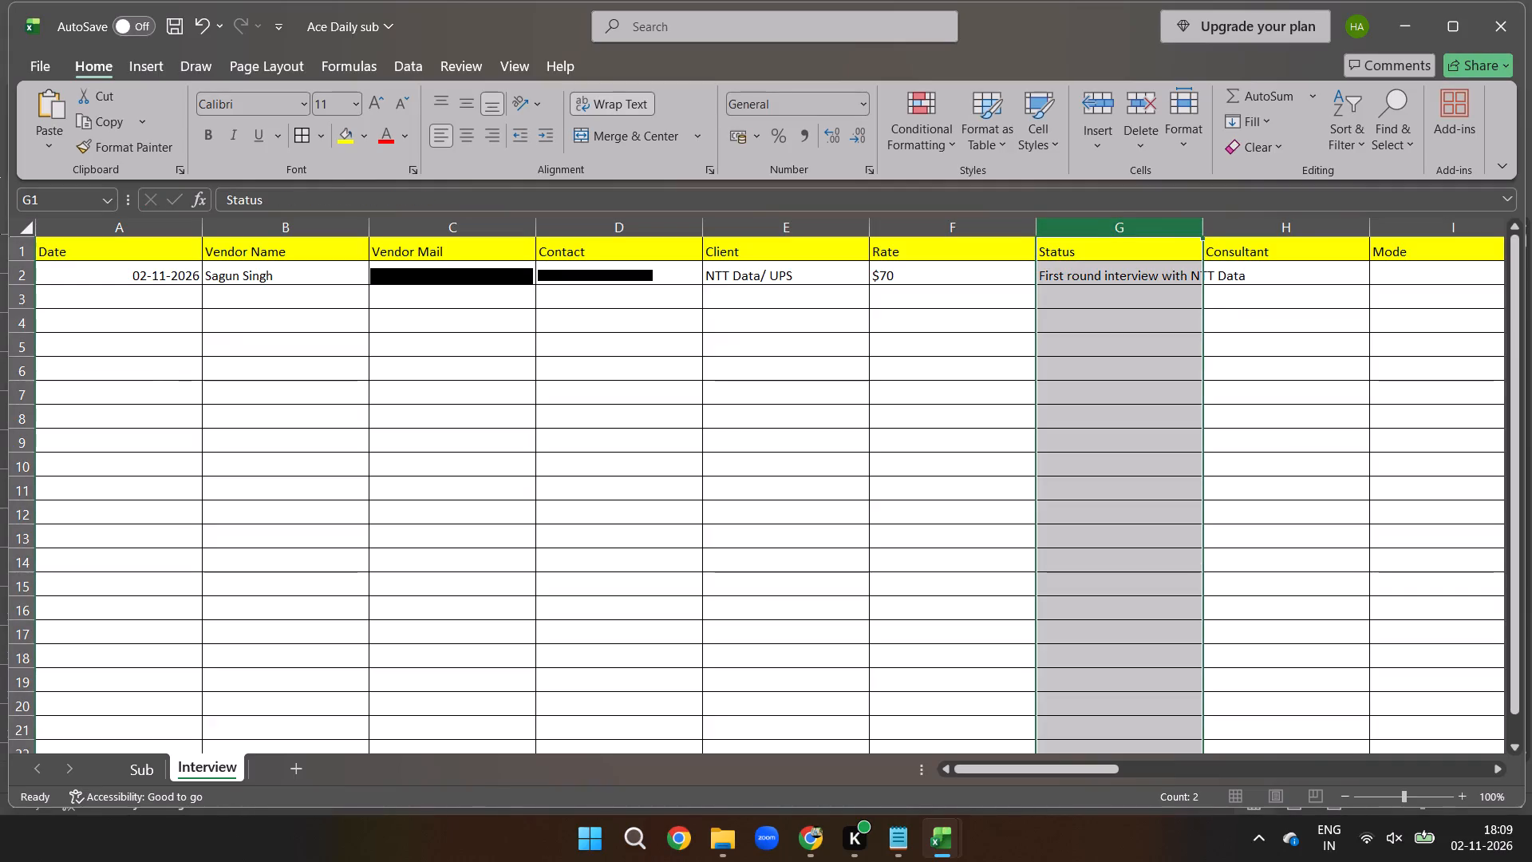
{"action": "left_click_drag", "start_coordinate": [1201, 227], "coordinate": [1279, 225]}
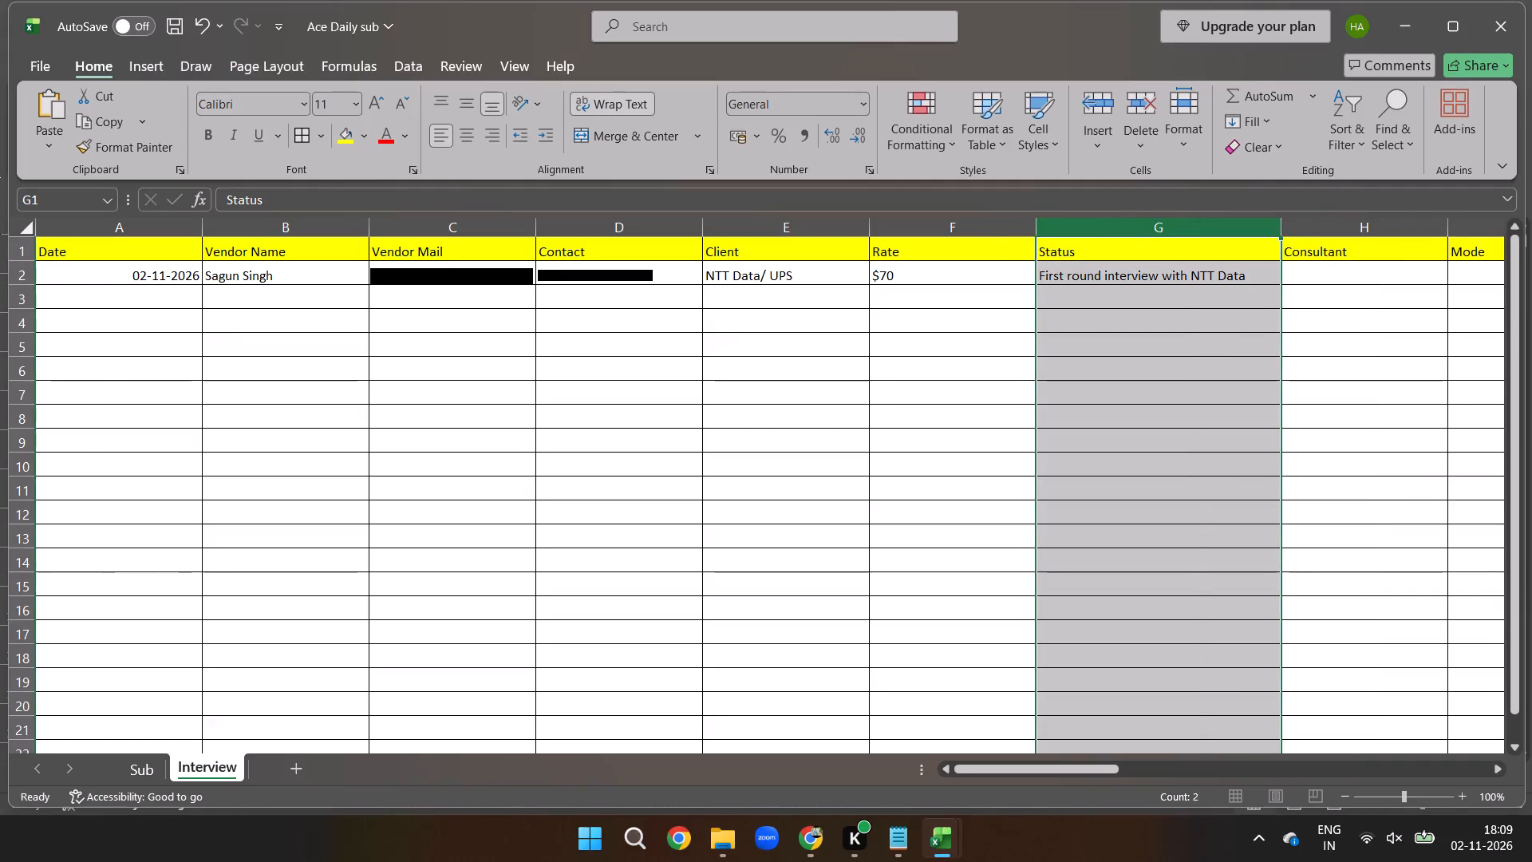
Enter "Praveen" under Consultant in row 2 of the Interview sheet.
{"action": "double_click", "coordinate": [1308, 275]}
{"action": "type", "text": "Praveen"}
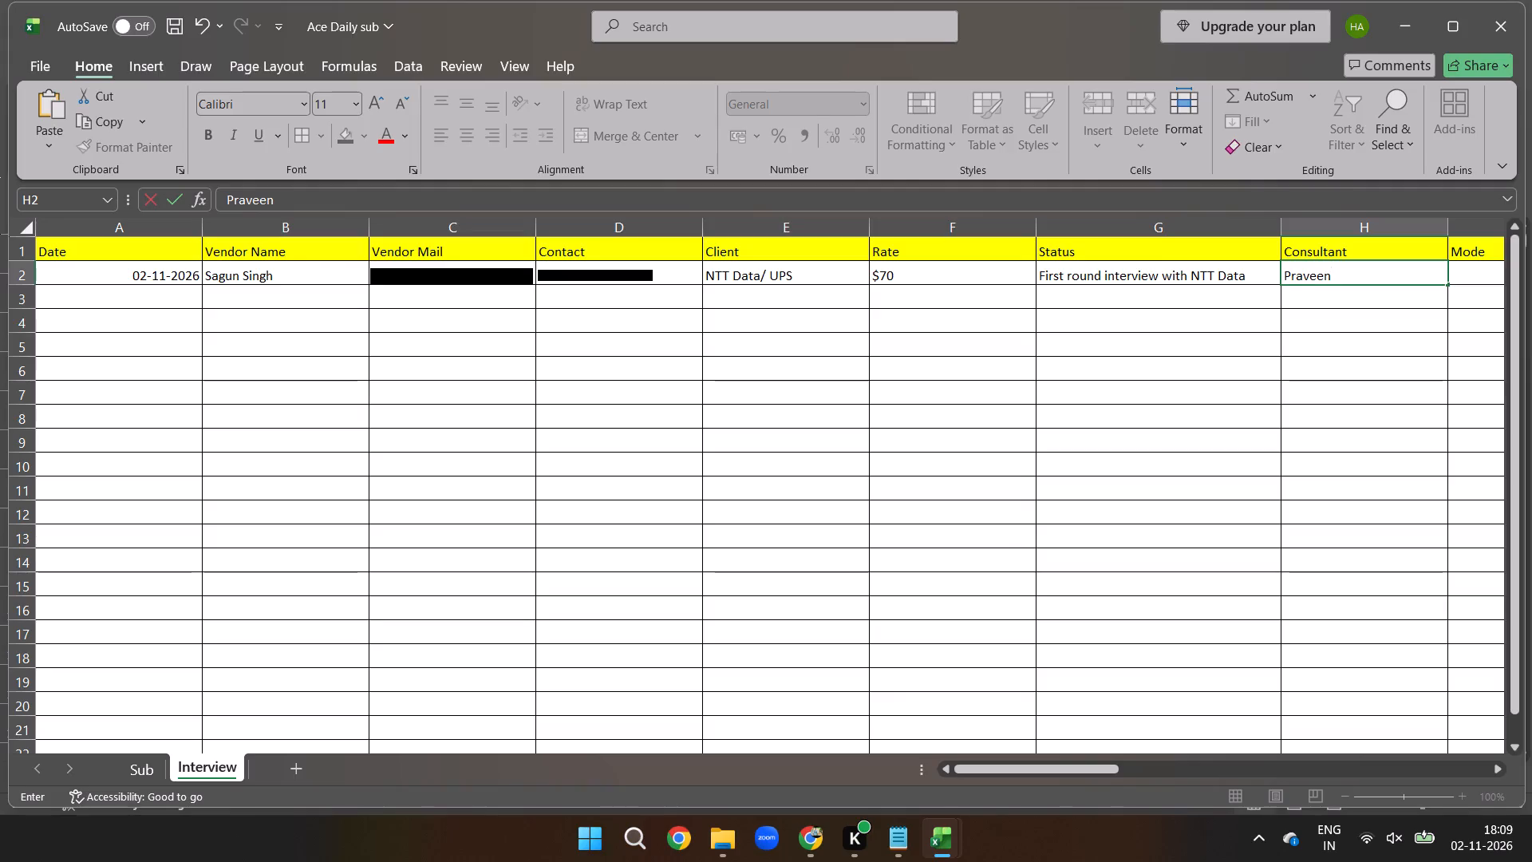
Enter "Video" under Mode in row 2 of the Interview sheet.
{"action": "left_click_drag", "start_coordinate": [1021, 773], "coordinate": [1127, 755]}
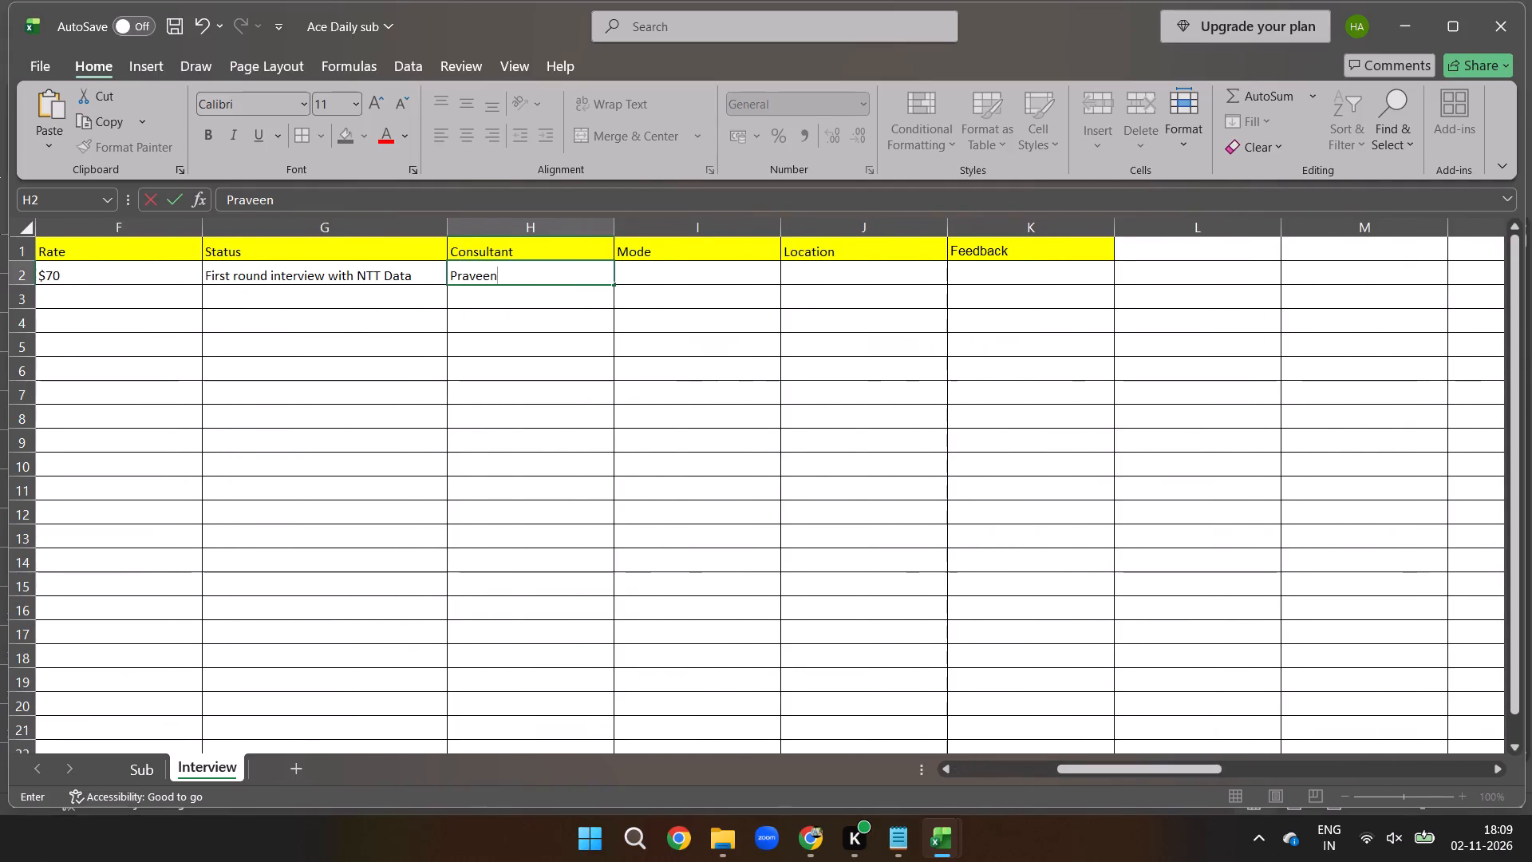
{"action": "double_click", "coordinate": [720, 274]}
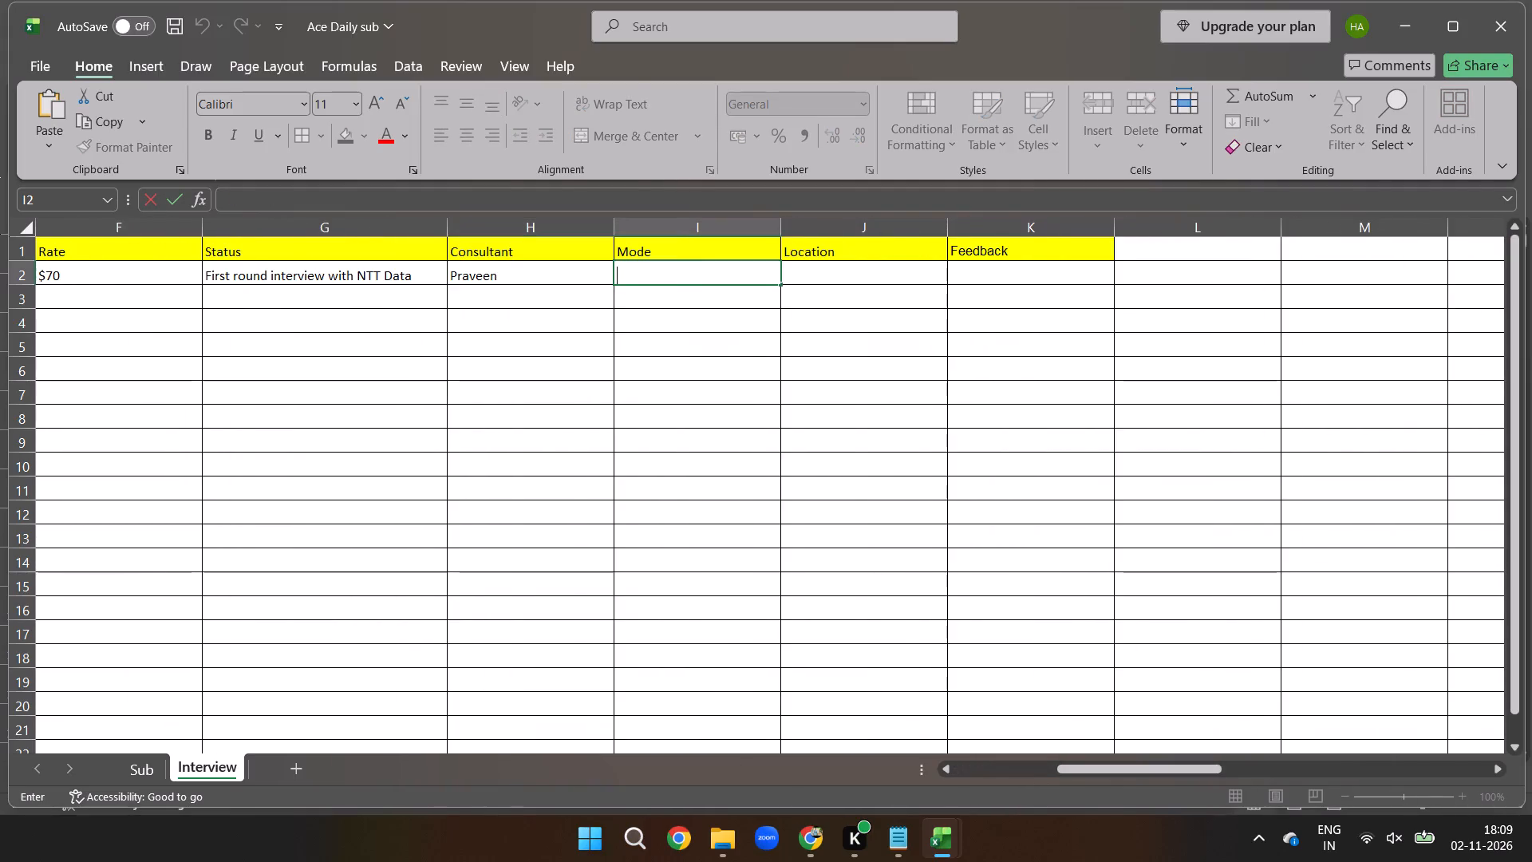
{"action": "type", "text": "Video"}
{"action": "key", "text": "space"}
Check the location in the Sub sheet and enter "Remote" under Location in row 2 of the Interview sheet.
{"action": "left_click", "coordinate": [142, 761]}
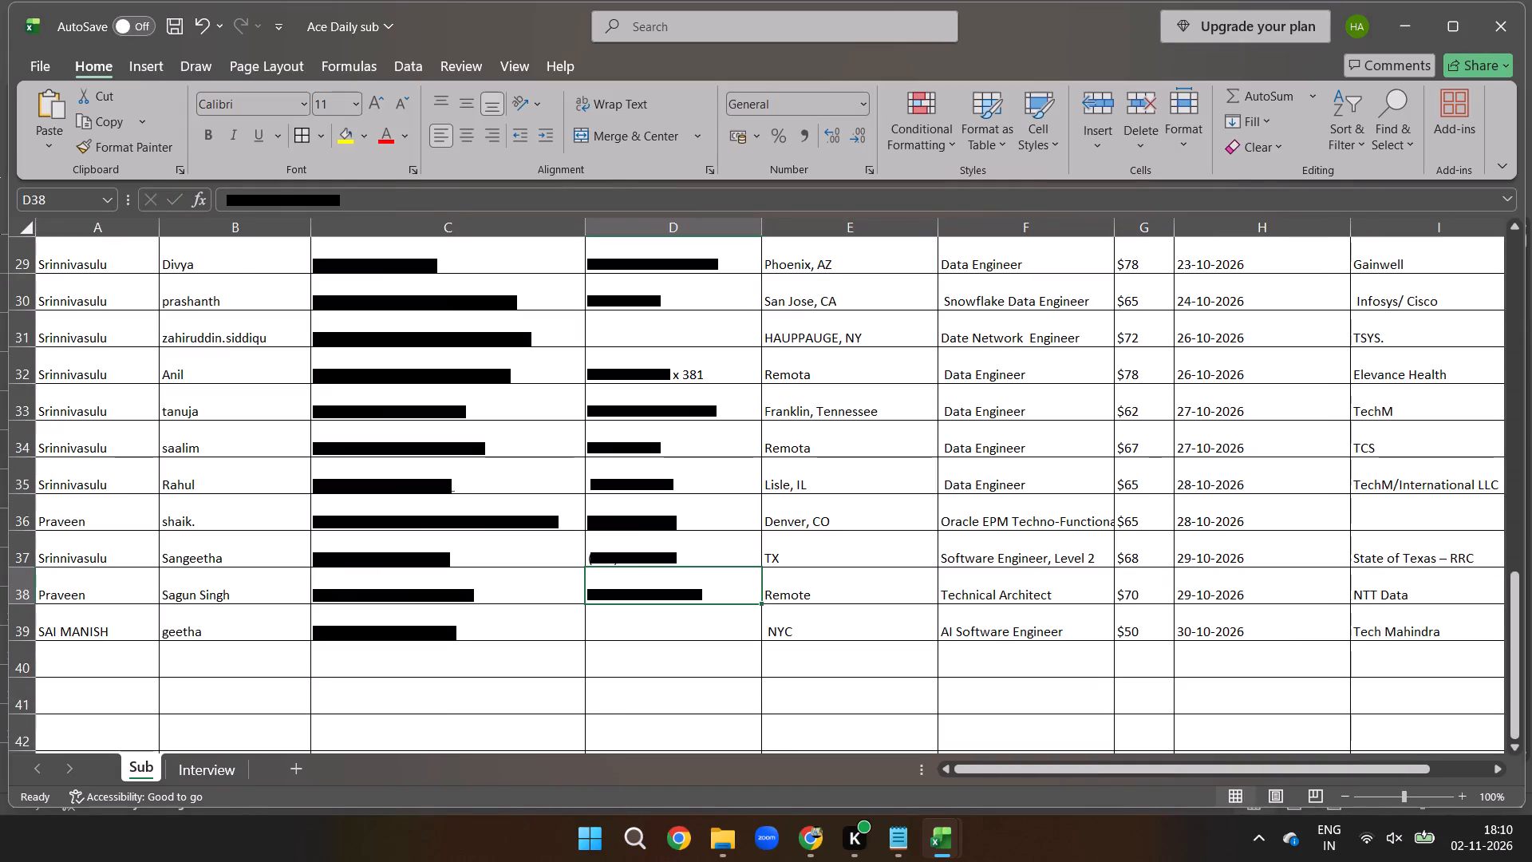
{"action": "left_click", "coordinate": [231, 763]}
{"action": "double_click", "coordinate": [819, 272]}
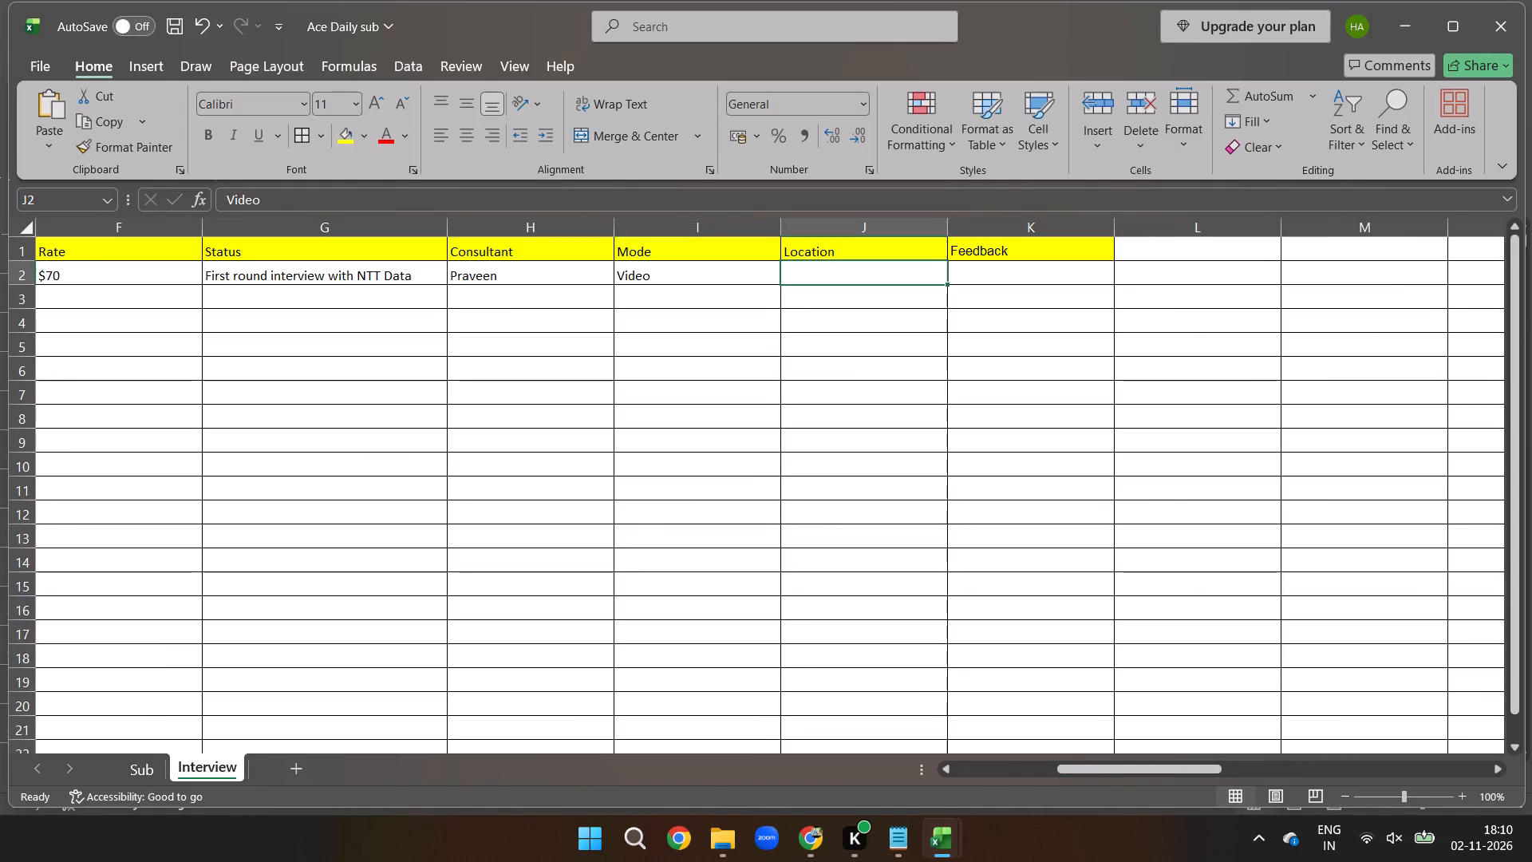
{"action": "type", "text": "Remote"}
{"action": "left_click", "coordinate": [841, 434]}
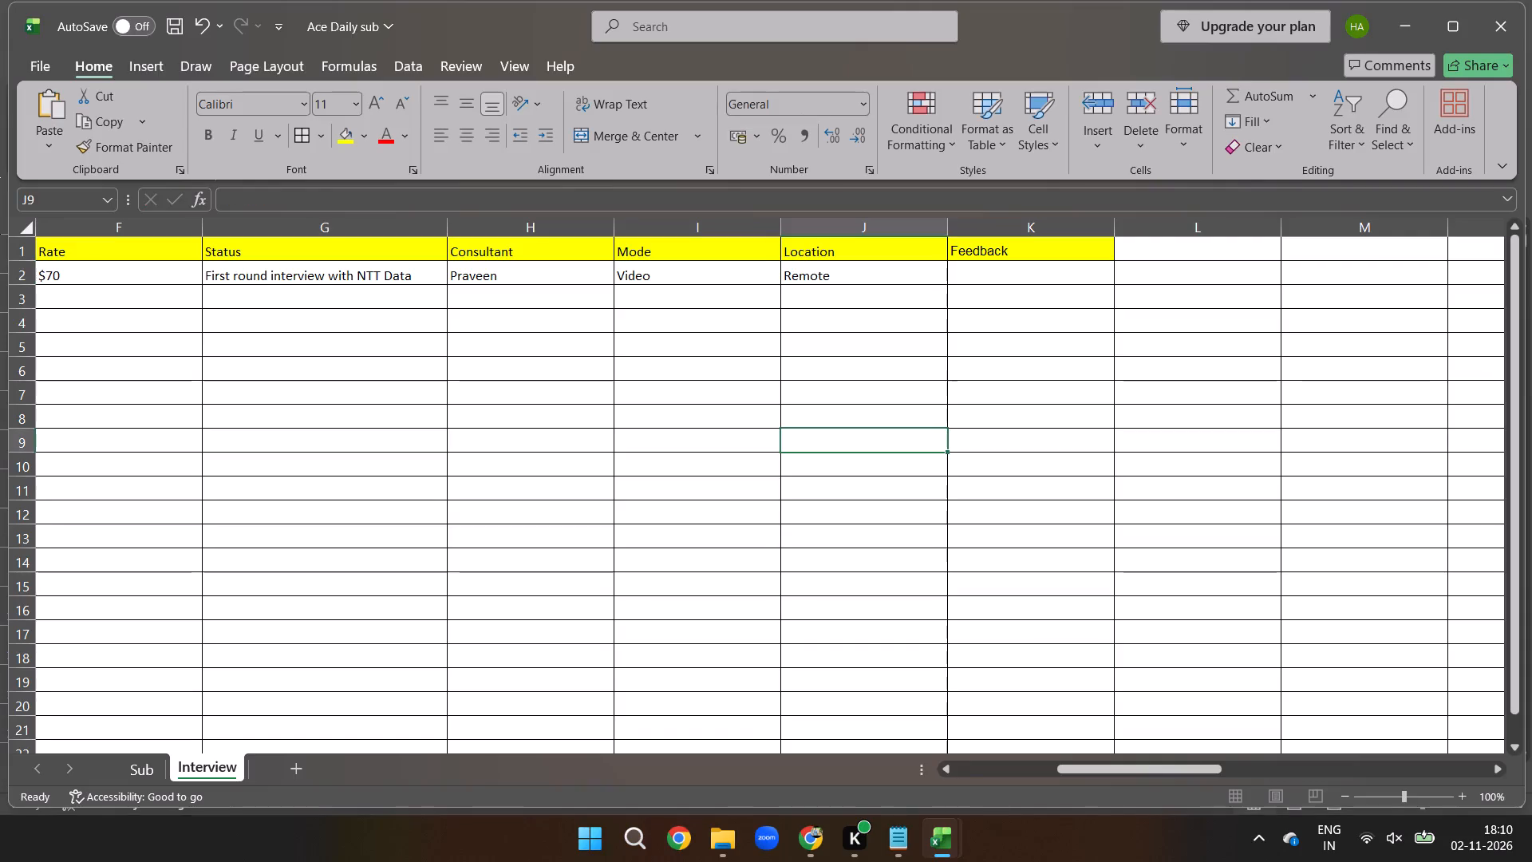
Left-align the Date column of the Interview sheet.
{"action": "left_click_drag", "start_coordinate": [1084, 767], "coordinate": [794, 754]}
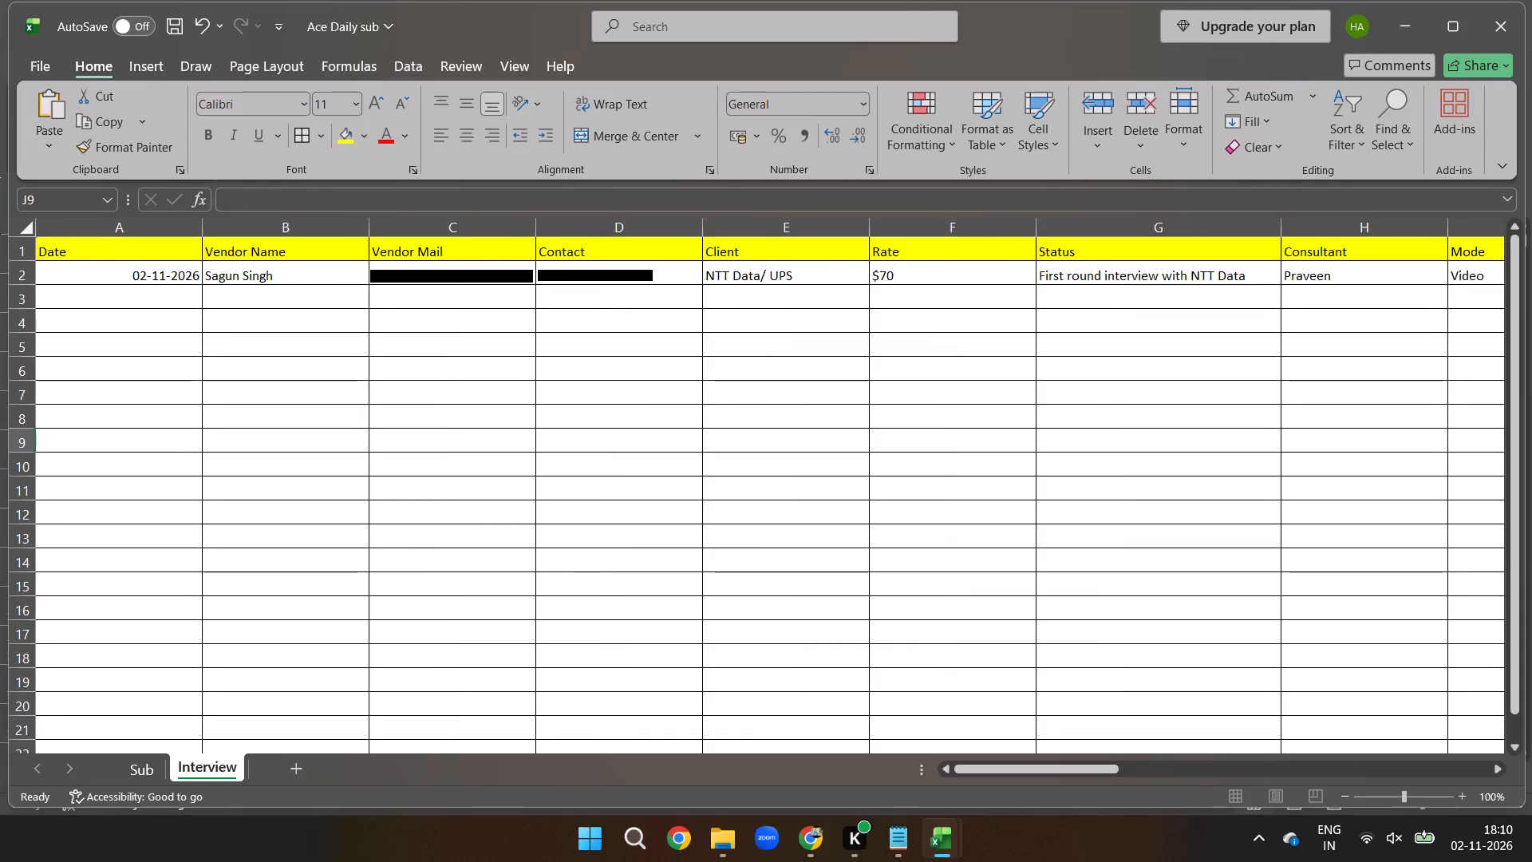
{"action": "left_click", "coordinate": [102, 229]}
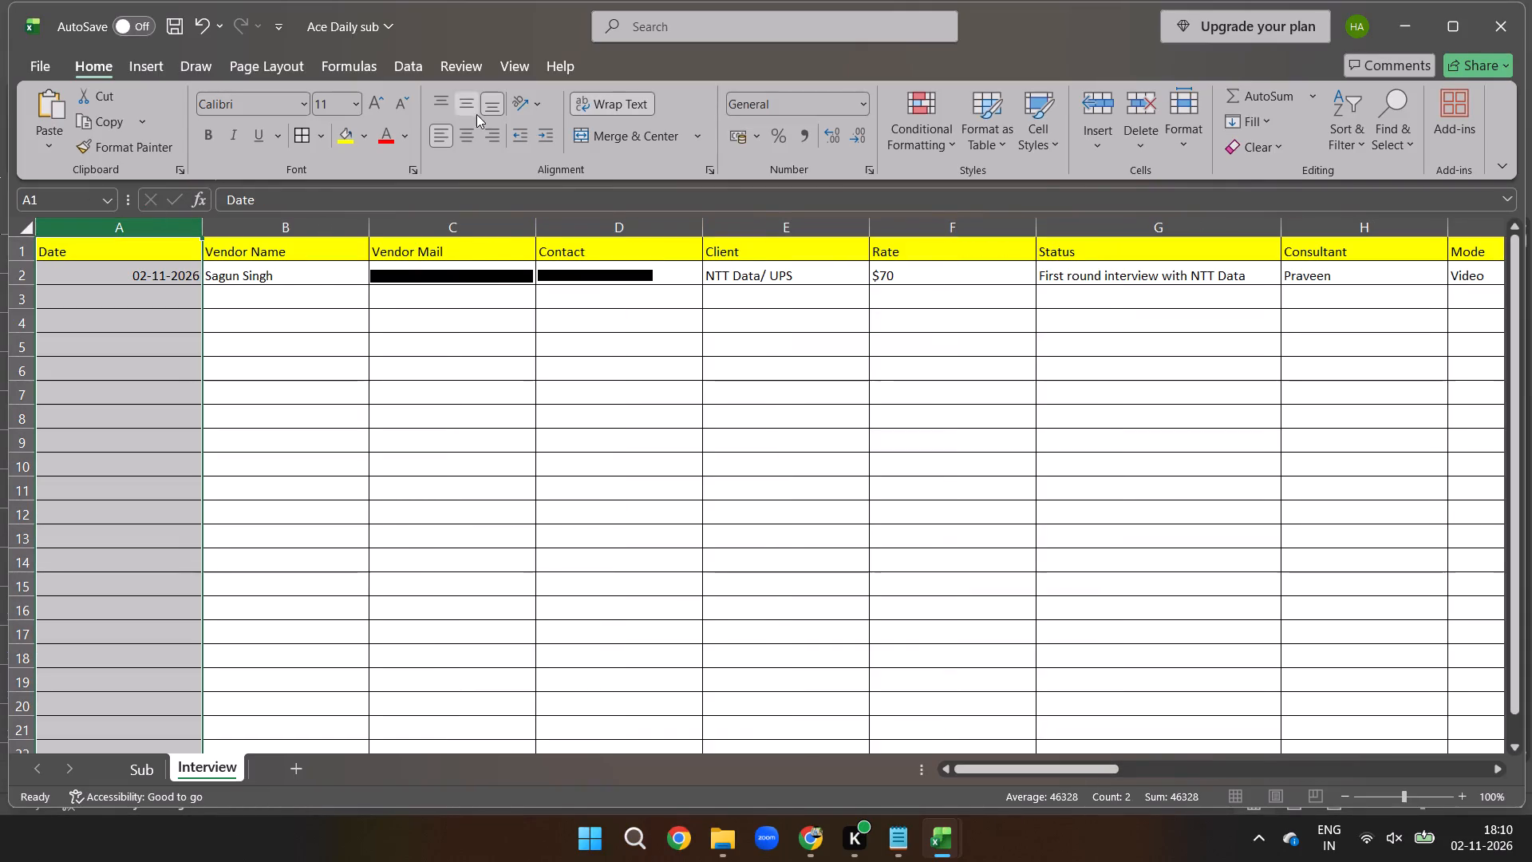
{"action": "left_click", "coordinate": [442, 130]}
{"action": "left_click", "coordinate": [442, 129]}
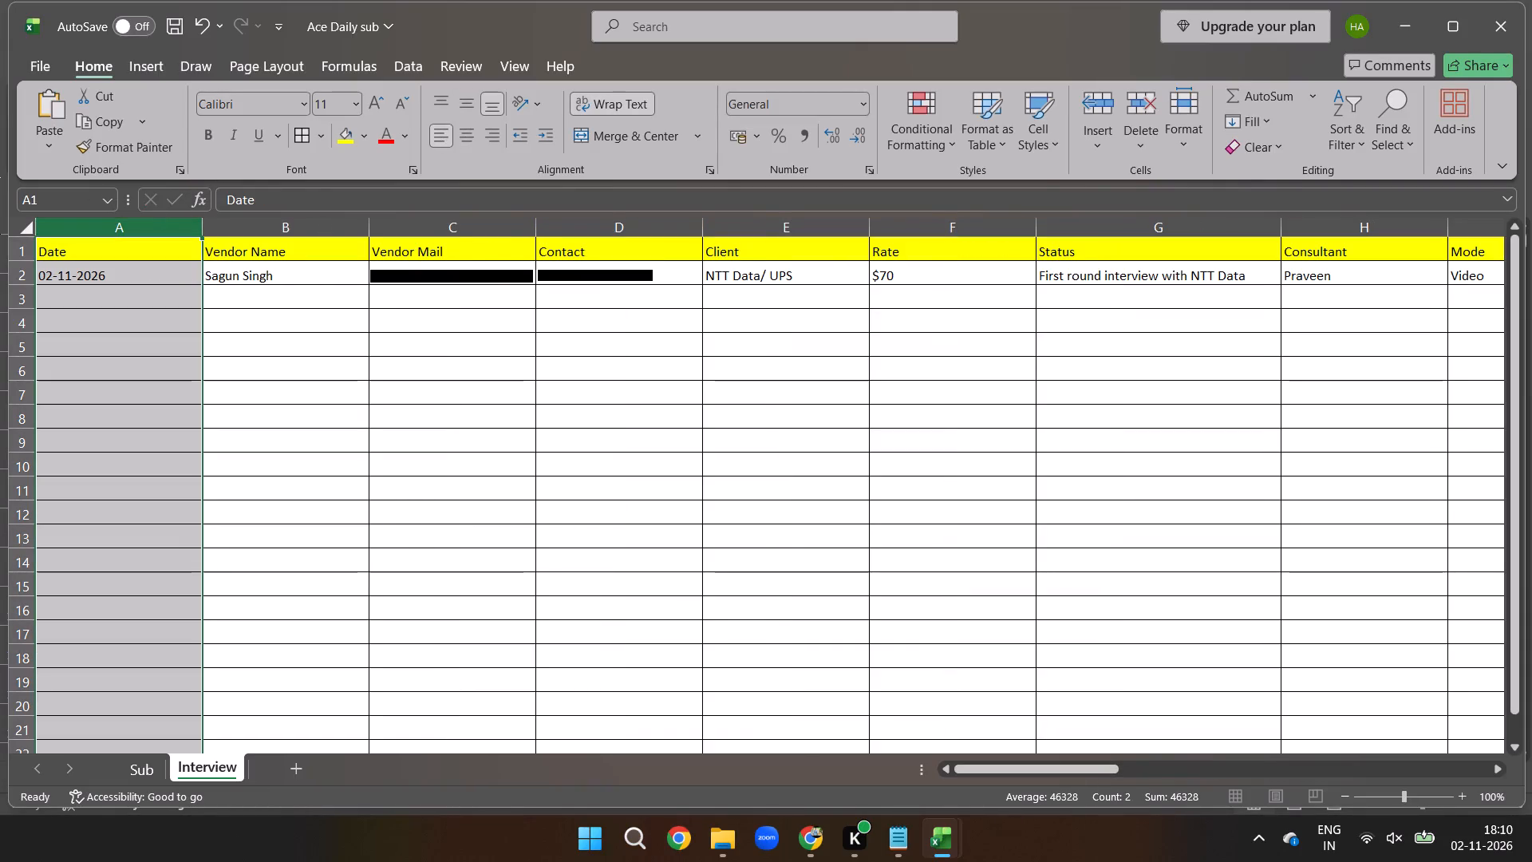
{"action": "left_click", "coordinate": [373, 540]}
Copy the vendor email from row 32 of the Sub sheet.
{"action": "left_click", "coordinate": [18, 276]}
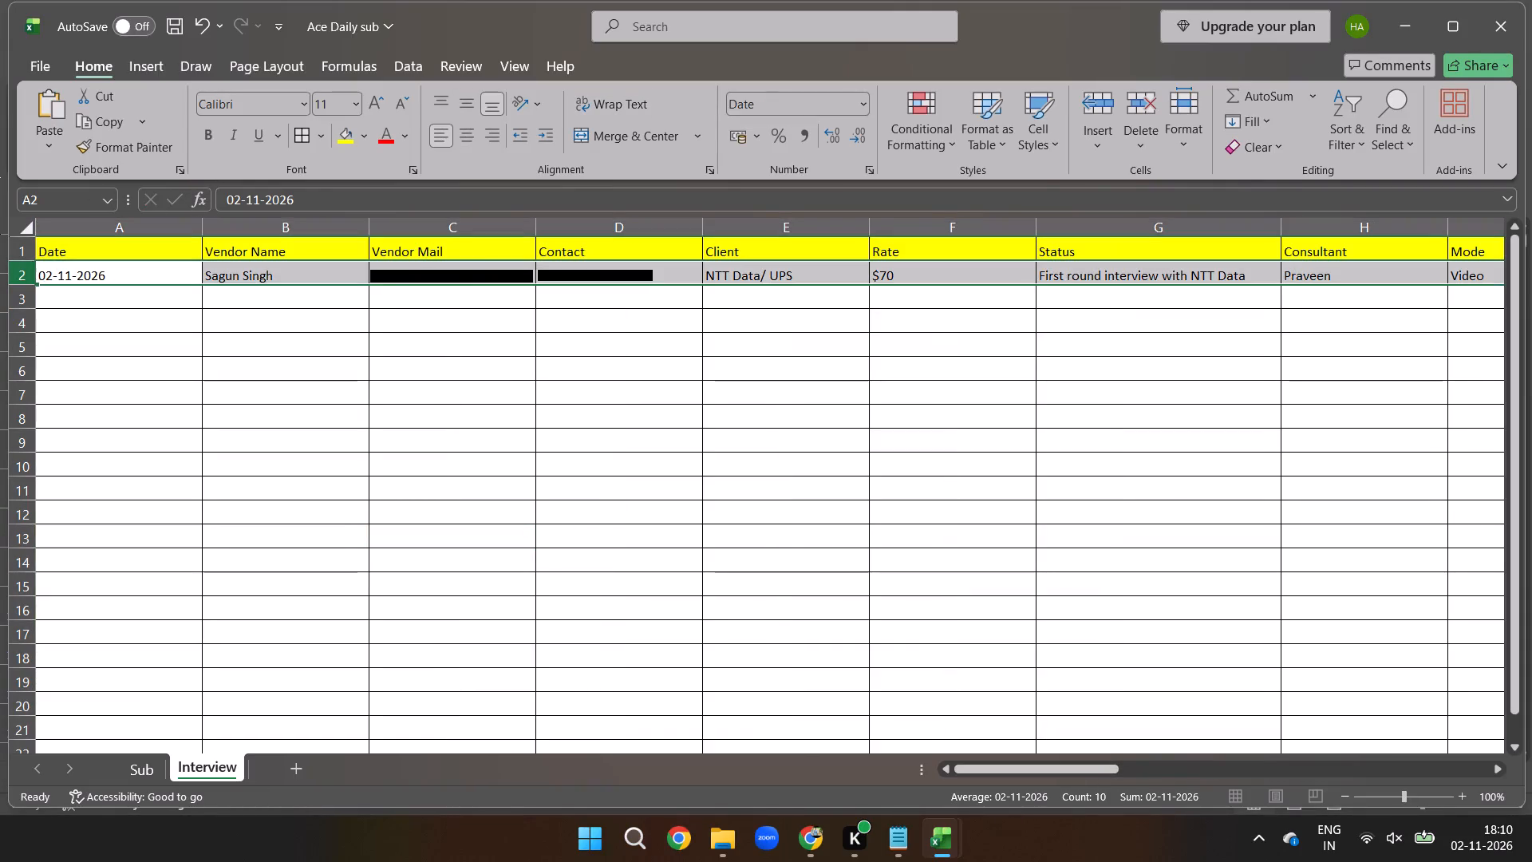
{"action": "left_click", "coordinate": [132, 765]}
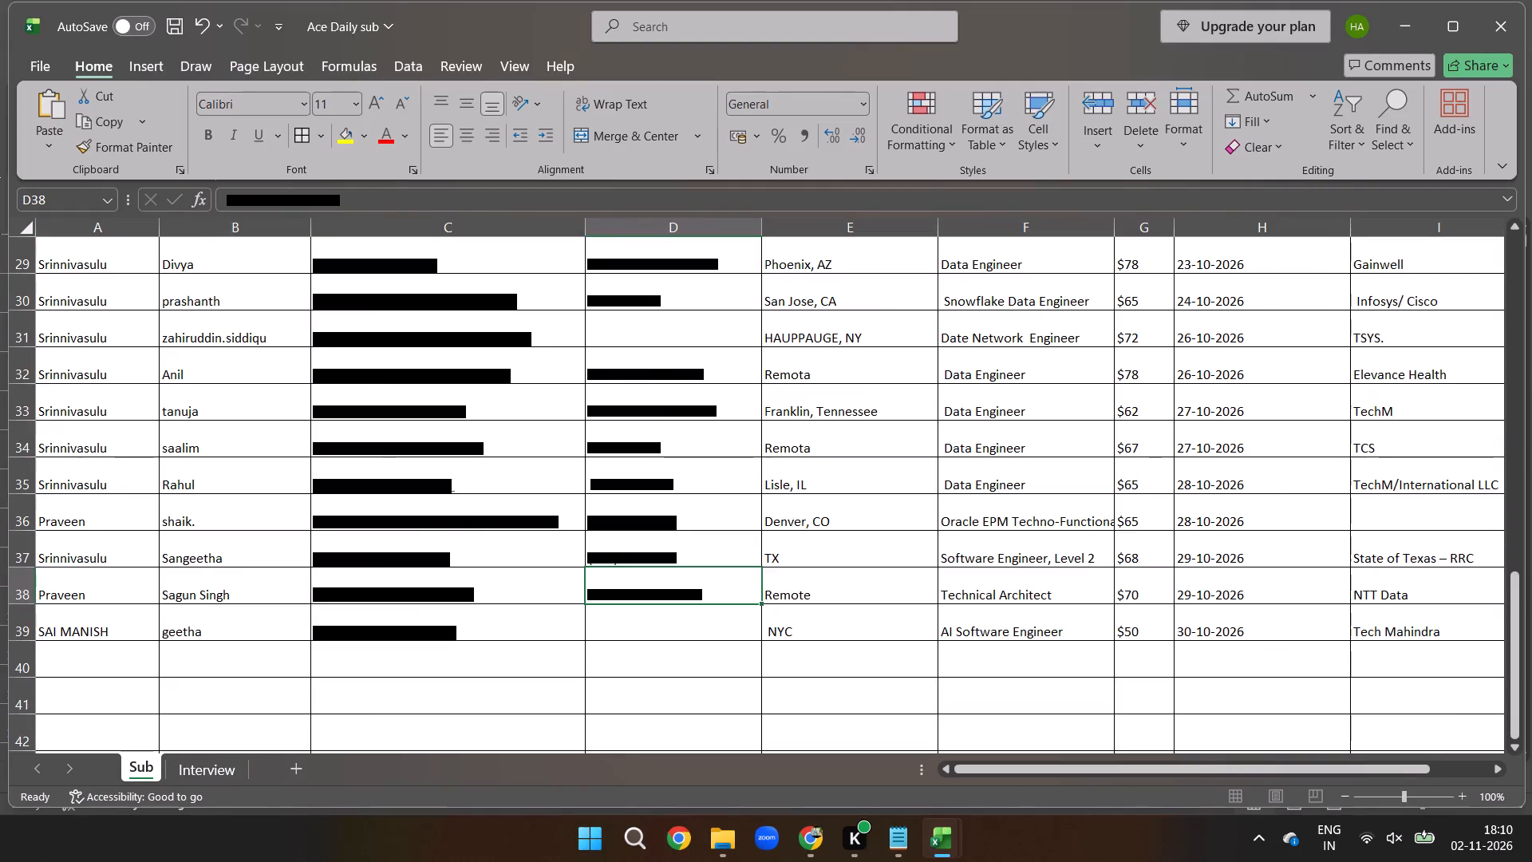
{"action": "left_click", "coordinate": [14, 403]}
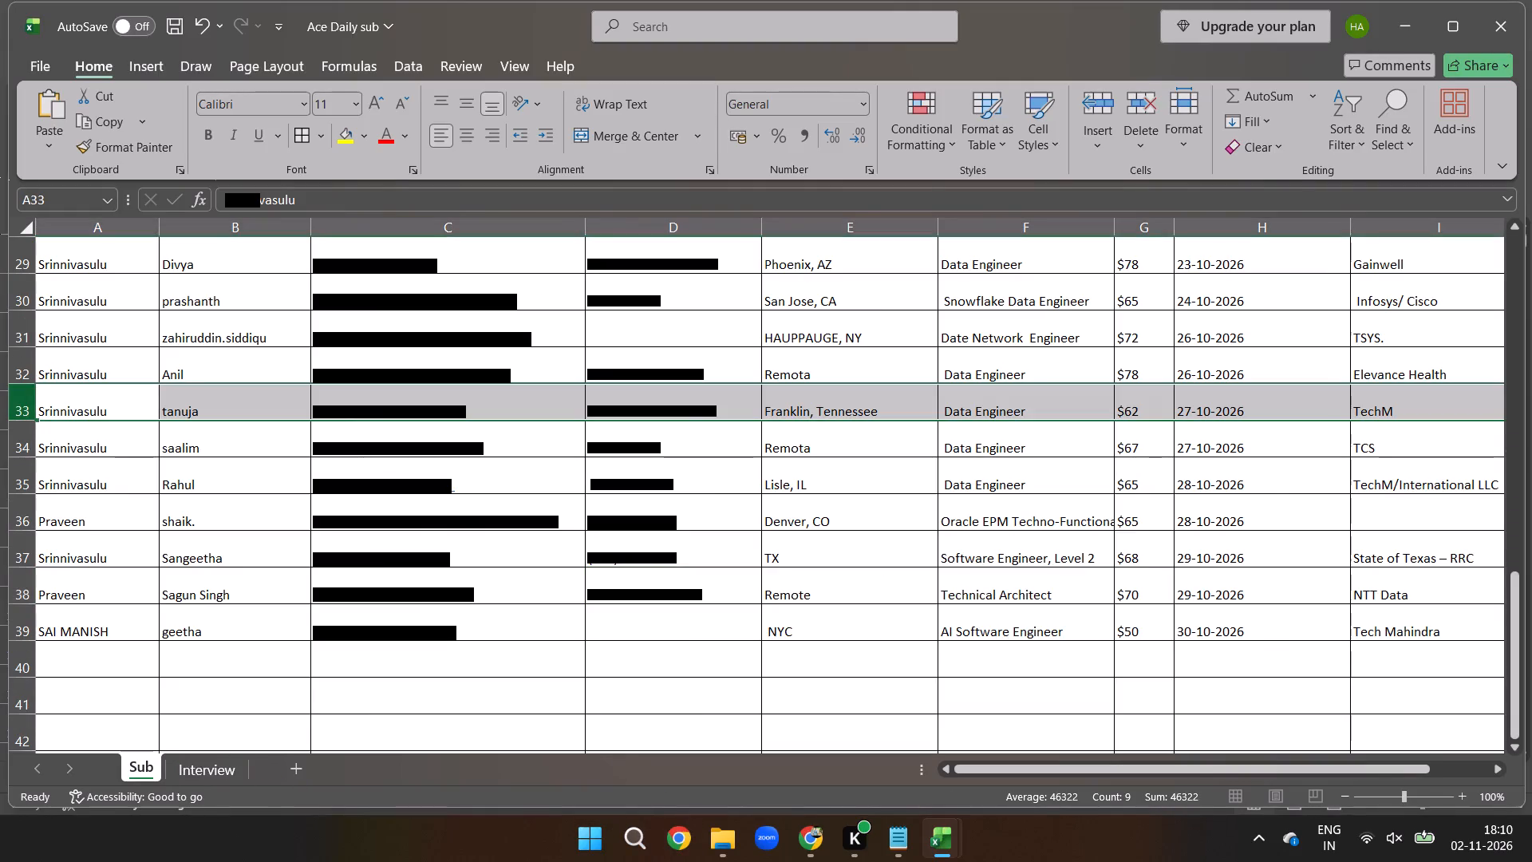
{"action": "left_click", "coordinate": [24, 361]}
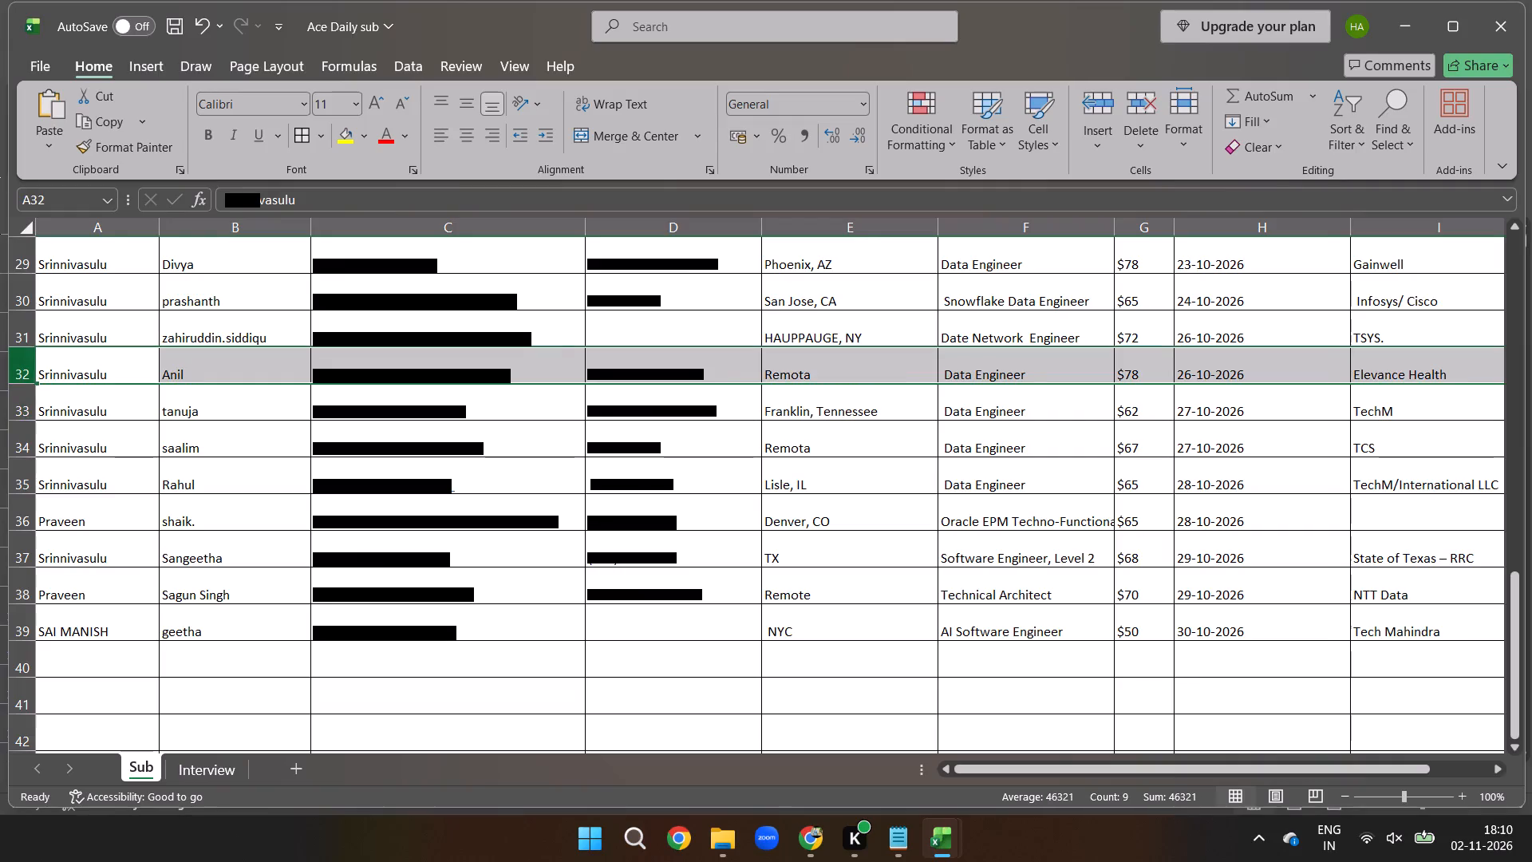
{"action": "double_click", "coordinate": [536, 376]}
{"action": "left_click_drag", "start_coordinate": [536, 376], "coordinate": [282, 373]}
{"action": "key", "text": "ctrl+c"}
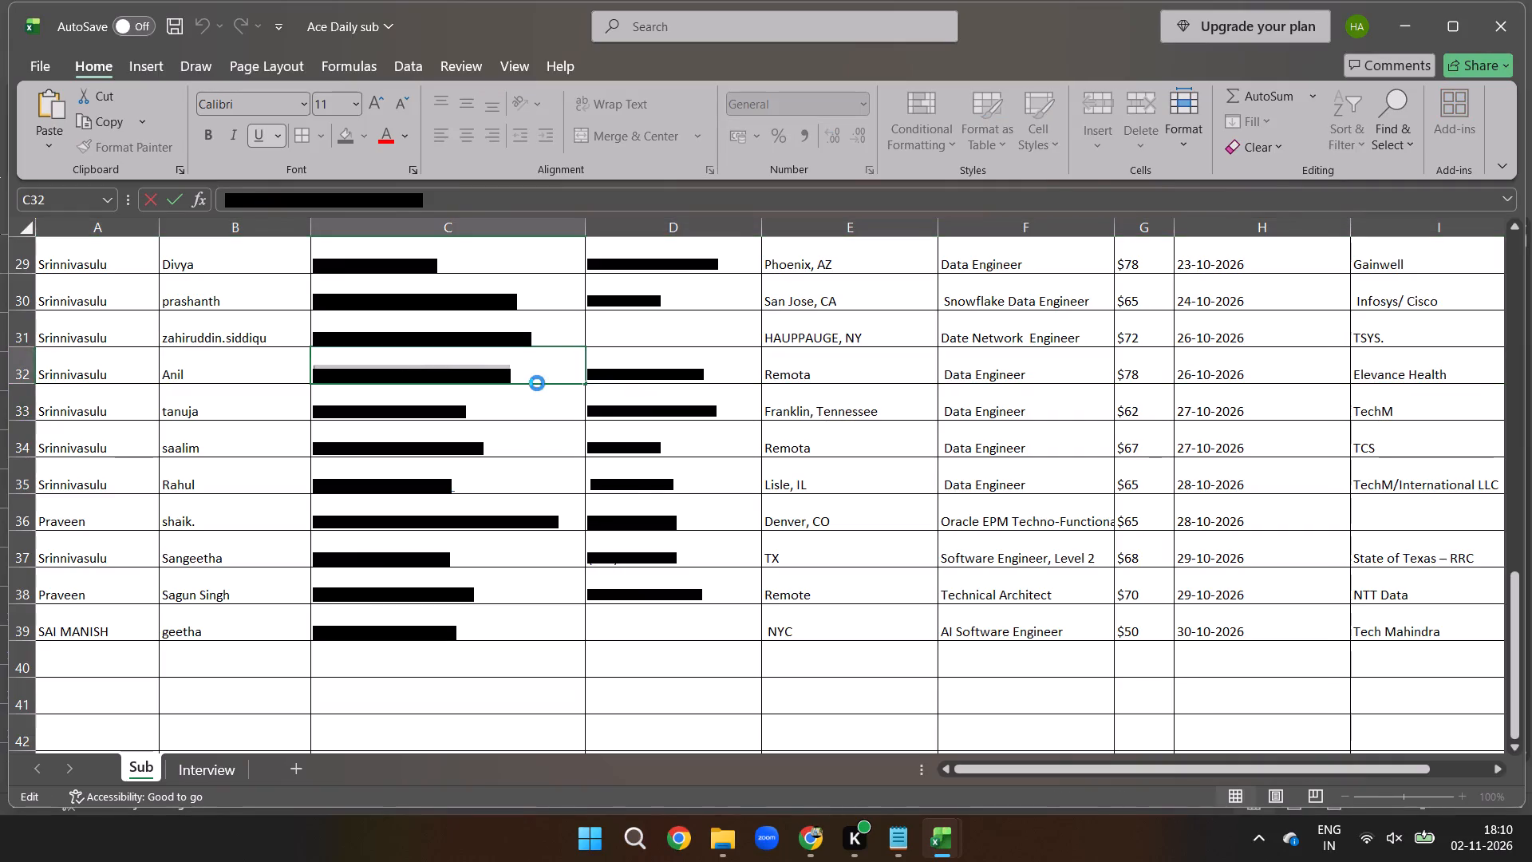
Insert a blank row above the existing interview record in row 2 of the Interview sheet.
{"action": "left_click", "coordinate": [203, 763]}
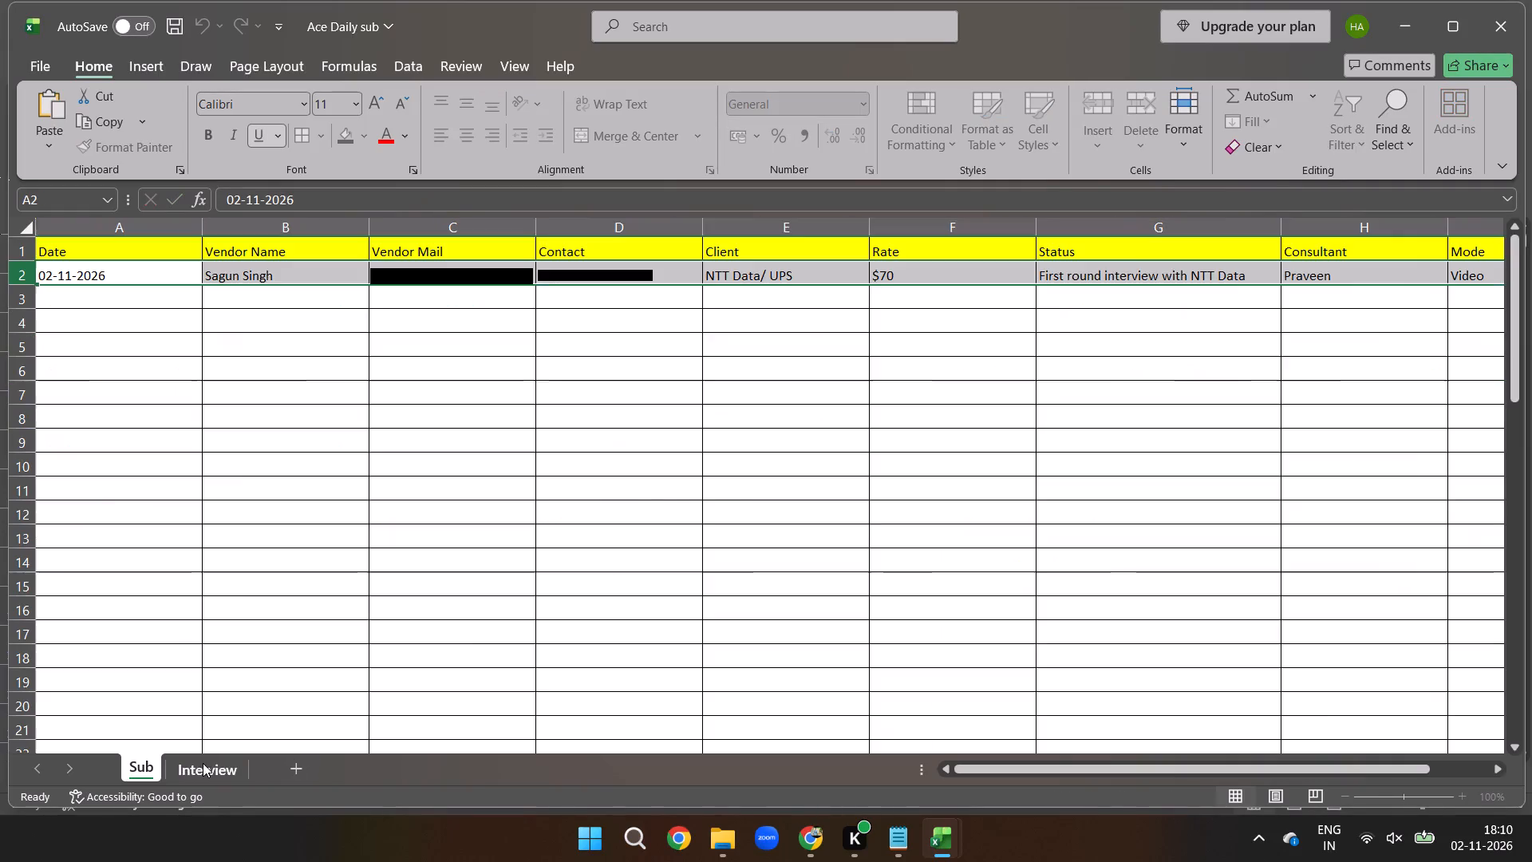
{"action": "double_click", "coordinate": [64, 295]}
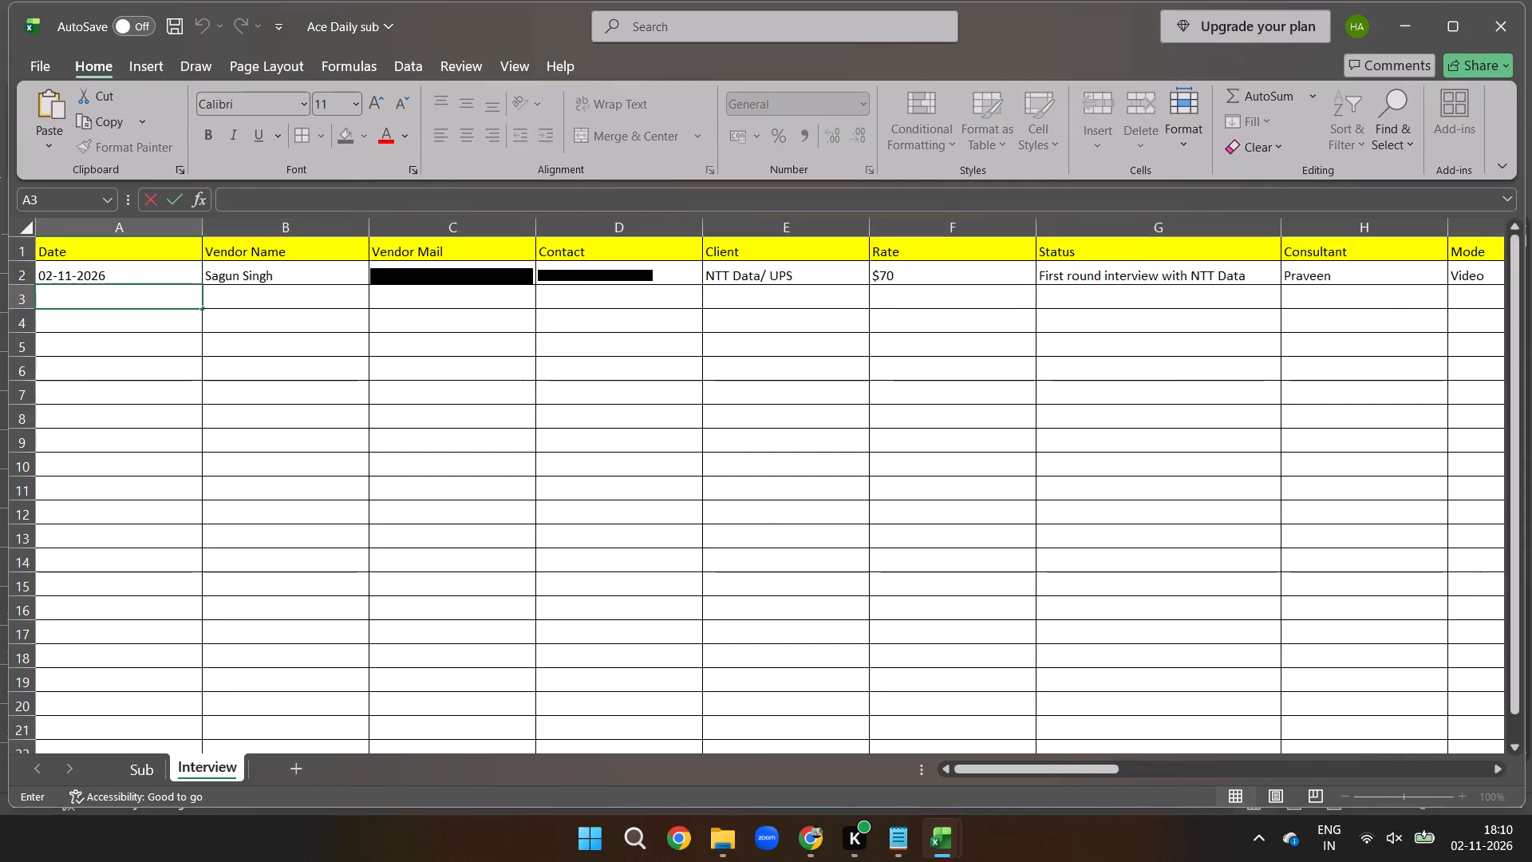
{"action": "left_click", "coordinate": [26, 262]}
{"action": "left_click", "coordinate": [19, 271]}
{"action": "right_click", "coordinate": [19, 271]}
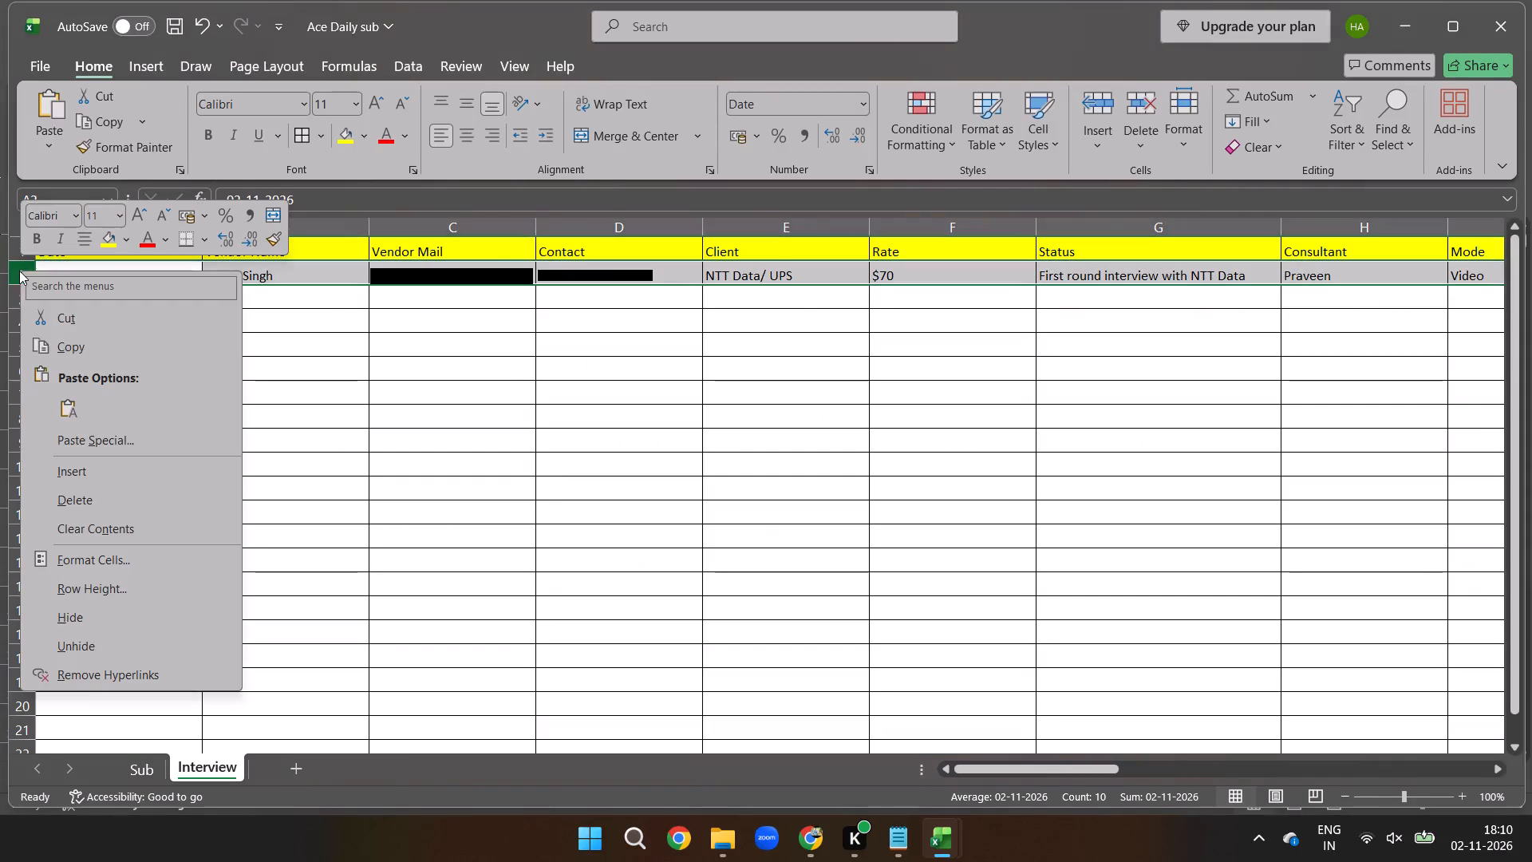
{"action": "left_click", "coordinate": [85, 473]}
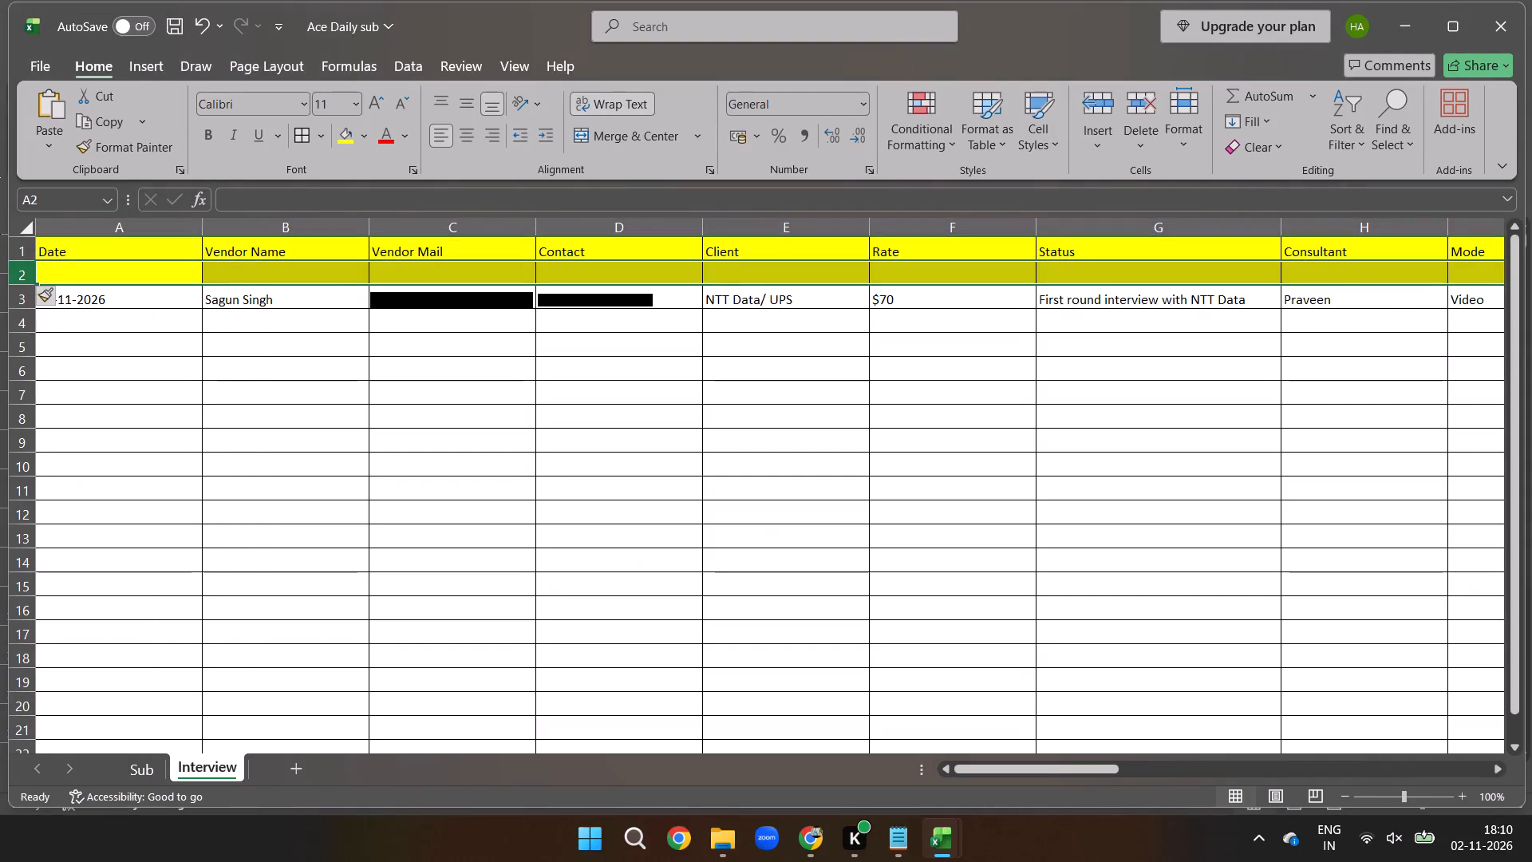
Enter the date 26-10-2026 in row 2 of the Interview sheet.
{"action": "double_click", "coordinate": [103, 275]}
{"action": "key", "text": "2"}
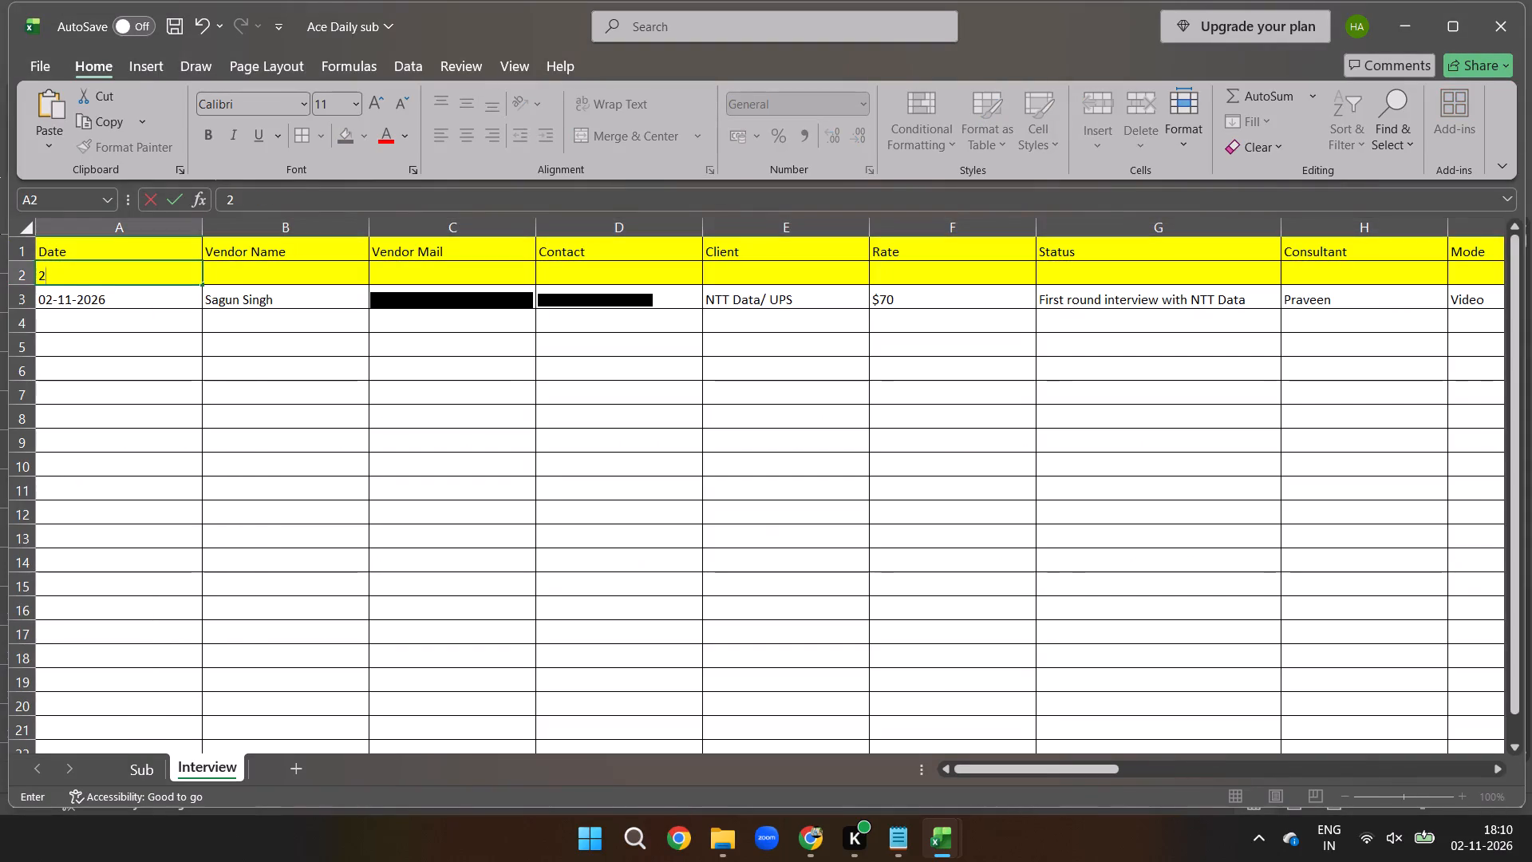
{"action": "type", "text": "6-10"}
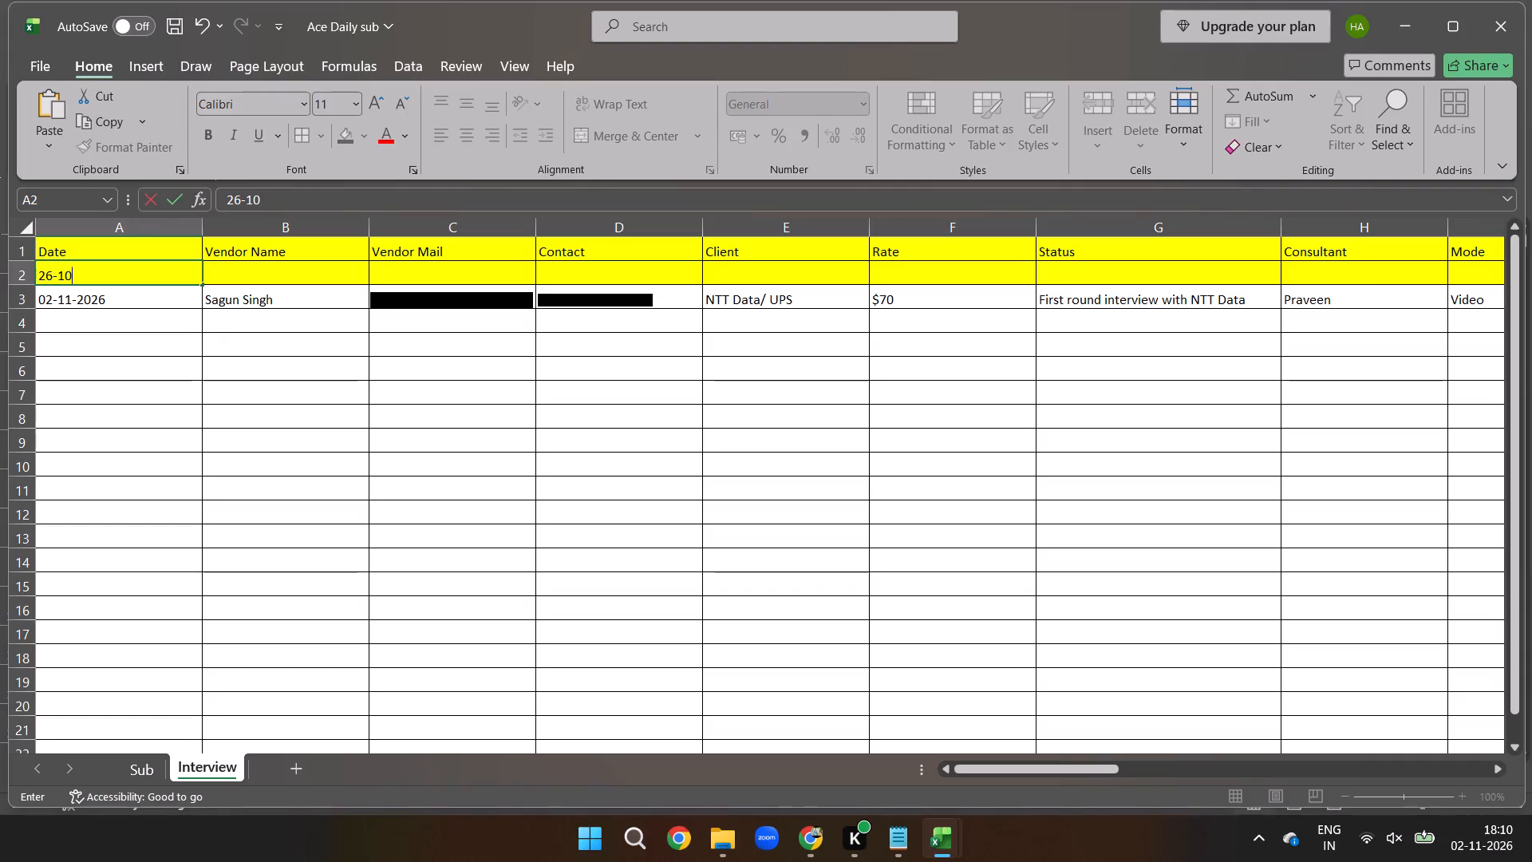
{"action": "key", "text": "minus"}
{"action": "type", "text": "2026"}
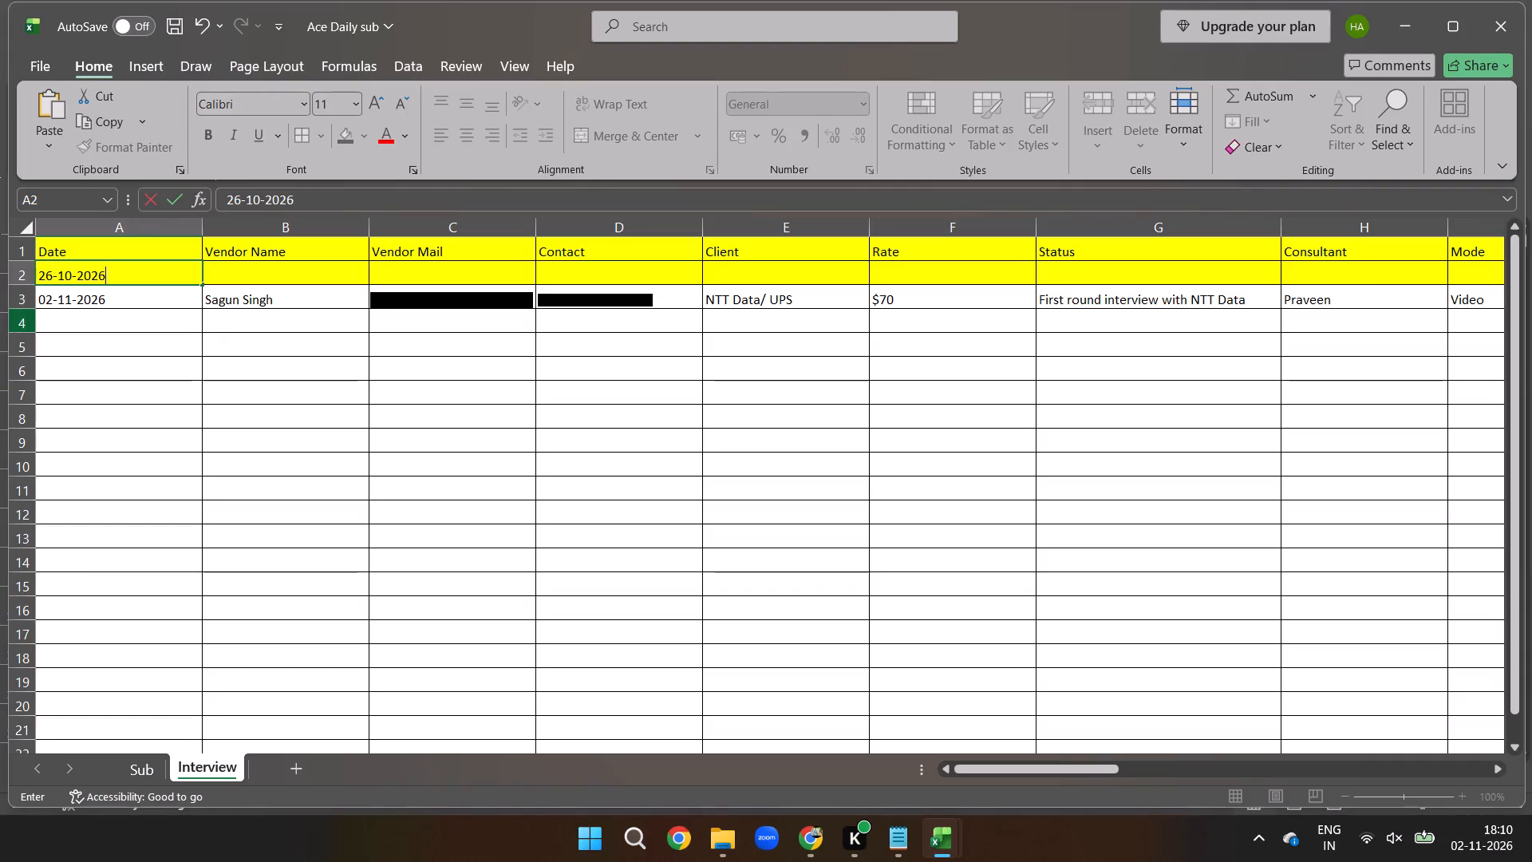
Remove the yellow fill from the whole of row 2 in the Interview sheet.
{"action": "left_click", "coordinate": [14, 273]}
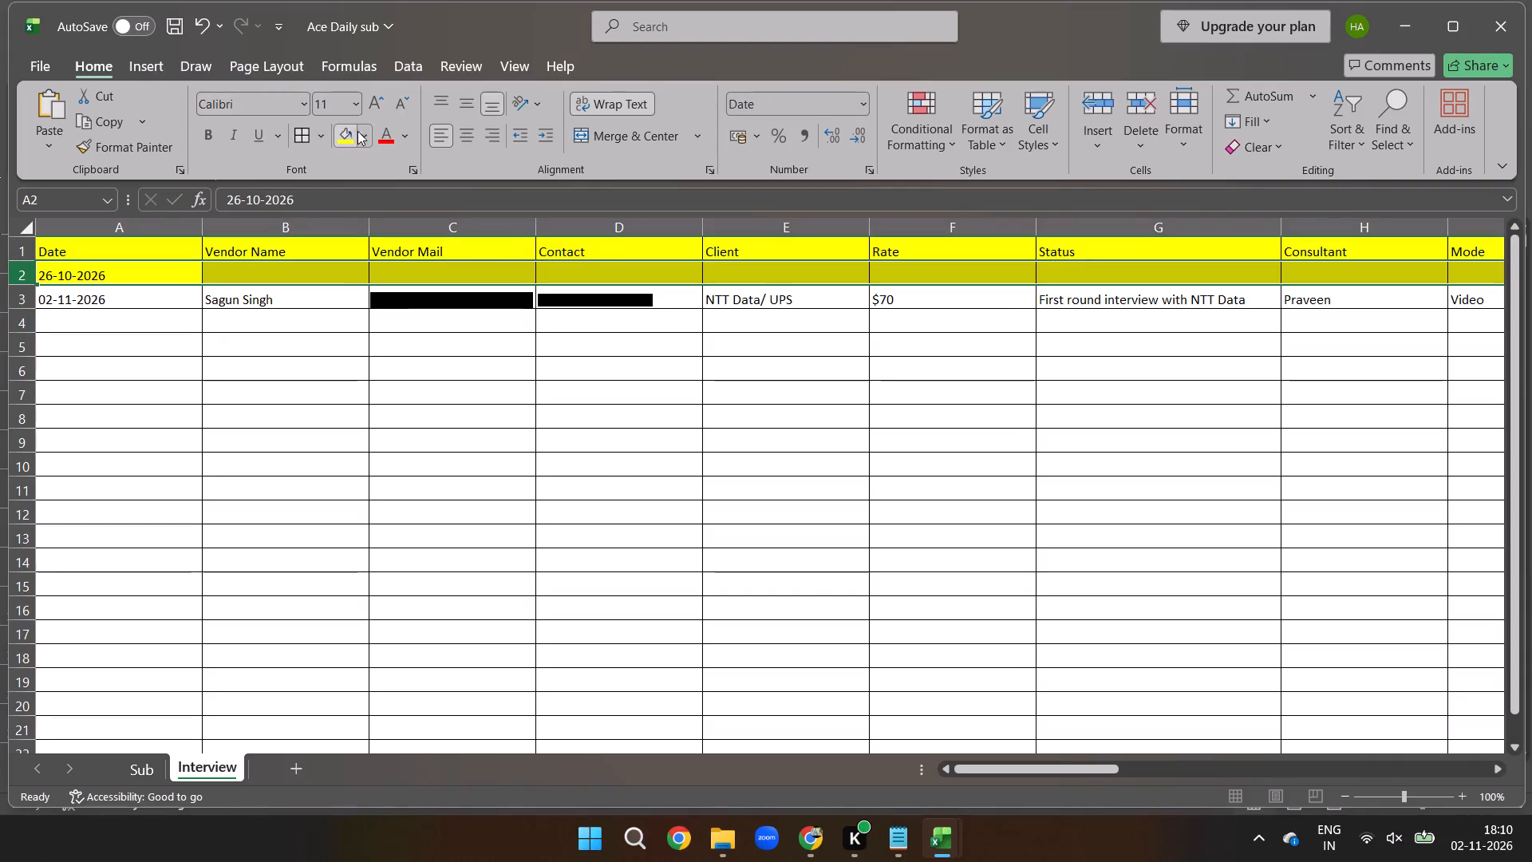
{"action": "left_click", "coordinate": [361, 133]}
{"action": "left_click", "coordinate": [347, 236]}
{"action": "left_click", "coordinate": [234, 448]}
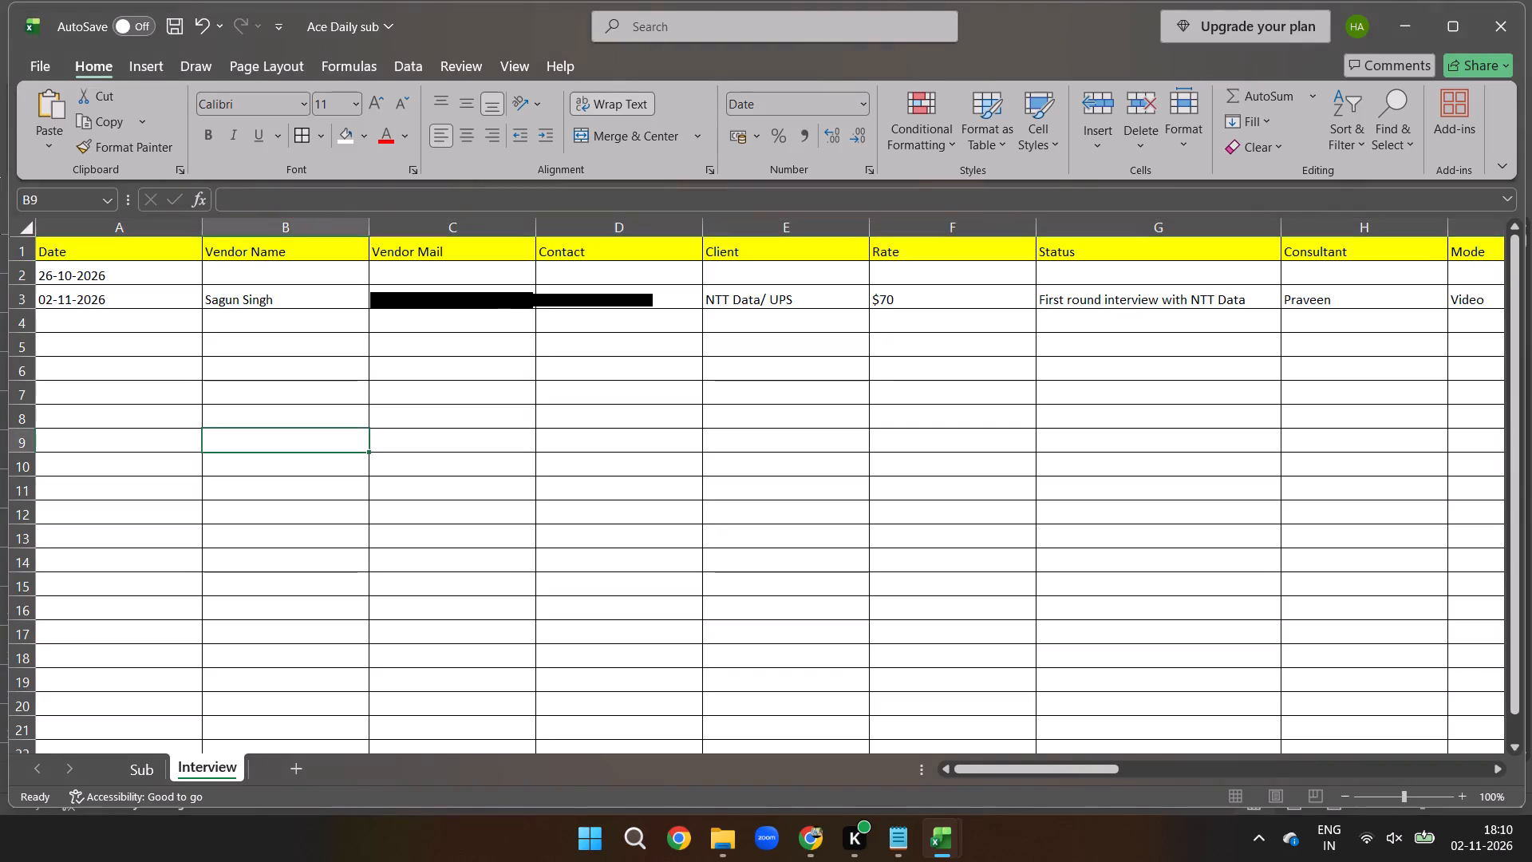
Fill in row 2's vendor details with the copied email under Vendor Mail and "Anil" under Vendor Name.
{"action": "double_click", "coordinate": [240, 272]}
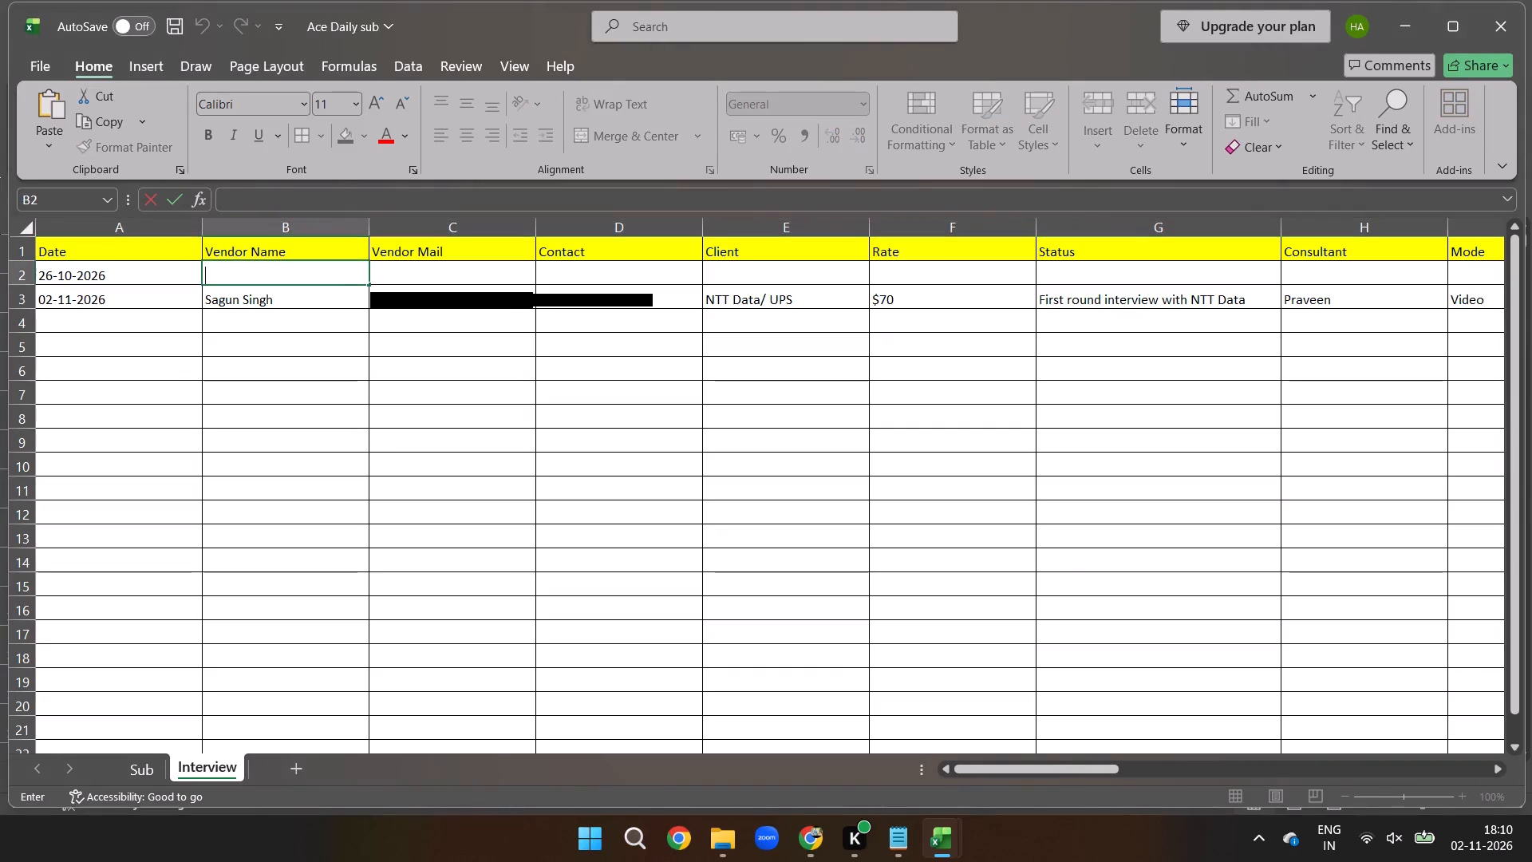
{"action": "double_click", "coordinate": [452, 270]}
{"action": "key", "text": "ctrl+v"}
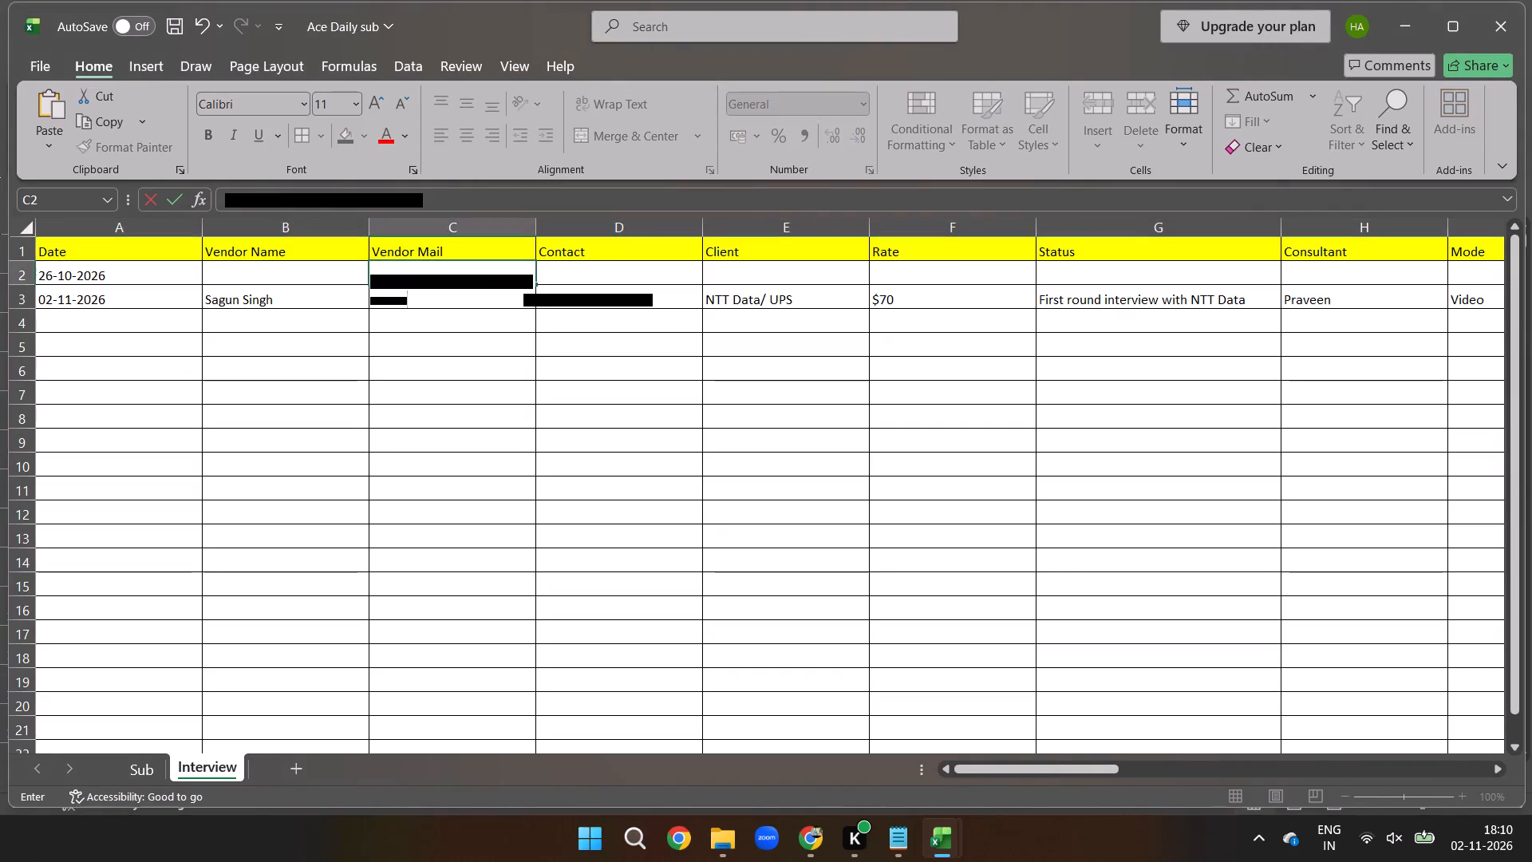
{"action": "left_click", "coordinate": [302, 275]}
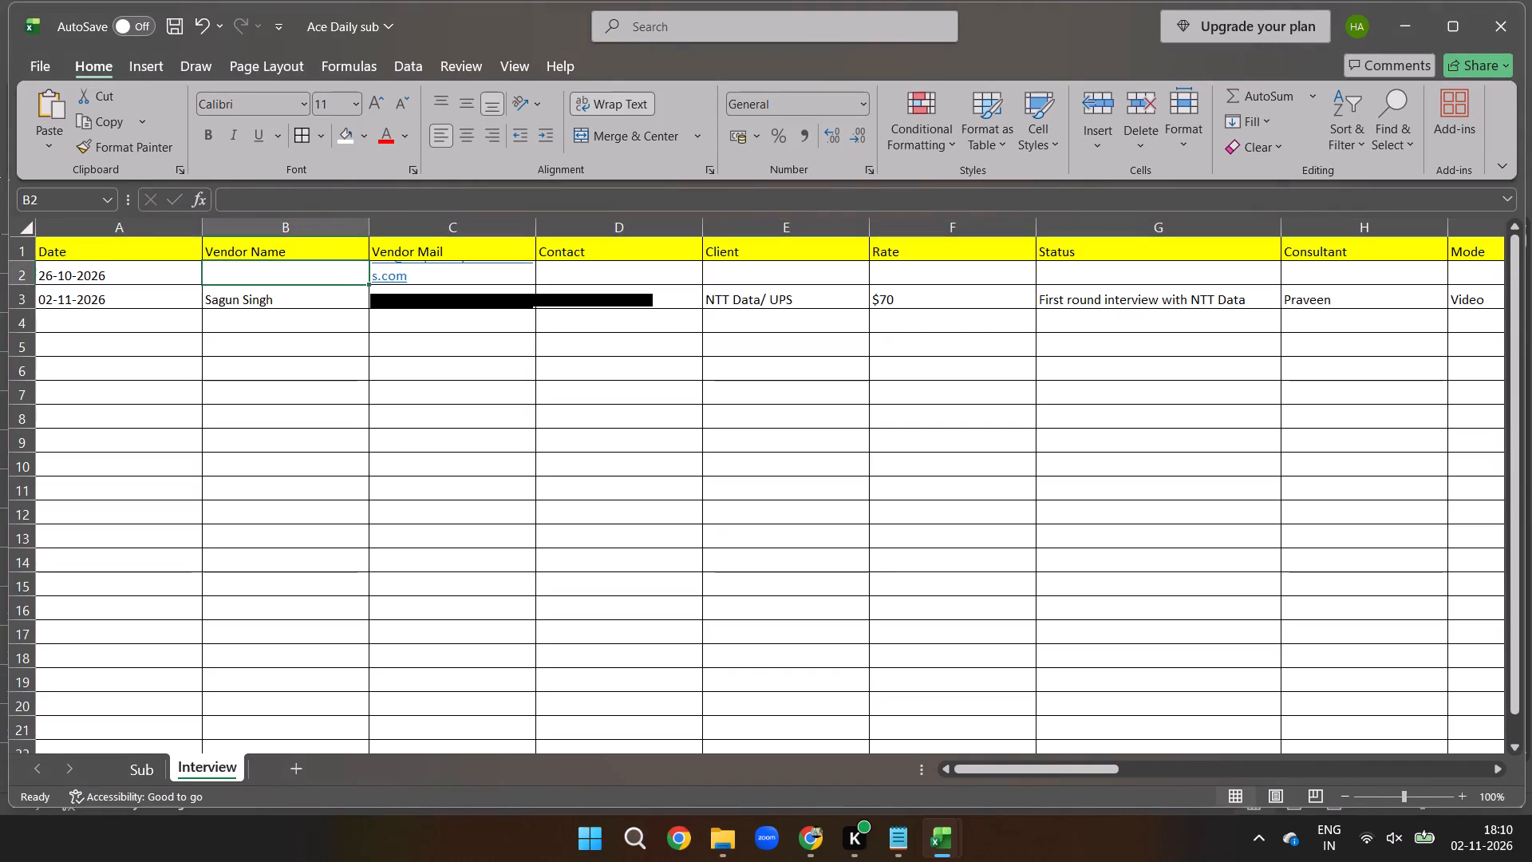
{"action": "double_click", "coordinate": [302, 274]}
{"action": "type", "text": "Anil"}
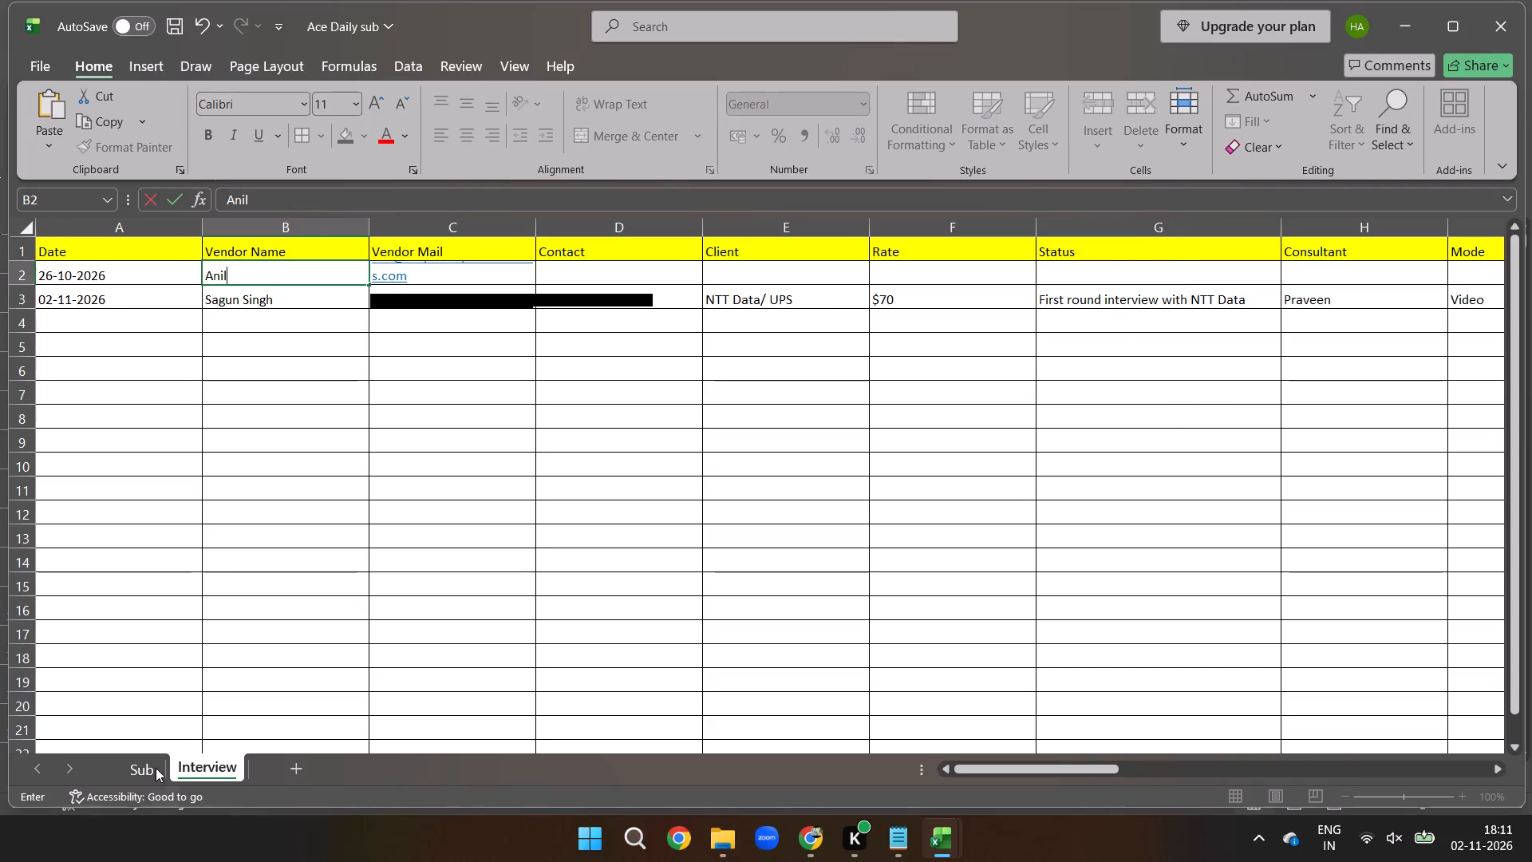
Copy the contact number from row 32 of the Sub sheet into the Contact cell of row 2 in the Interview sheet.
{"action": "left_click", "coordinate": [129, 765]}
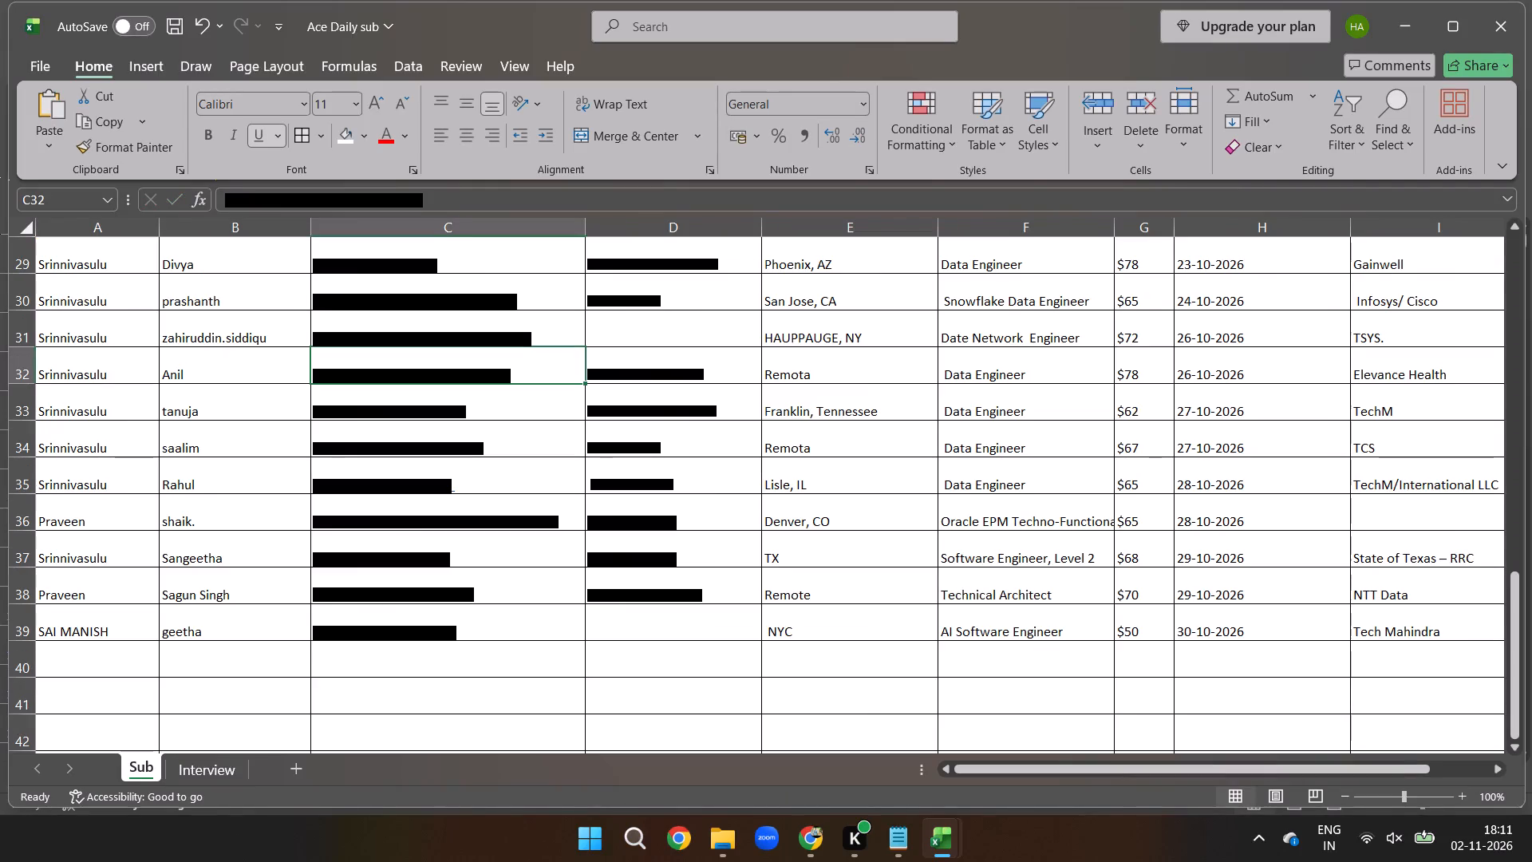
{"action": "double_click", "coordinate": [735, 370]}
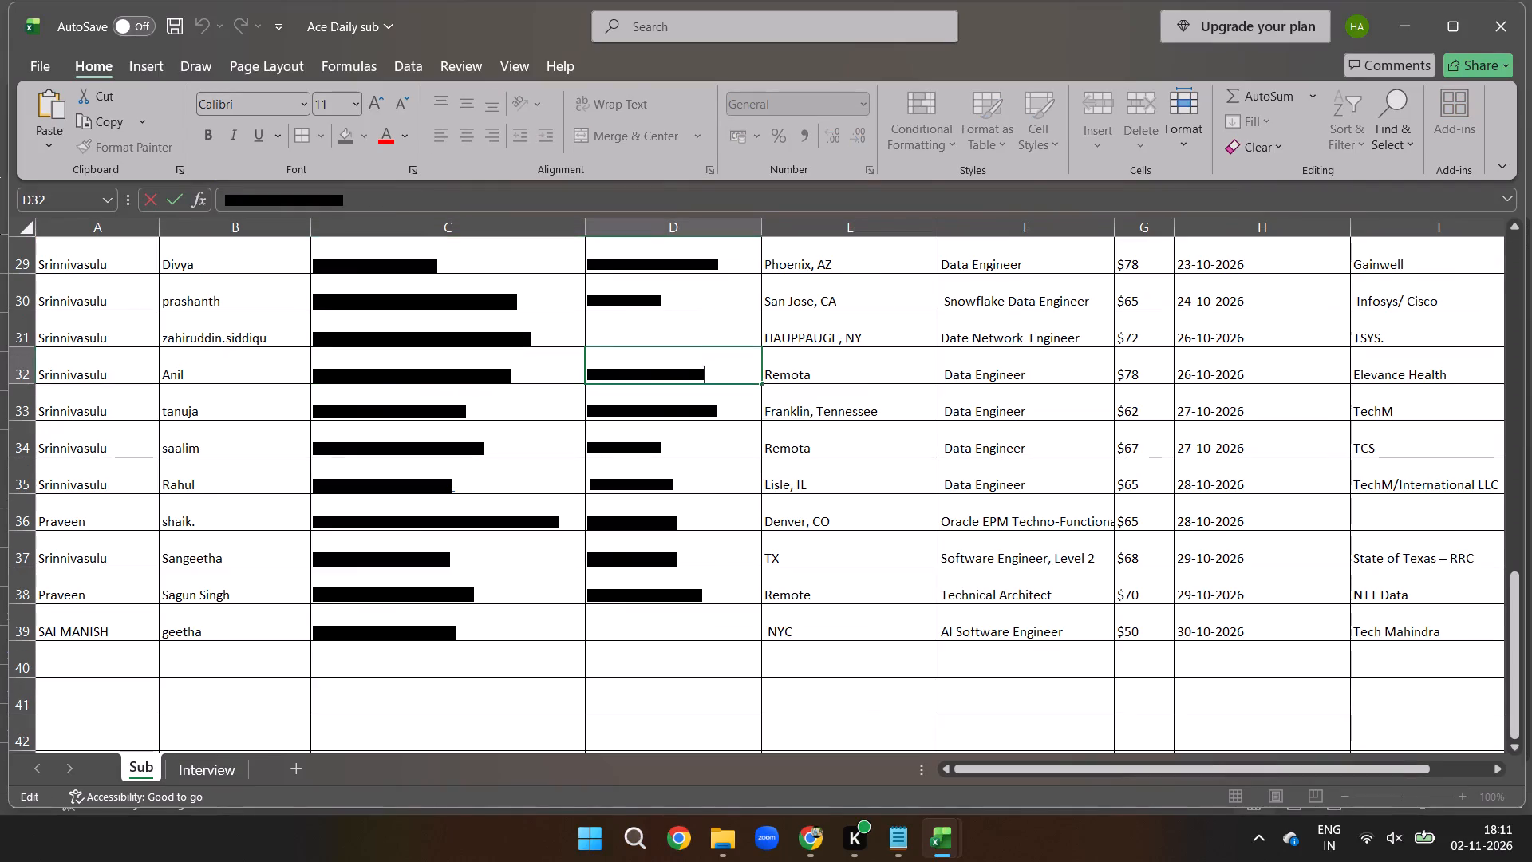
{"action": "triple_click", "coordinate": [735, 368]}
{"action": "double_click", "coordinate": [735, 368]}
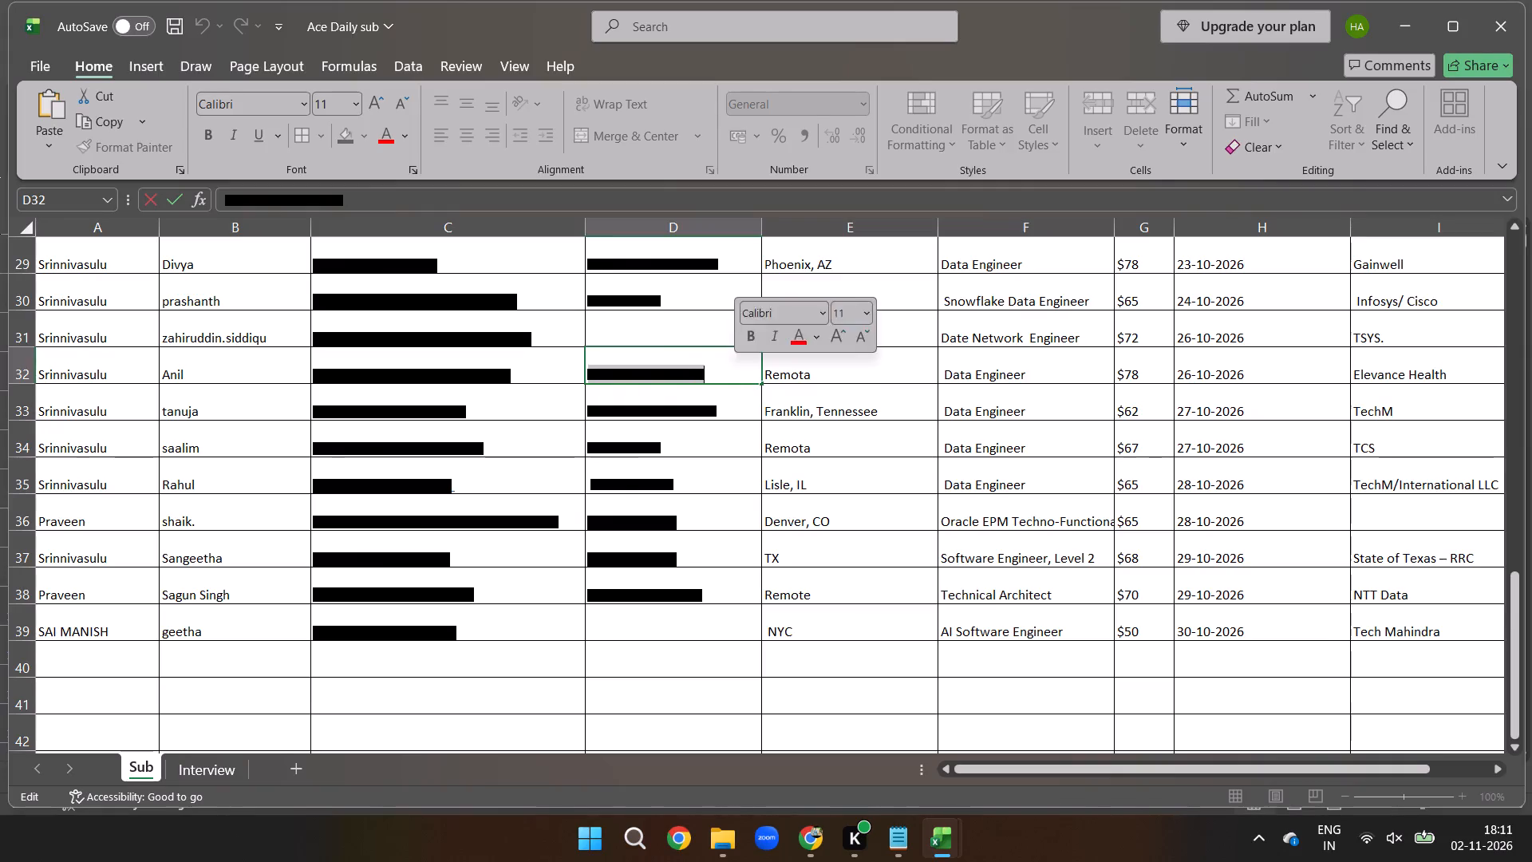
{"action": "key", "text": "ctrl+c"}
{"action": "left_click", "coordinate": [176, 768]}
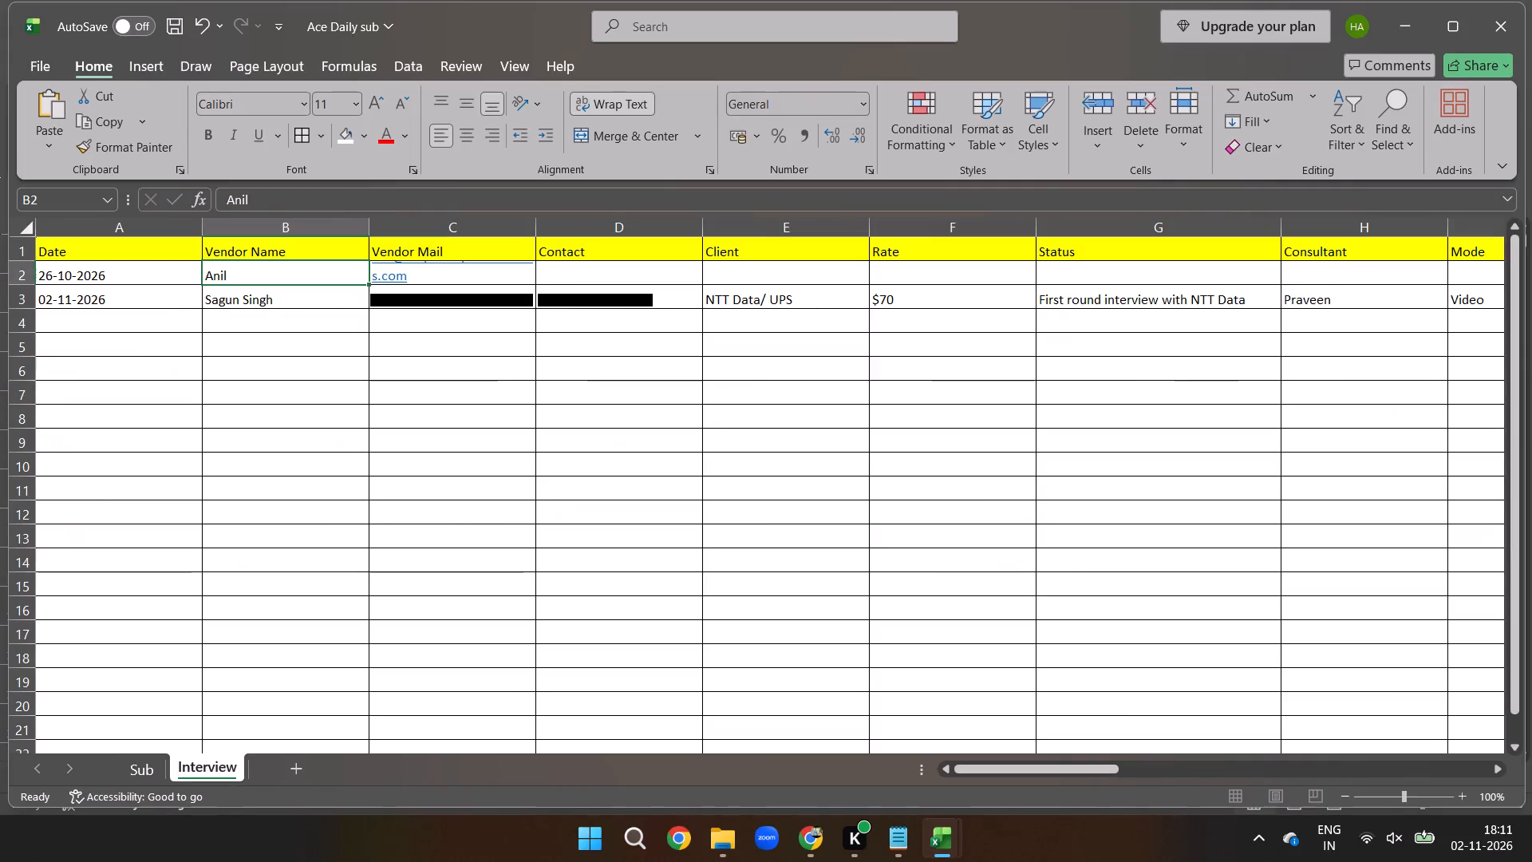
{"action": "double_click", "coordinate": [607, 269]}
{"action": "key", "text": "ctrl+v"}
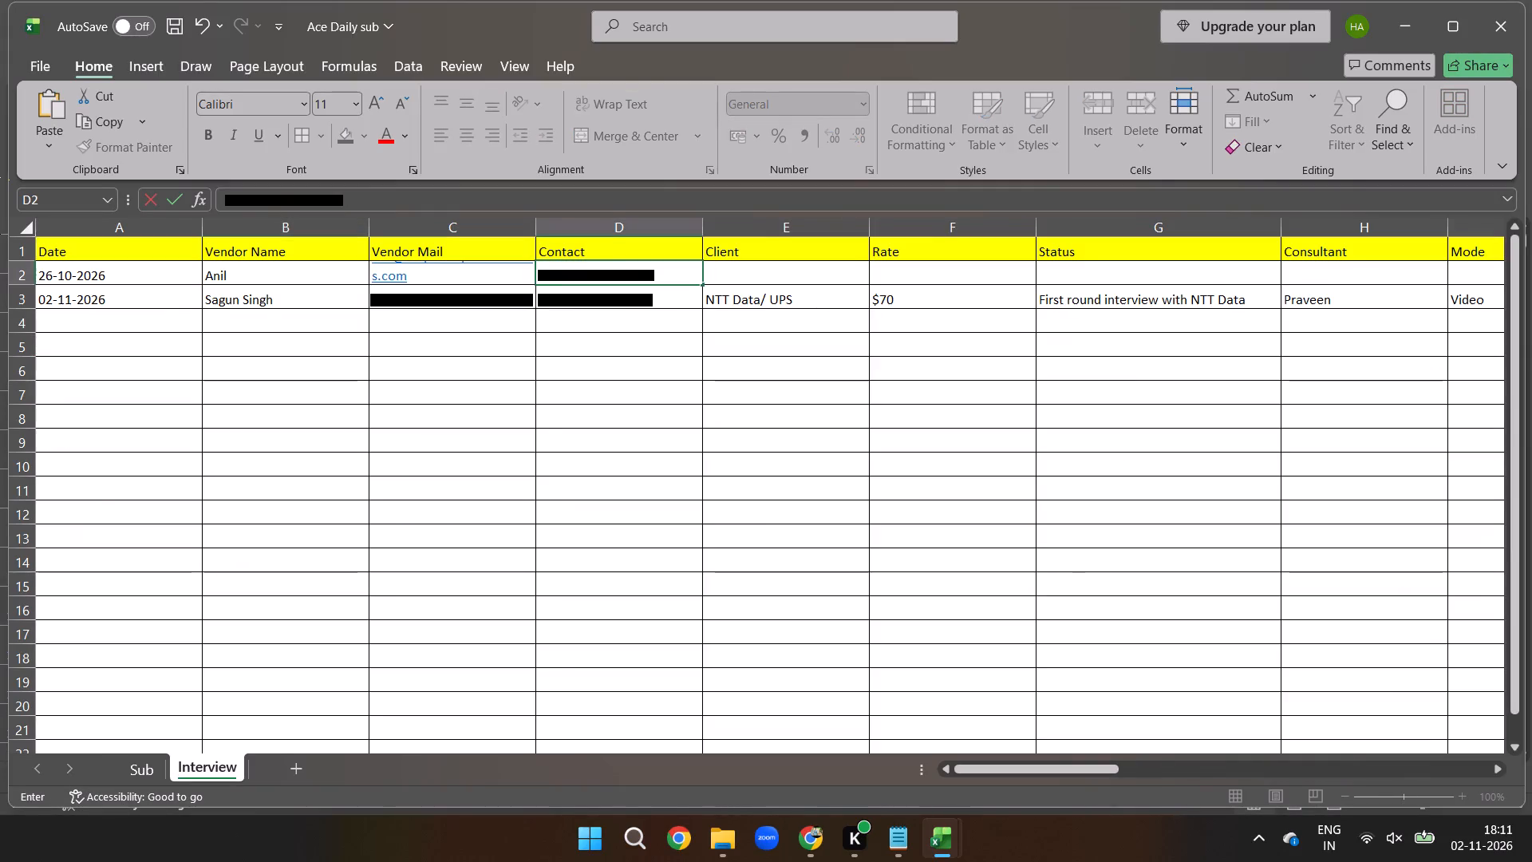
{"action": "left_click", "coordinate": [594, 427]}
Widen the Vendor Mail column so the full email addresses fit on one line.
{"action": "left_click", "coordinate": [462, 222]}
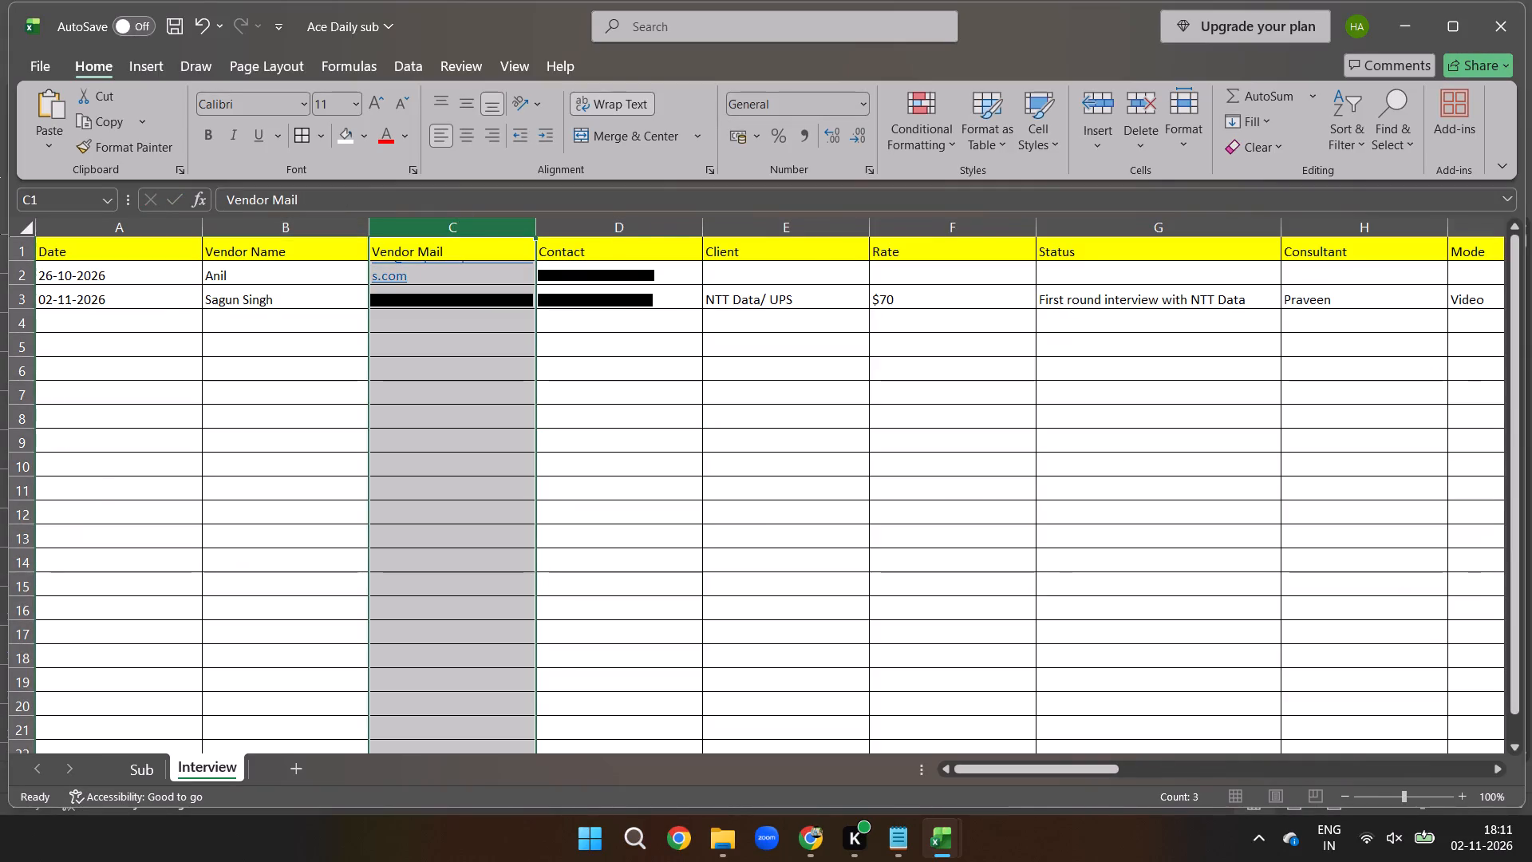
{"action": "left_click_drag", "start_coordinate": [536, 222], "coordinate": [602, 222]}
{"action": "left_click", "coordinate": [753, 431]}
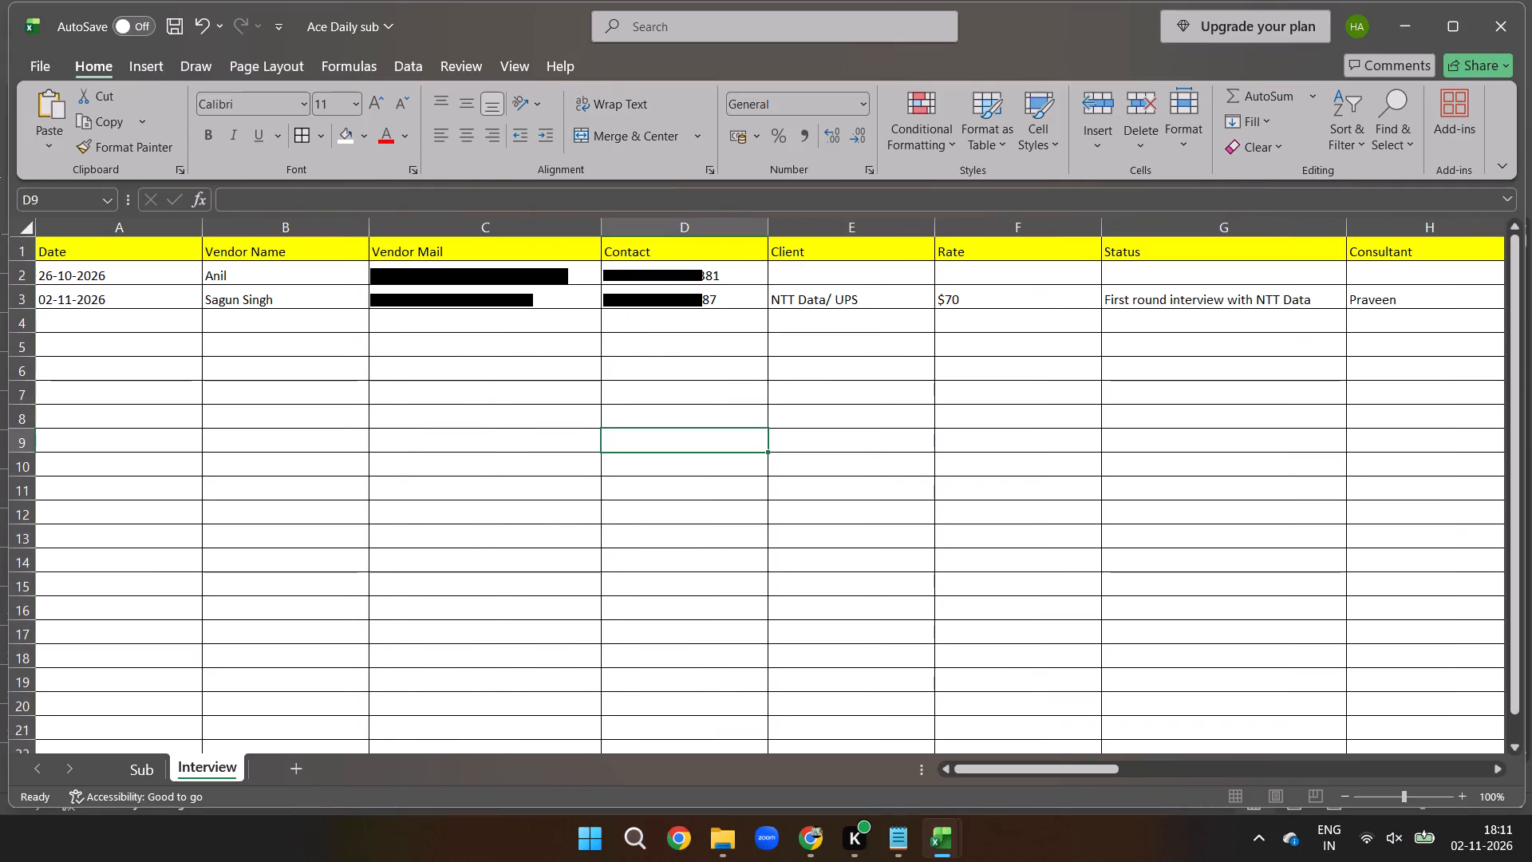
Copy the client "Elevance Health" from row 32 of the Sub sheet into the Client cell of Interview row 2.
{"action": "left_click", "coordinate": [132, 770]}
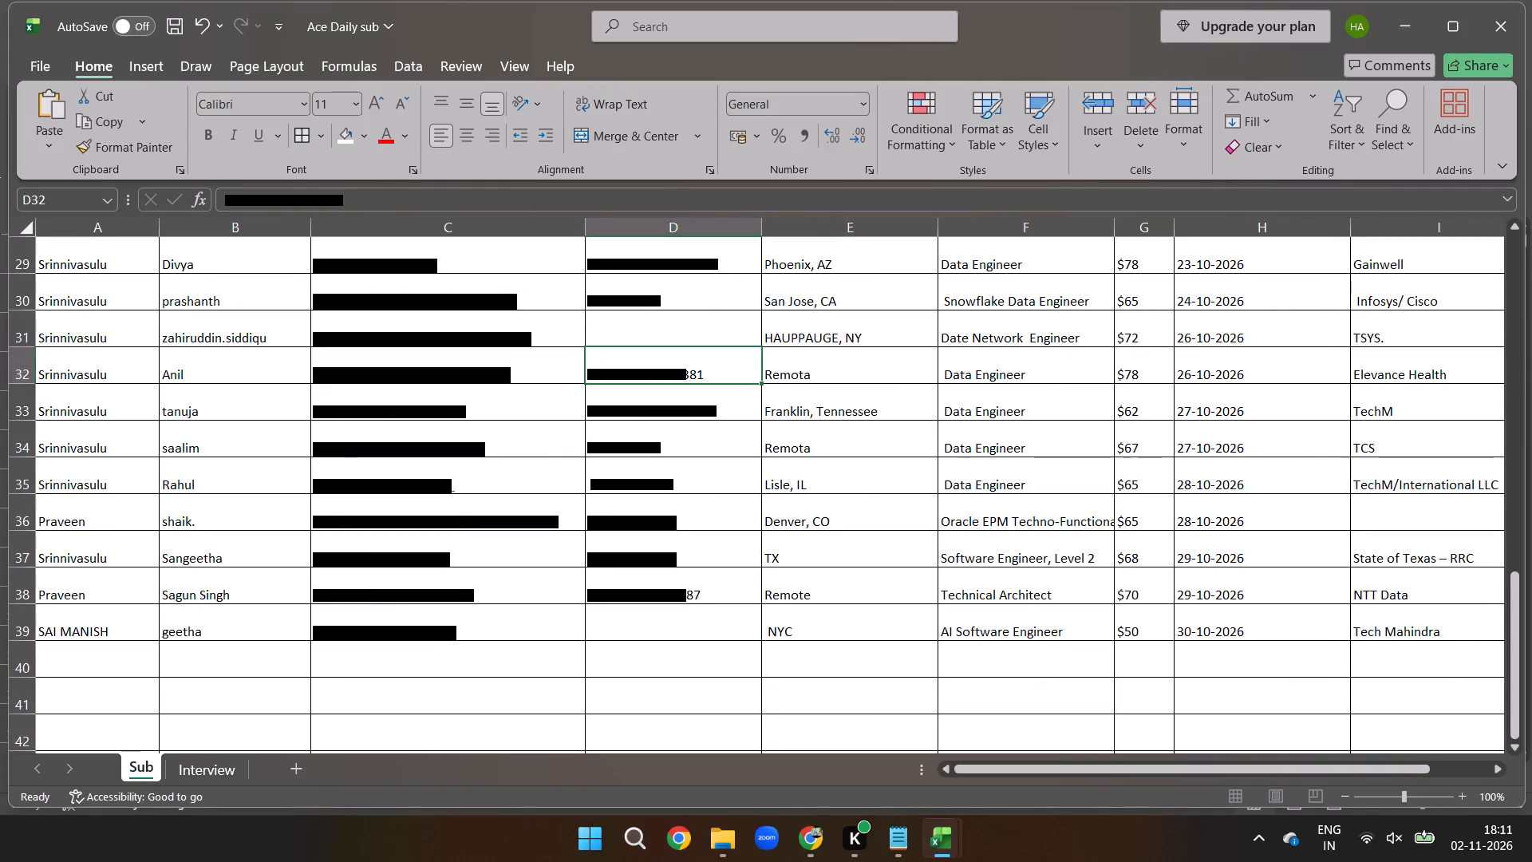
{"action": "double_click", "coordinate": [1458, 374]}
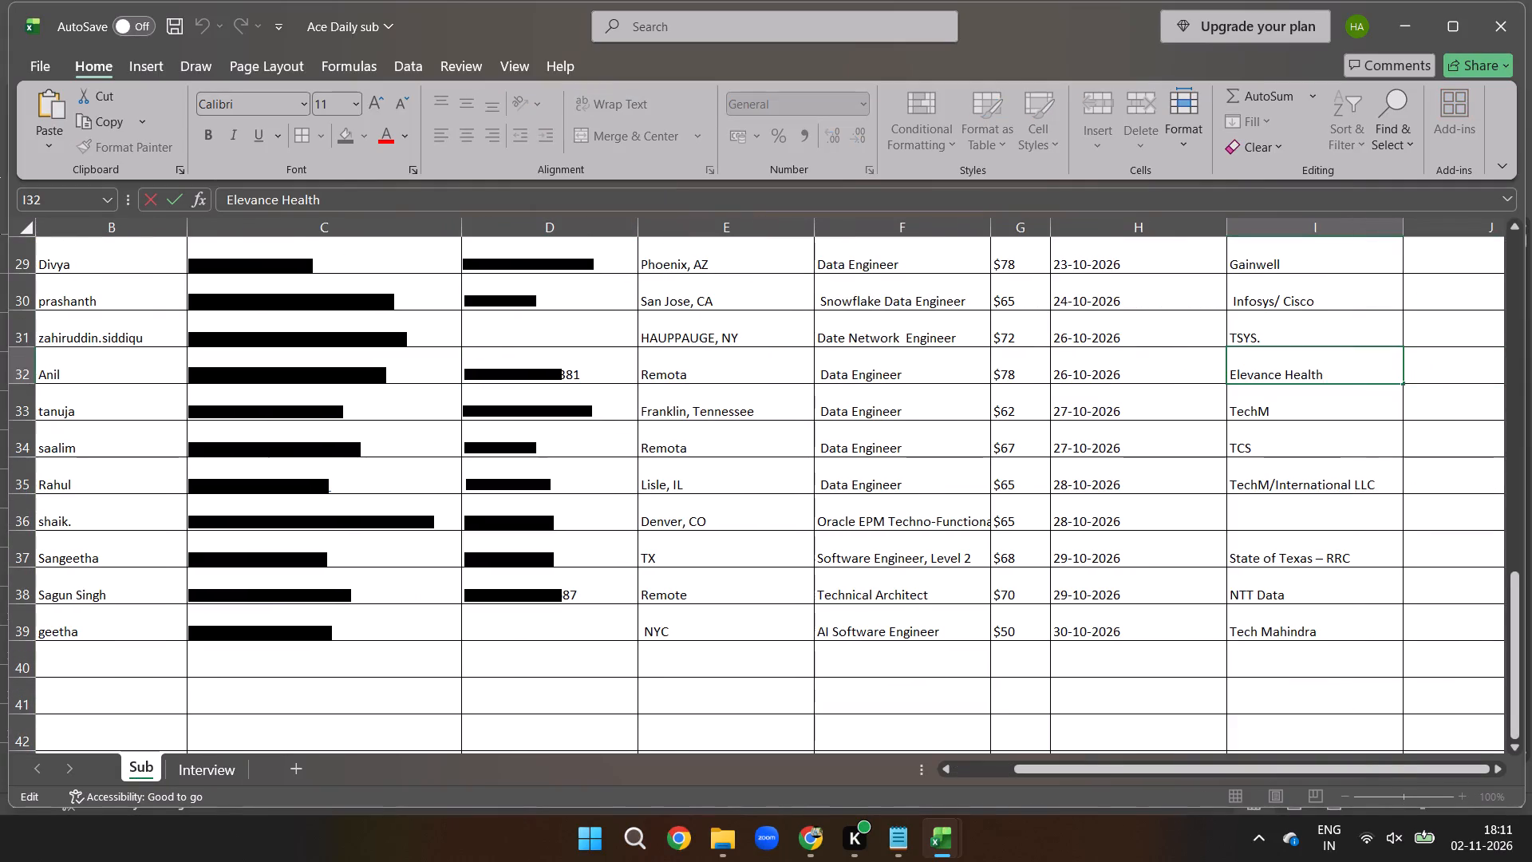
{"action": "left_click_drag", "start_coordinate": [1373, 378], "coordinate": [1116, 377]}
{"action": "key", "text": "ctrl+c"}
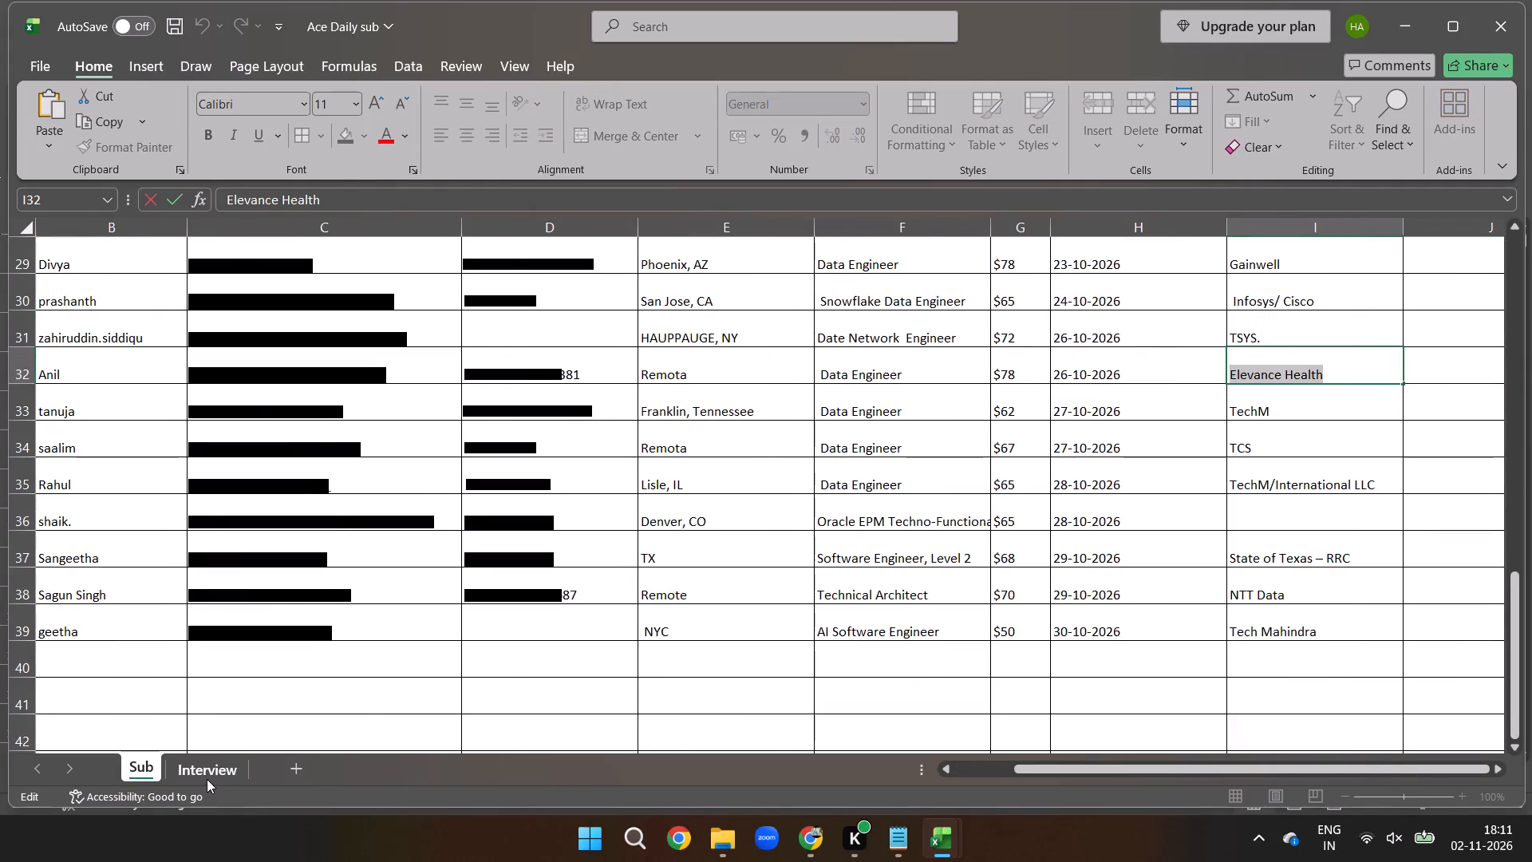
{"action": "left_click", "coordinate": [207, 779]}
{"action": "double_click", "coordinate": [816, 270]}
{"action": "key", "text": "ctrl+v"}
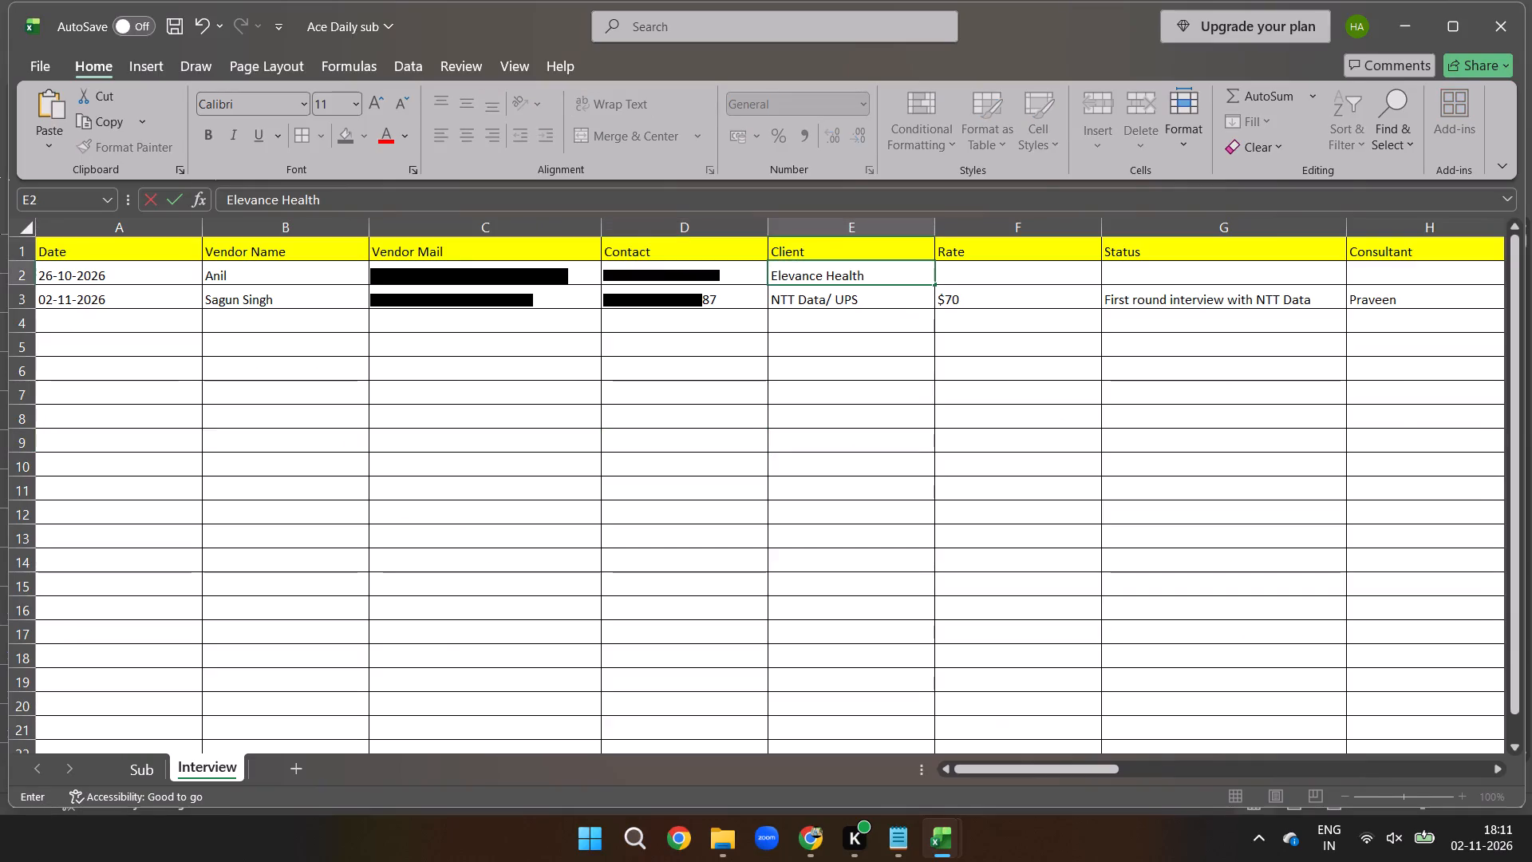
Check the rate in the Sub sheet and enter $78 under Rate in row 2 of the Interview sheet.
{"action": "left_click", "coordinate": [134, 761]}
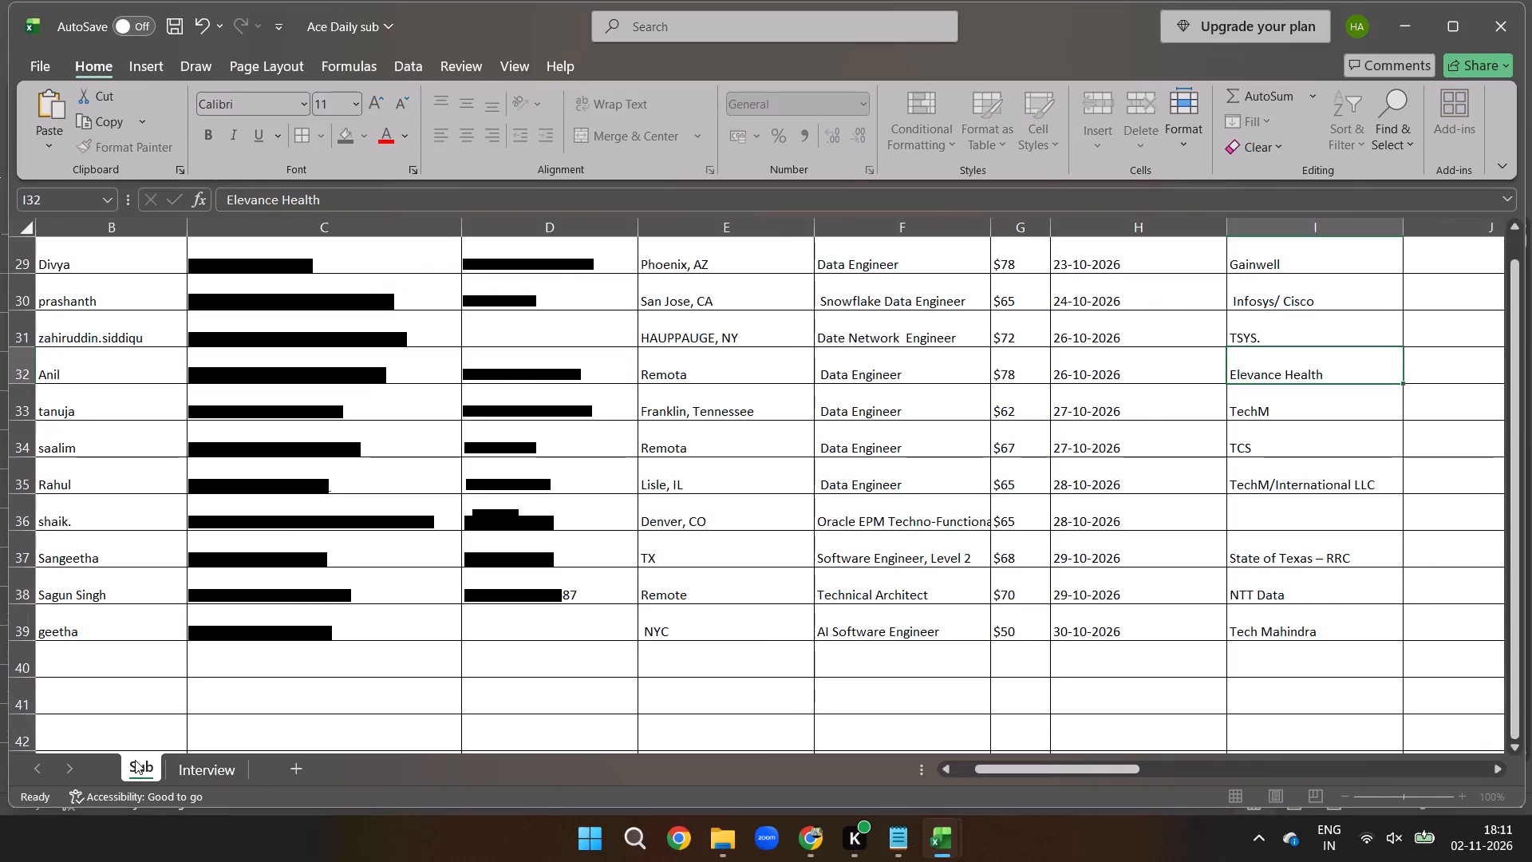
{"action": "left_click", "coordinate": [211, 768]}
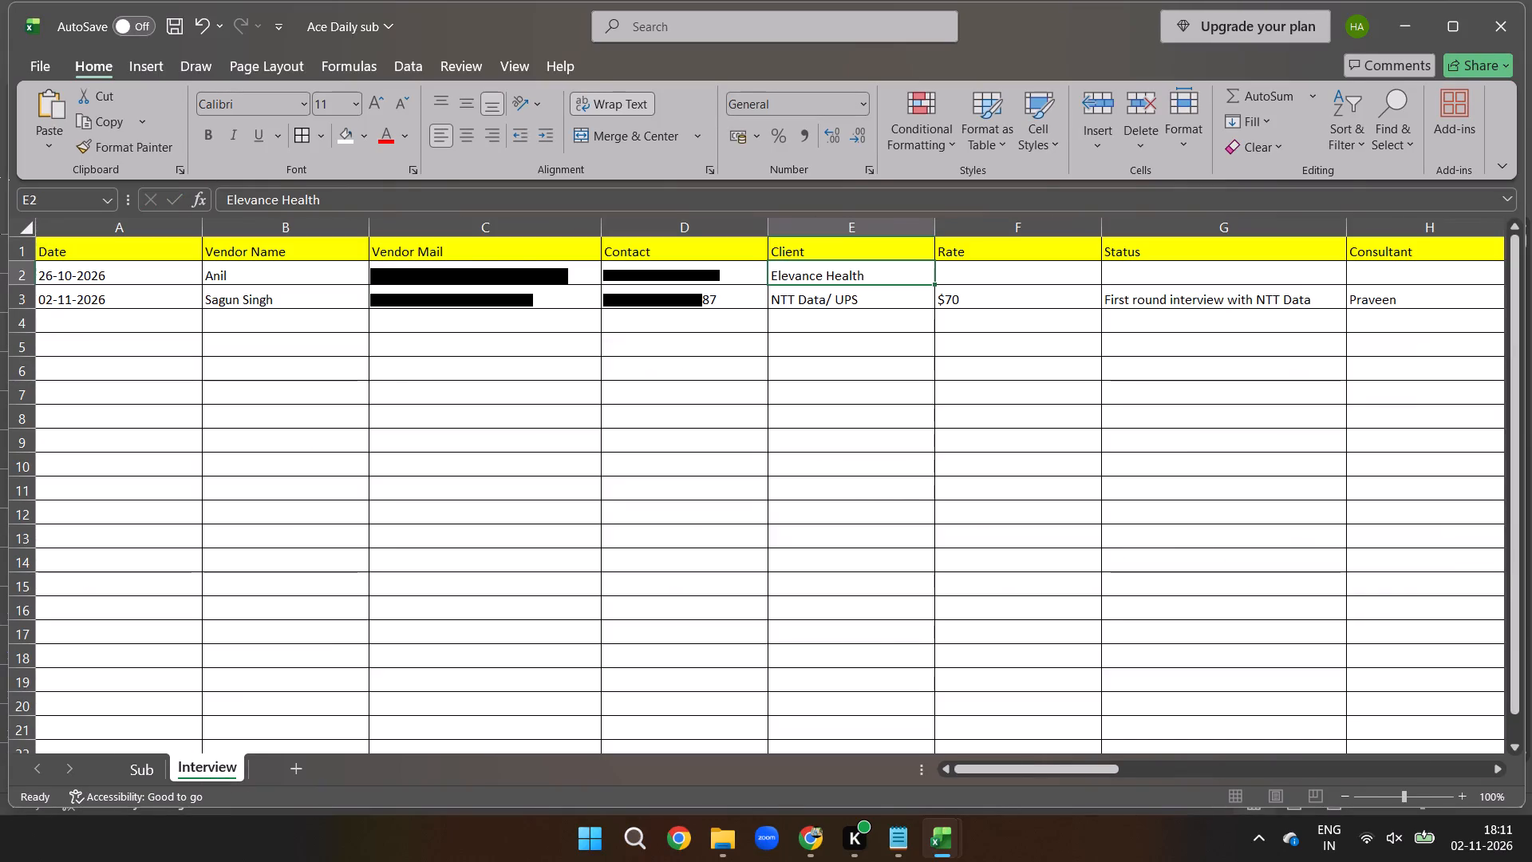
{"action": "double_click", "coordinate": [969, 277]}
{"action": "type", "text": "$70"}
{"action": "key", "text": "BackSpace"}
{"action": "key", "text": "8"}
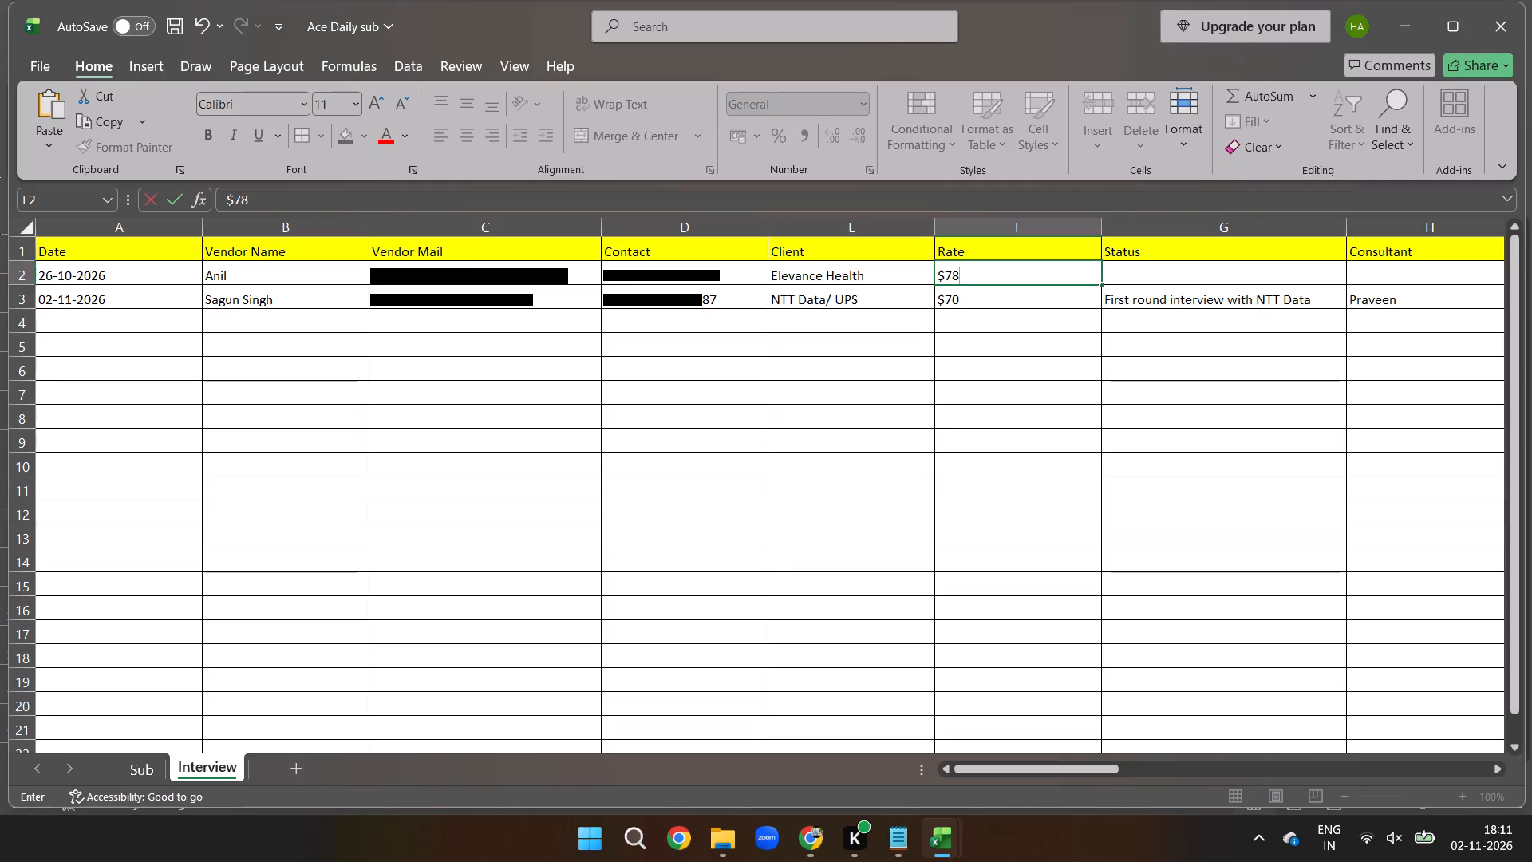
{"action": "left_click", "coordinate": [988, 389]}
Narrow the Rate column to a width of about 7.44.
{"action": "left_click", "coordinate": [1003, 226]}
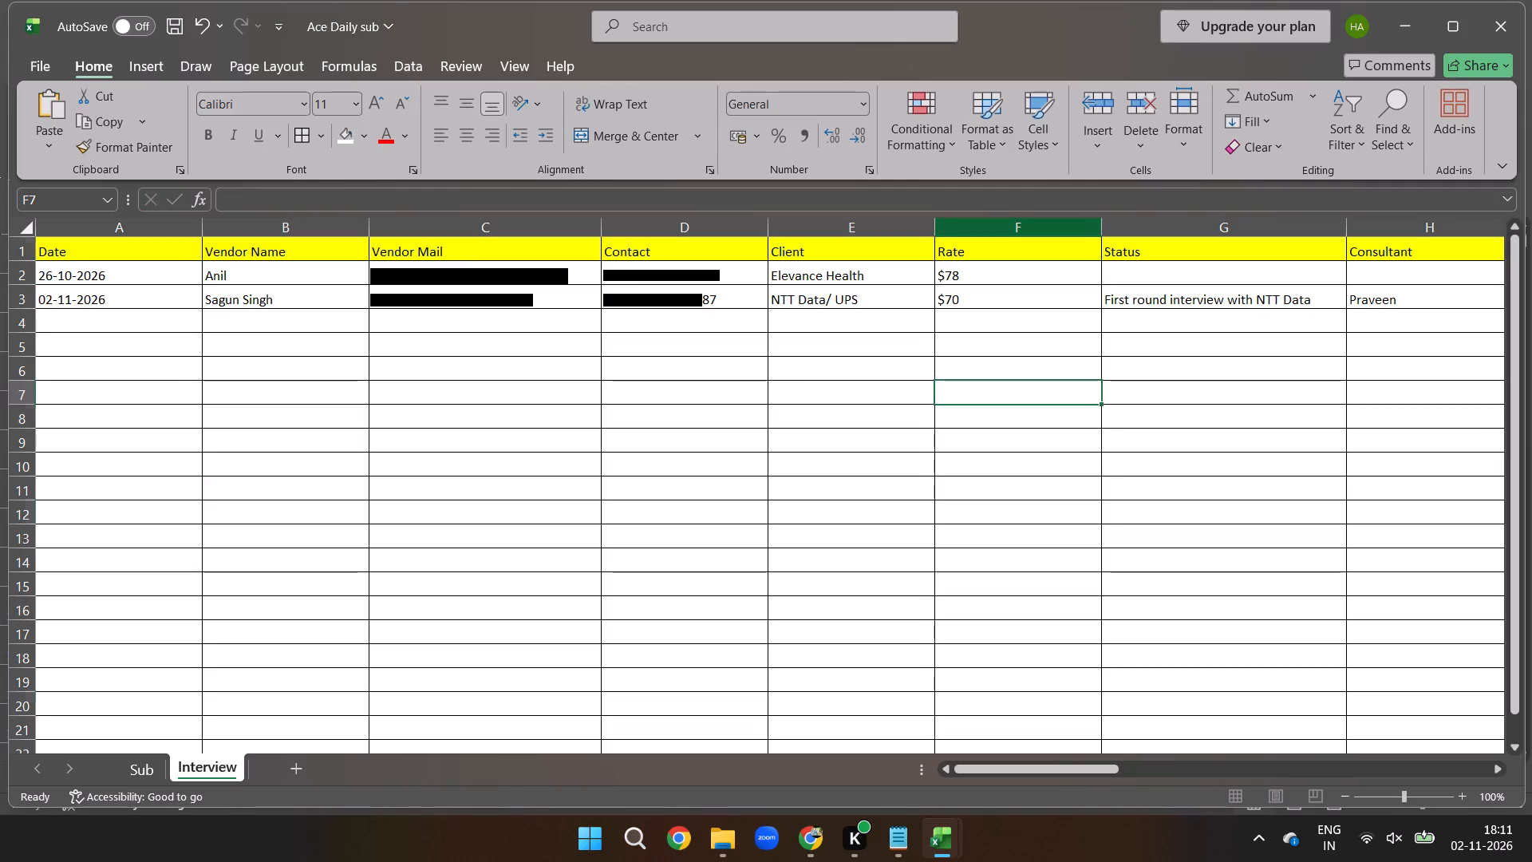
{"action": "left_click_drag", "start_coordinate": [1105, 227], "coordinate": [1018, 231]}
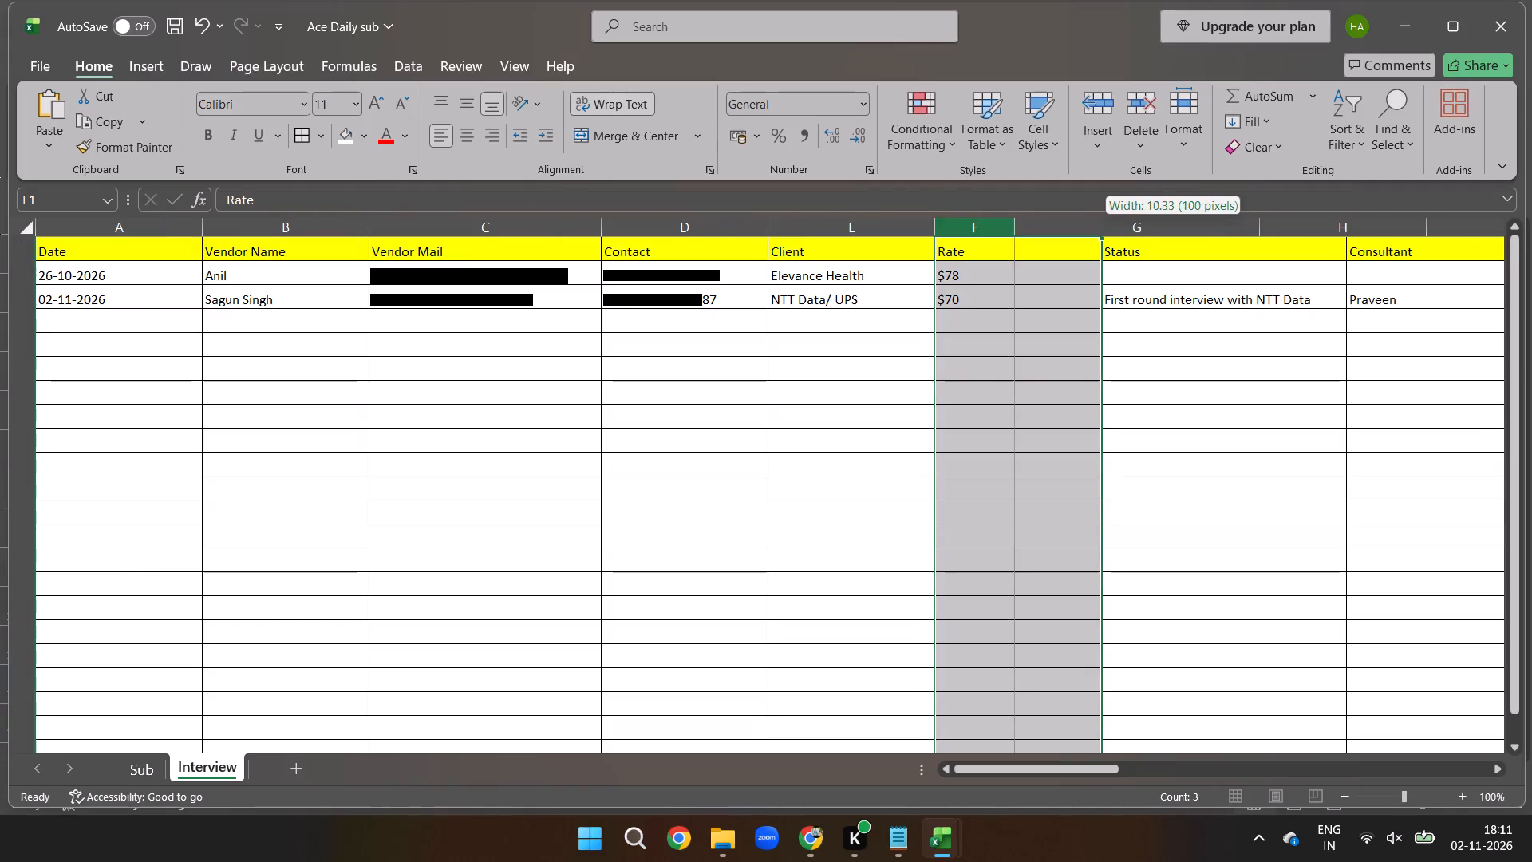
{"action": "left_click_drag", "start_coordinate": [1018, 231], "coordinate": [997, 231]}
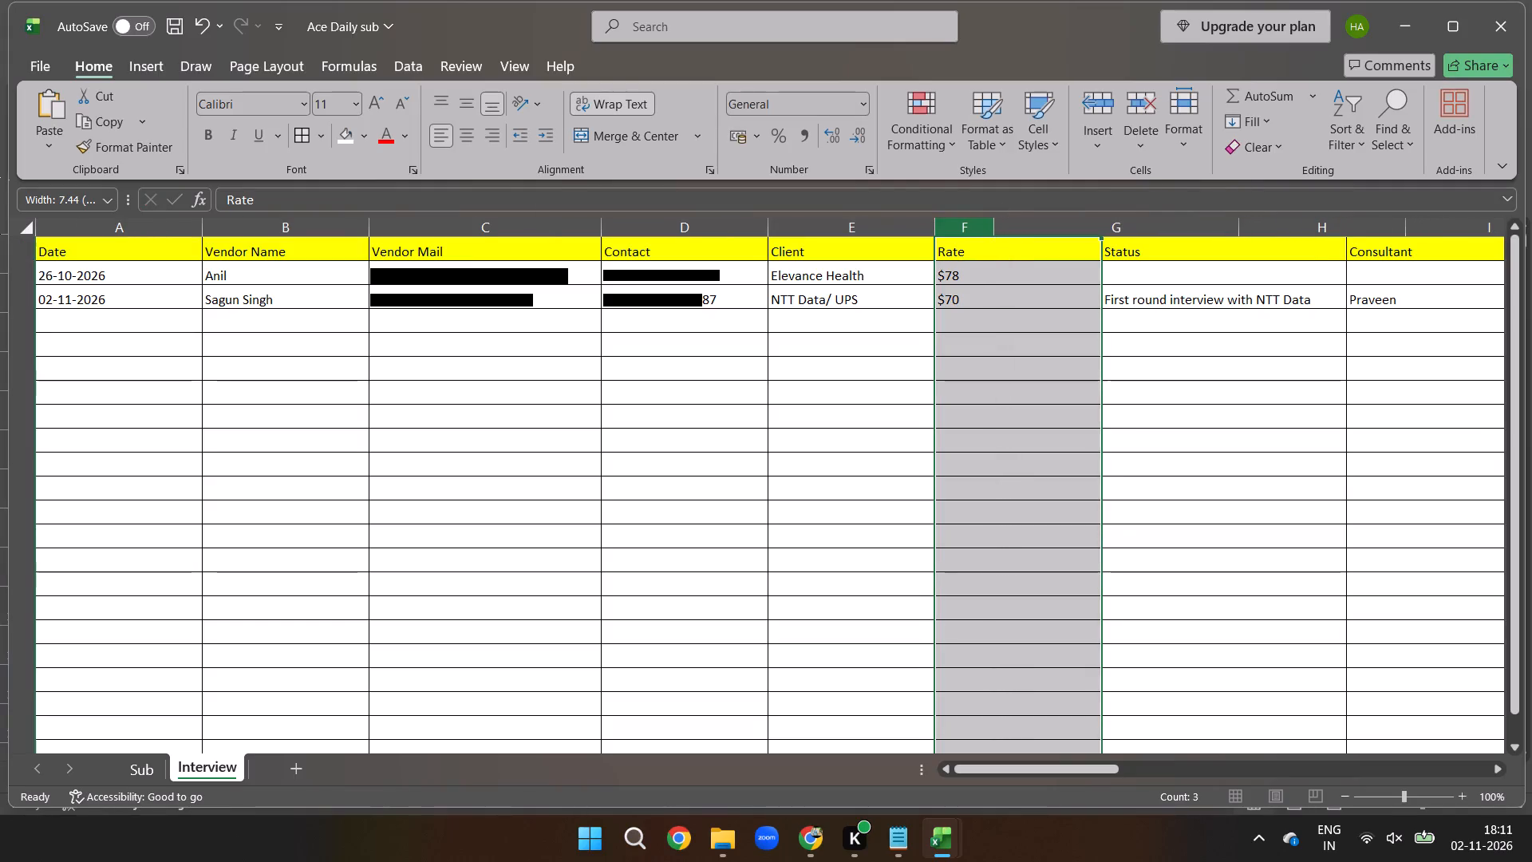
{"action": "left_click", "coordinate": [1066, 358]}
Copy the Status text from row 3 into row 2 and shorten it to "First round interview with".
{"action": "double_click", "coordinate": [1084, 269]}
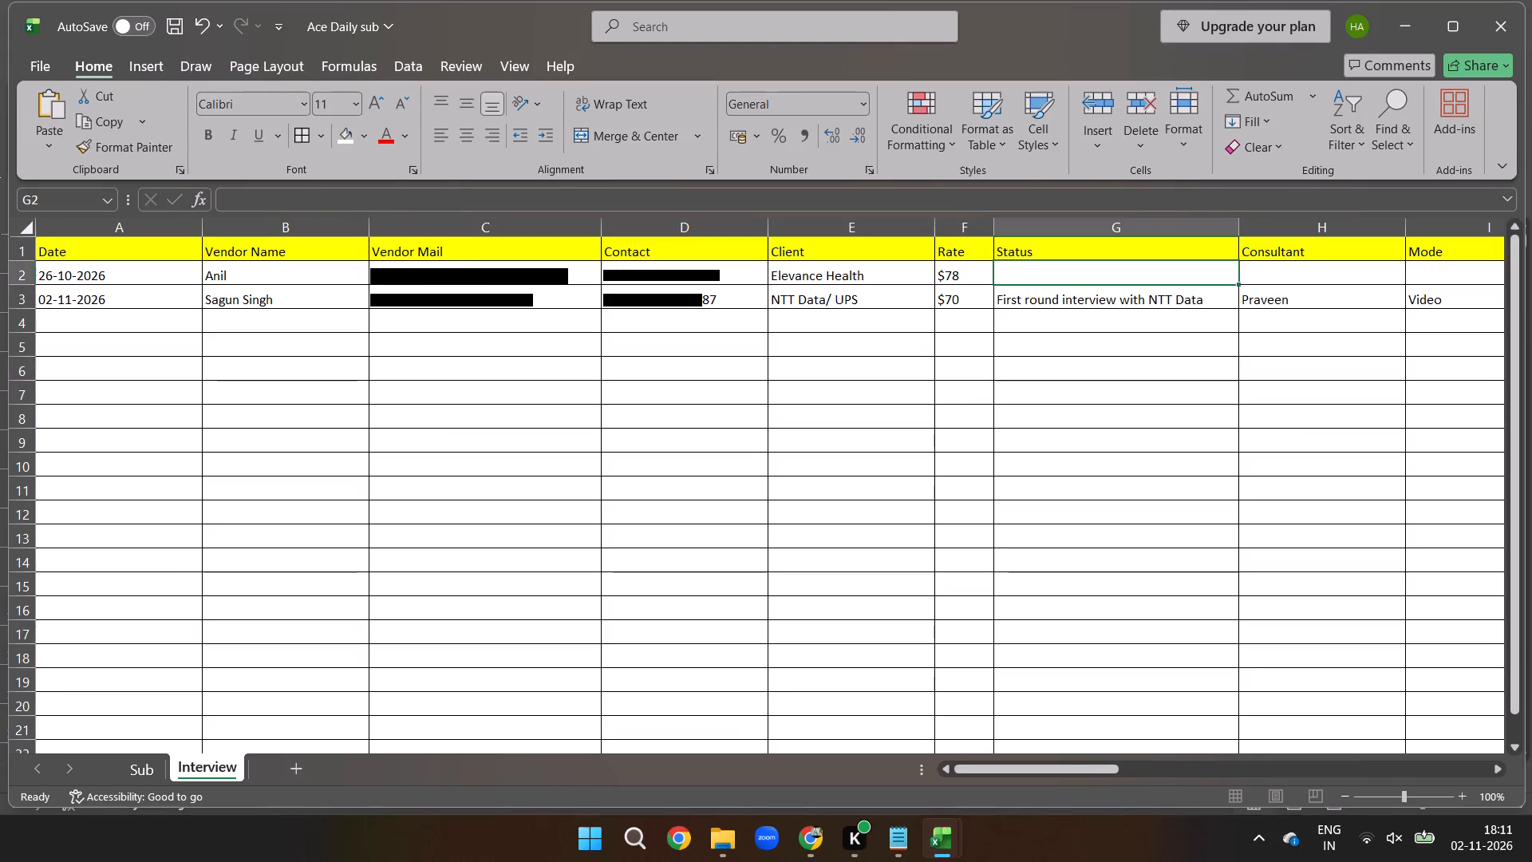
{"action": "double_click", "coordinate": [1213, 299]}
{"action": "left_click_drag", "start_coordinate": [1213, 299], "coordinate": [965, 302]}
{"action": "key", "text": "ctrl+c"}
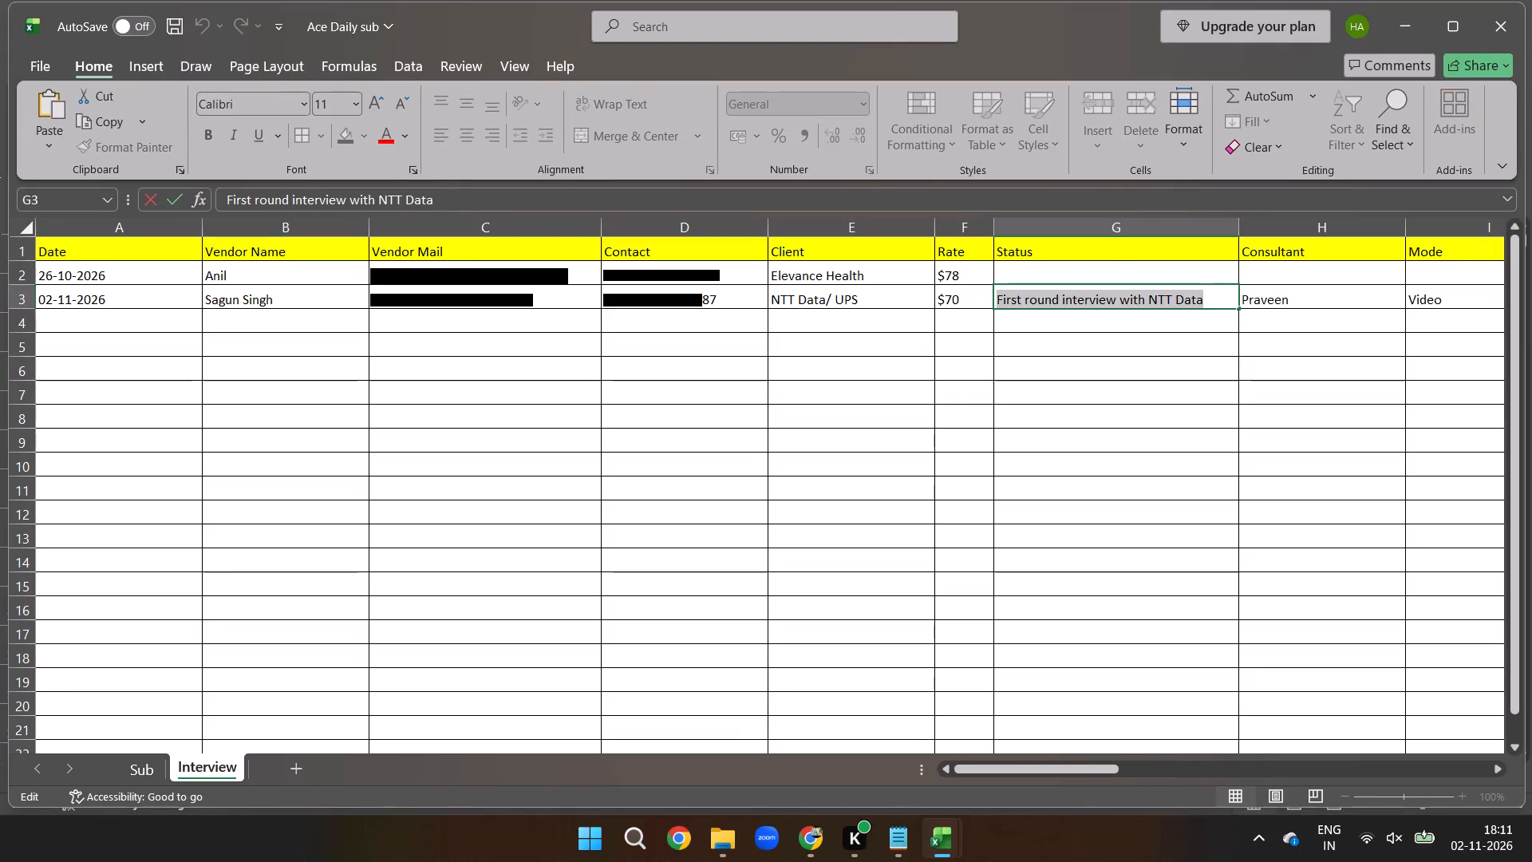
{"action": "double_click", "coordinate": [1029, 272]}
{"action": "key", "text": "ctrl+v"}
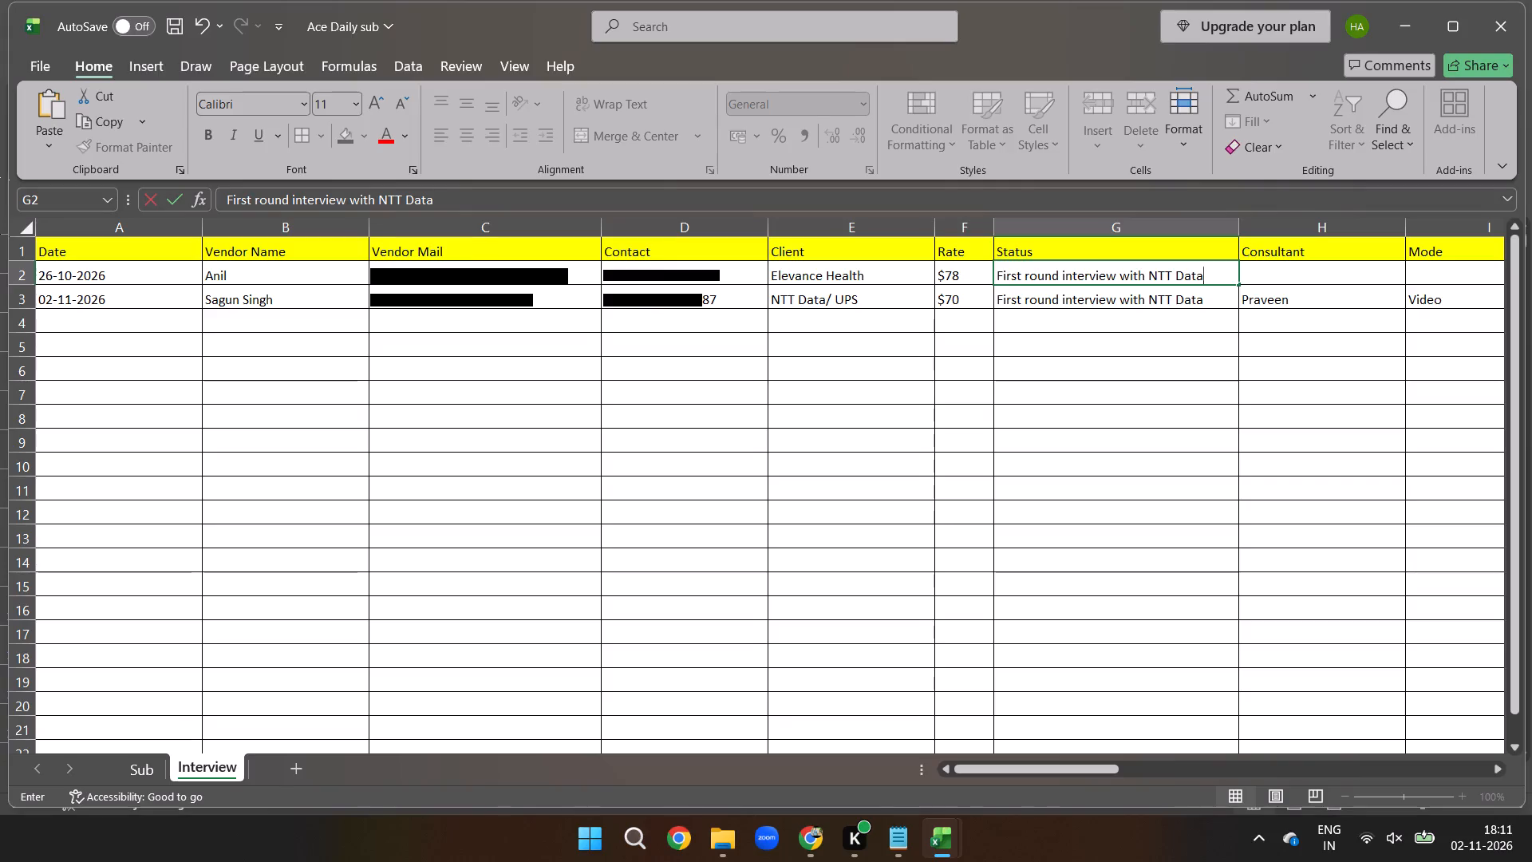
{"action": "key", "text": "BackSpace"}
{"action": "key", "text": "BackSpace"}
{"action": "key", "text": "BackSpace"}
{"action": "key", "text": "BackSpace"}
{"action": "key", "text": "BackSpace"}
{"action": "key", "text": "BackSpace"}
{"action": "key", "text": "BackSpace"}
{"action": "key", "text": "BackSpace"}
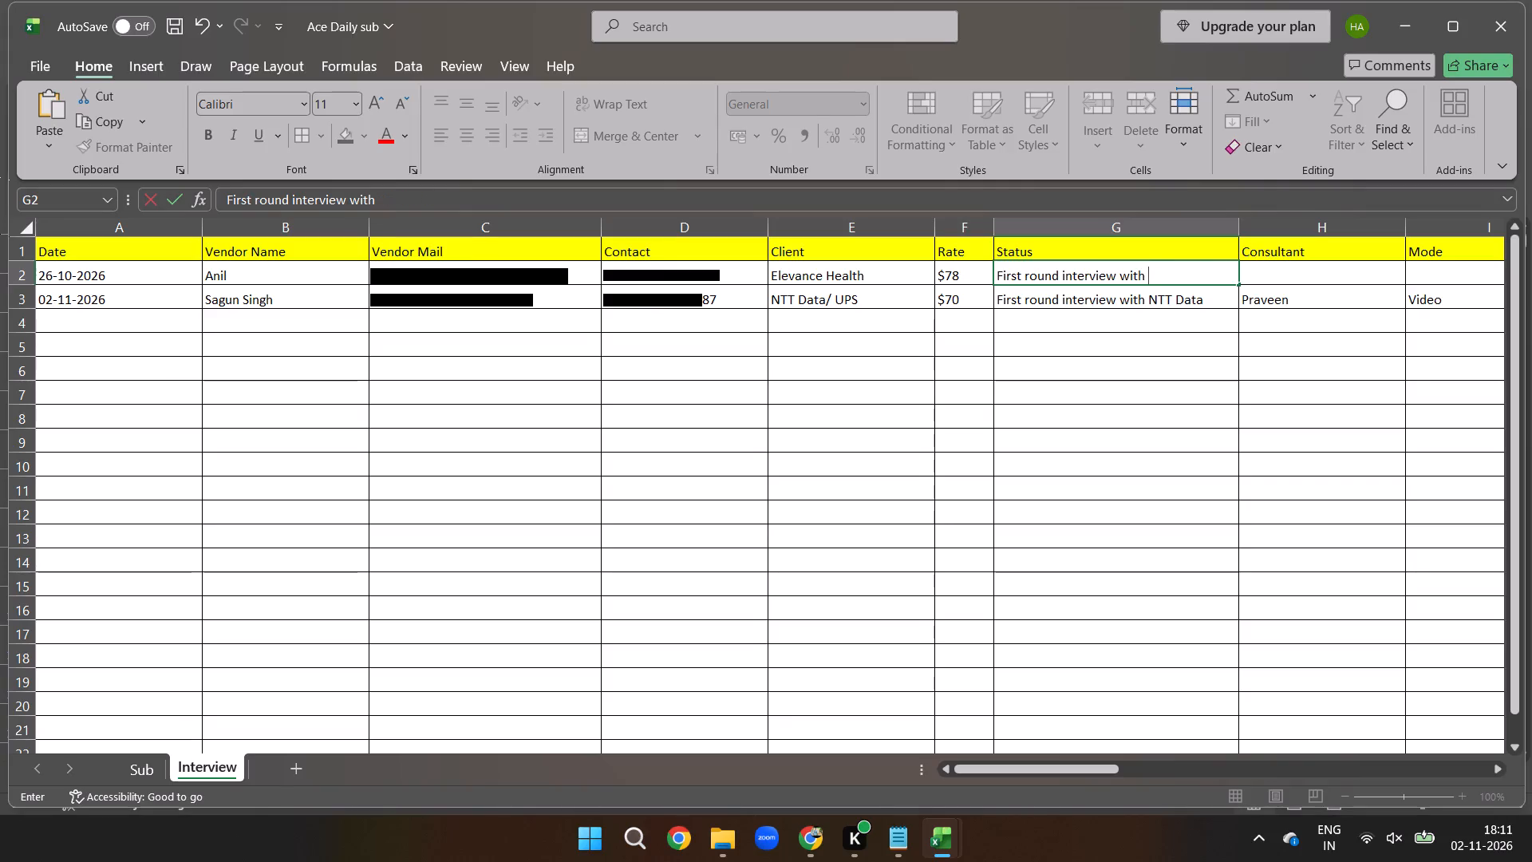
Append the client name "Elevance Health" from row 2's Client cell to the end of its Status text.
{"action": "double_click", "coordinate": [897, 271]}
{"action": "left_click_drag", "start_coordinate": [897, 271], "coordinate": [760, 275]}
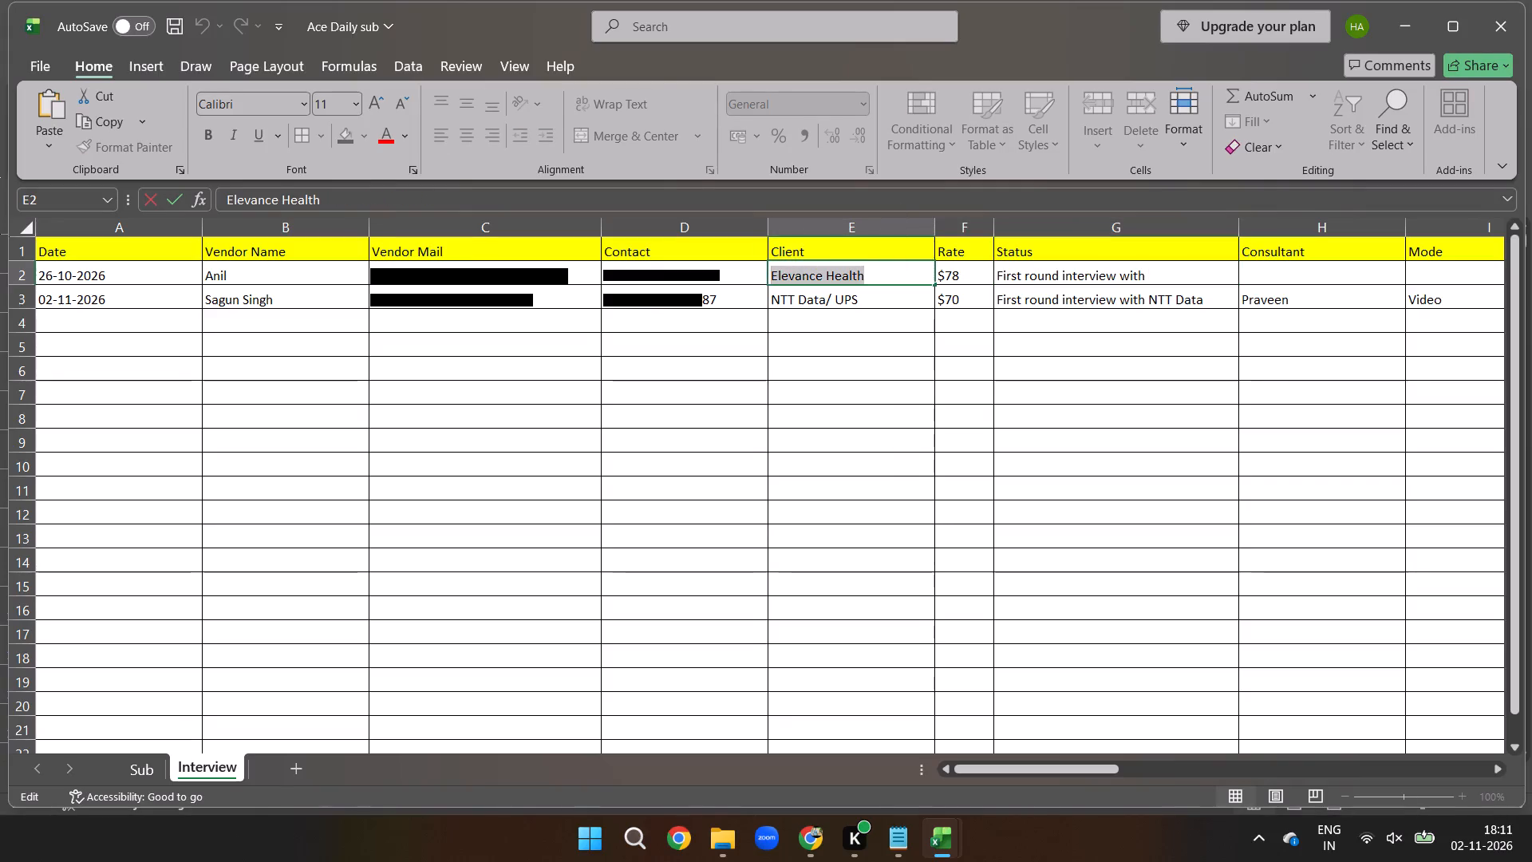
{"action": "key", "text": "ctrl+c"}
{"action": "double_click", "coordinate": [1186, 272]}
{"action": "key", "text": "ctrl+v"}
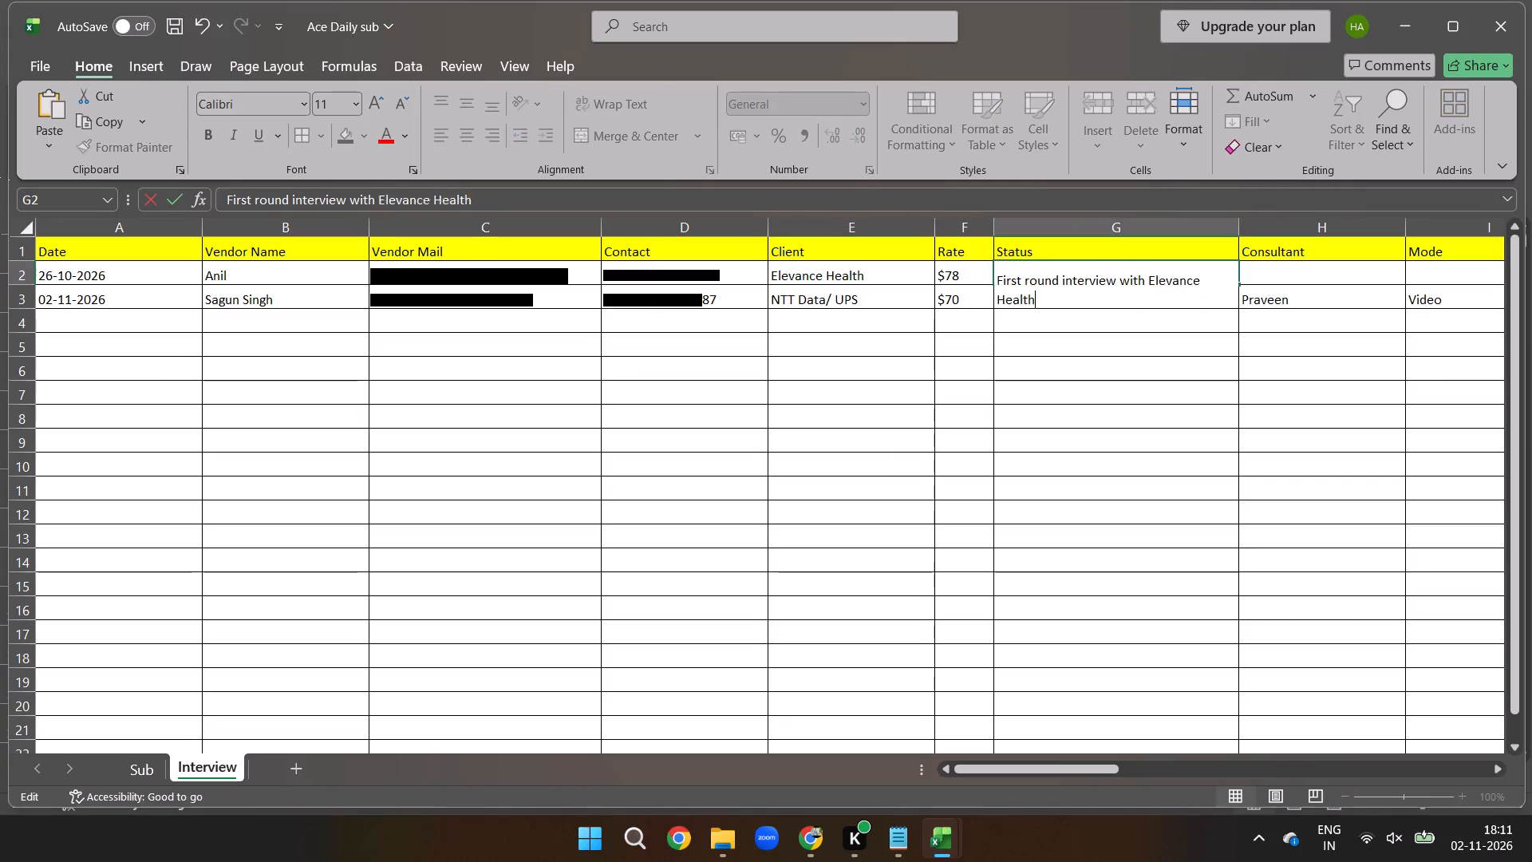
{"action": "left_click", "coordinate": [1140, 362]}
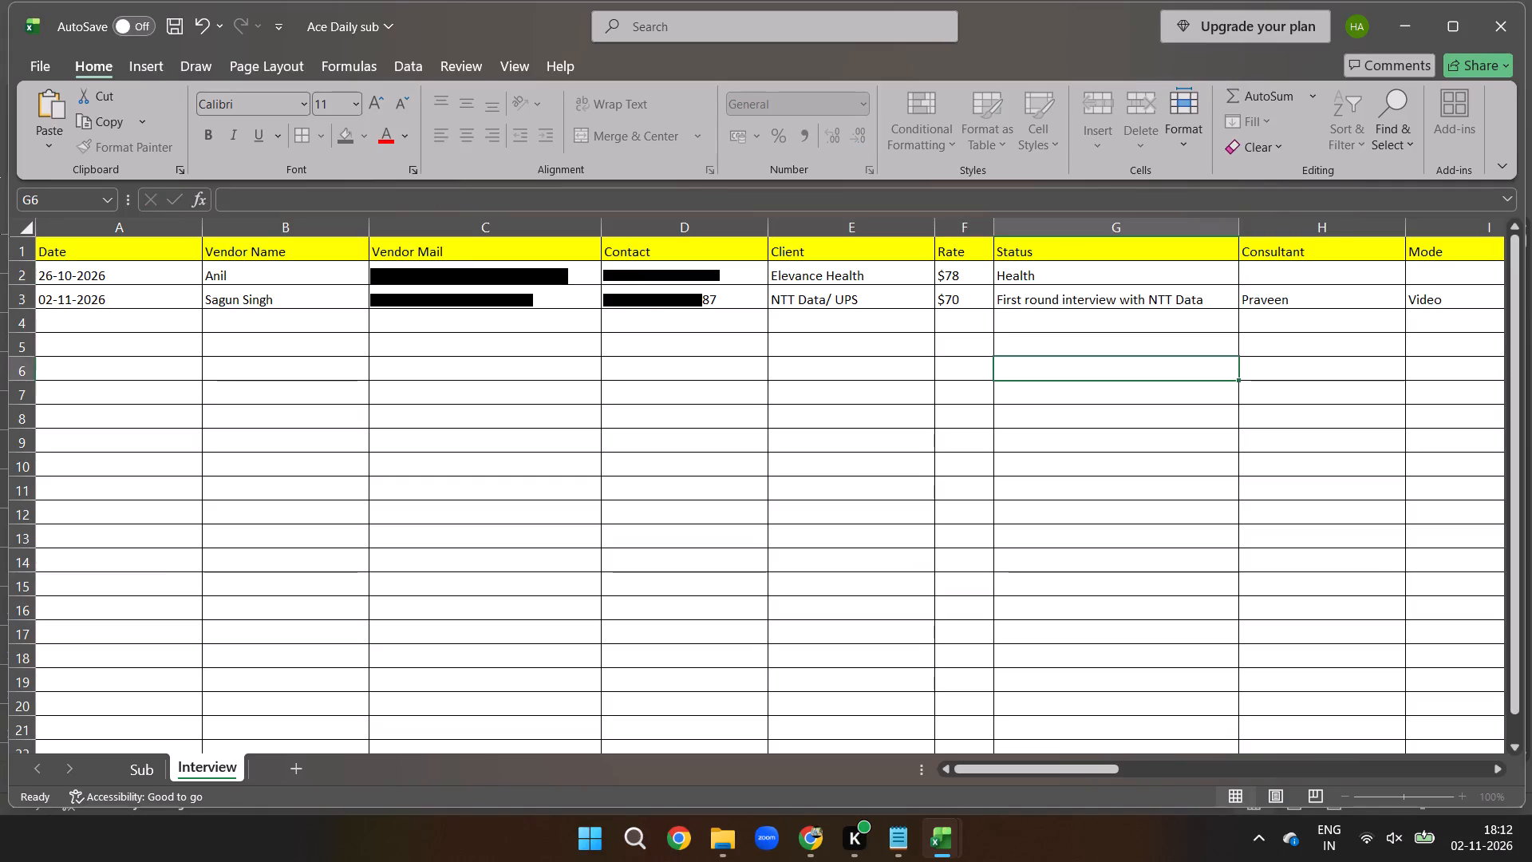
Copy the consultant name "Srinnivasulu" from the Sub sheet into the Consultant cell of row 2 in the Interview sheet.
{"action": "double_click", "coordinate": [1317, 274]}
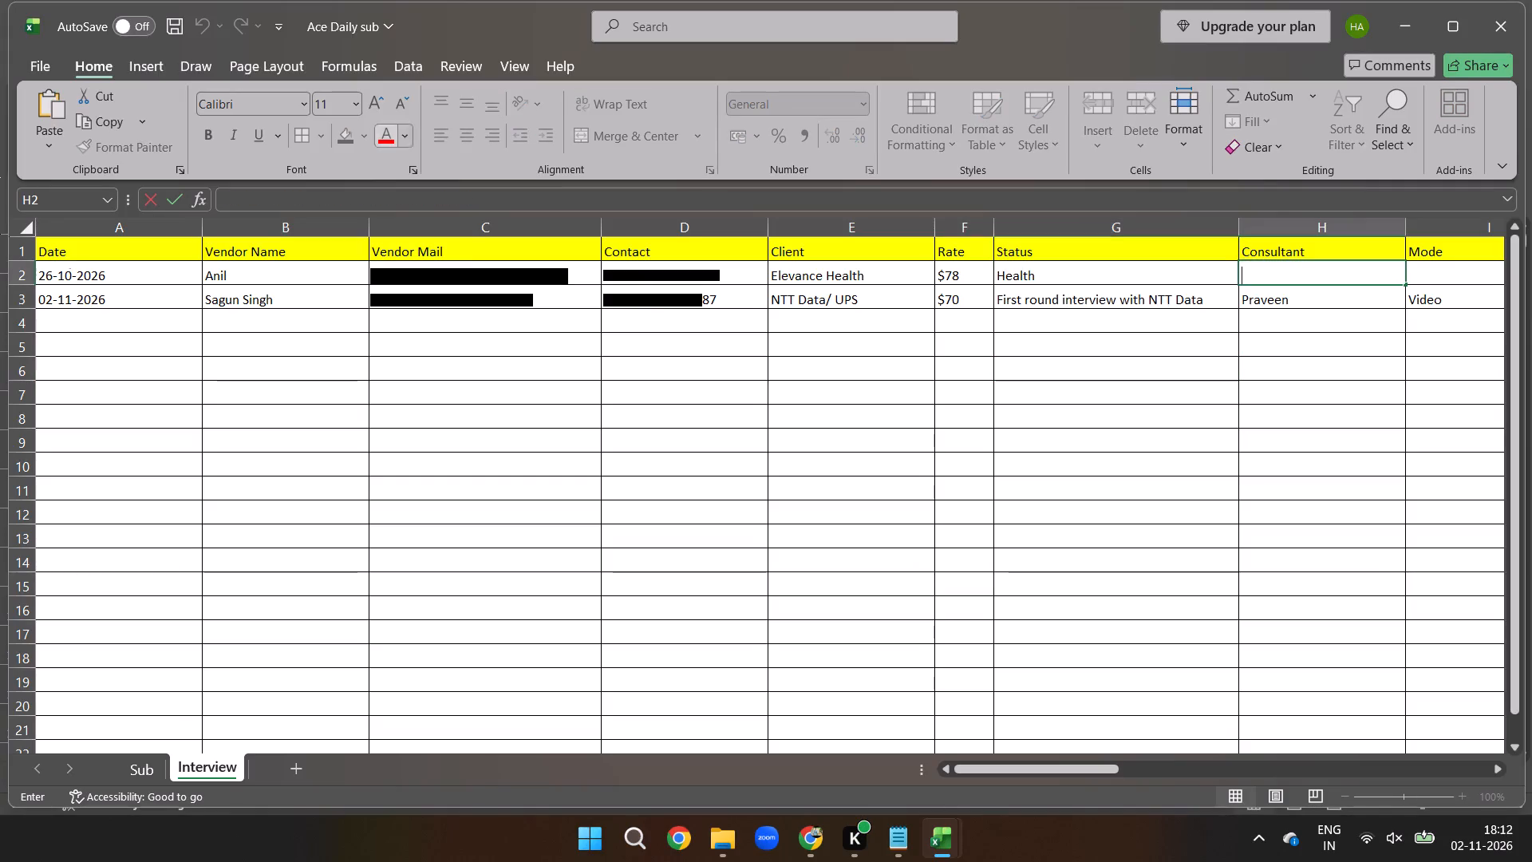
{"action": "left_click", "coordinate": [136, 771]}
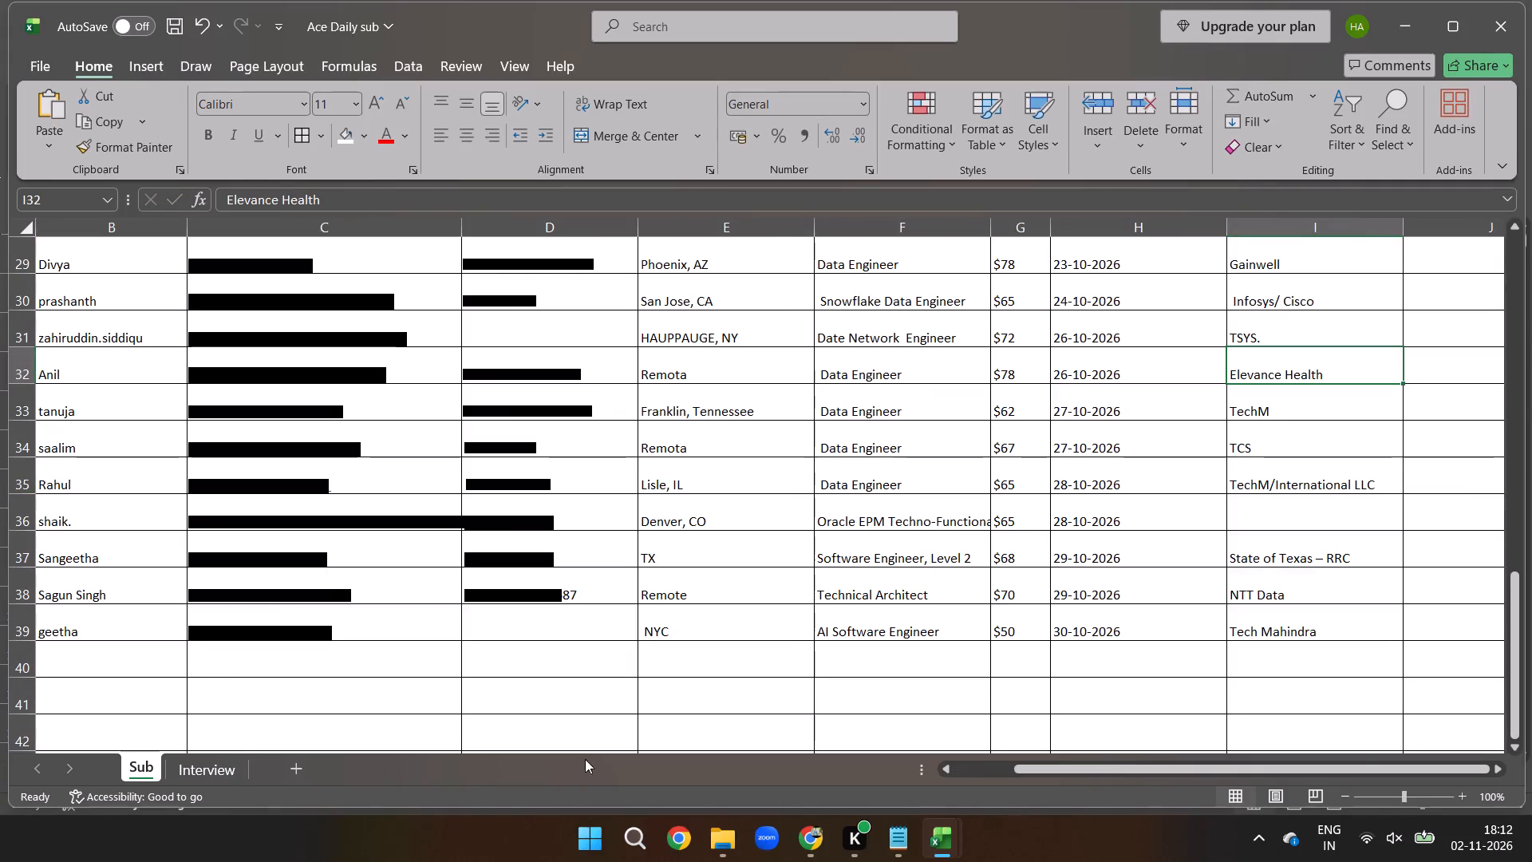
{"action": "left_click_drag", "start_coordinate": [1072, 768], "coordinate": [872, 777]}
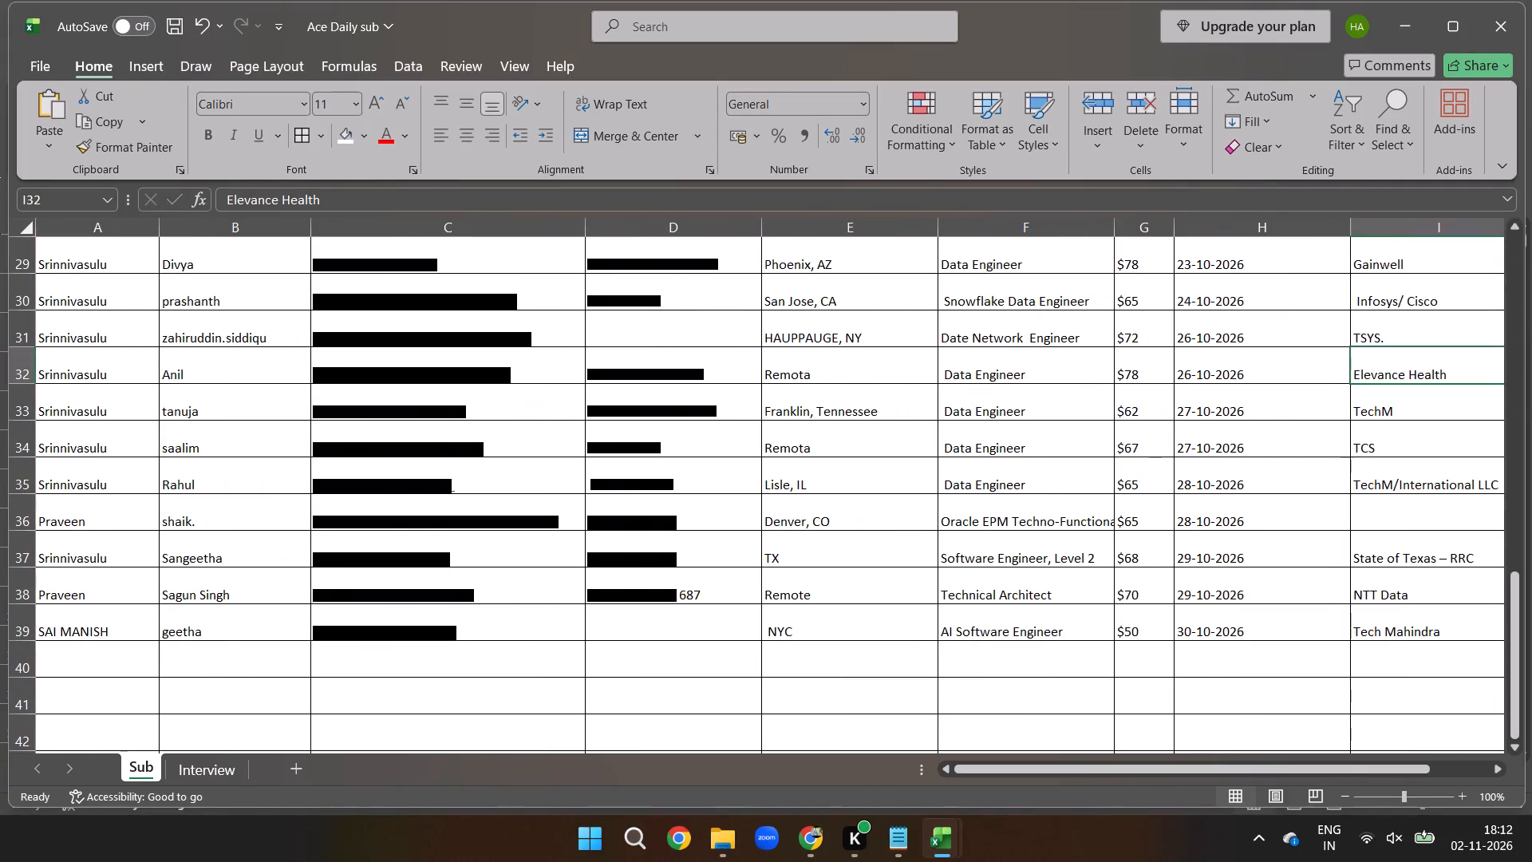
{"action": "double_click", "coordinate": [128, 479]}
{"action": "left_click_drag", "start_coordinate": [128, 479], "coordinate": [0, 488]}
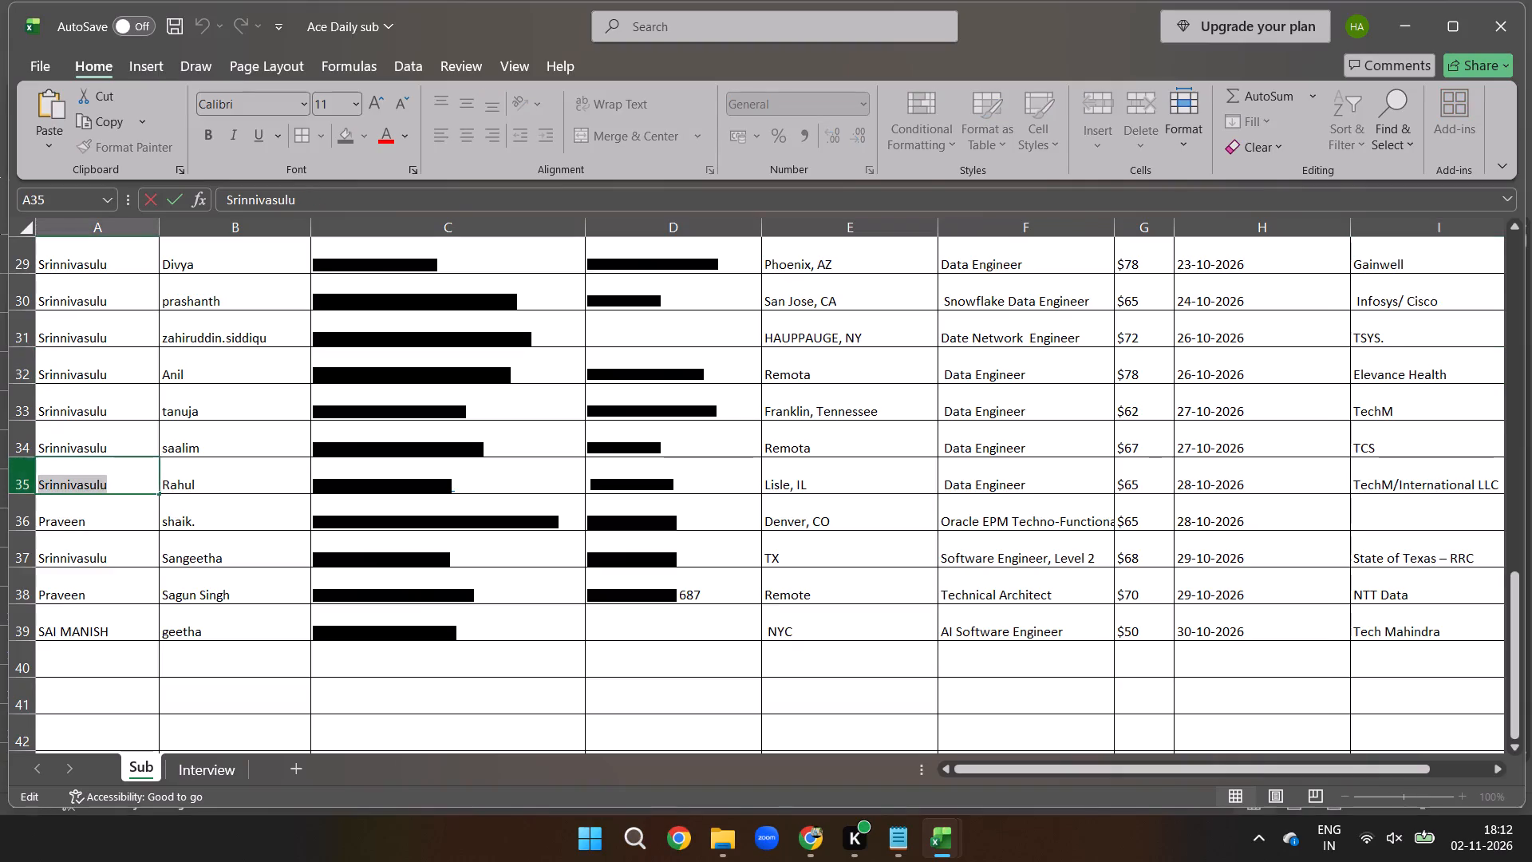
{"action": "key", "text": "ctrl+c"}
{"action": "left_click", "coordinate": [188, 770]}
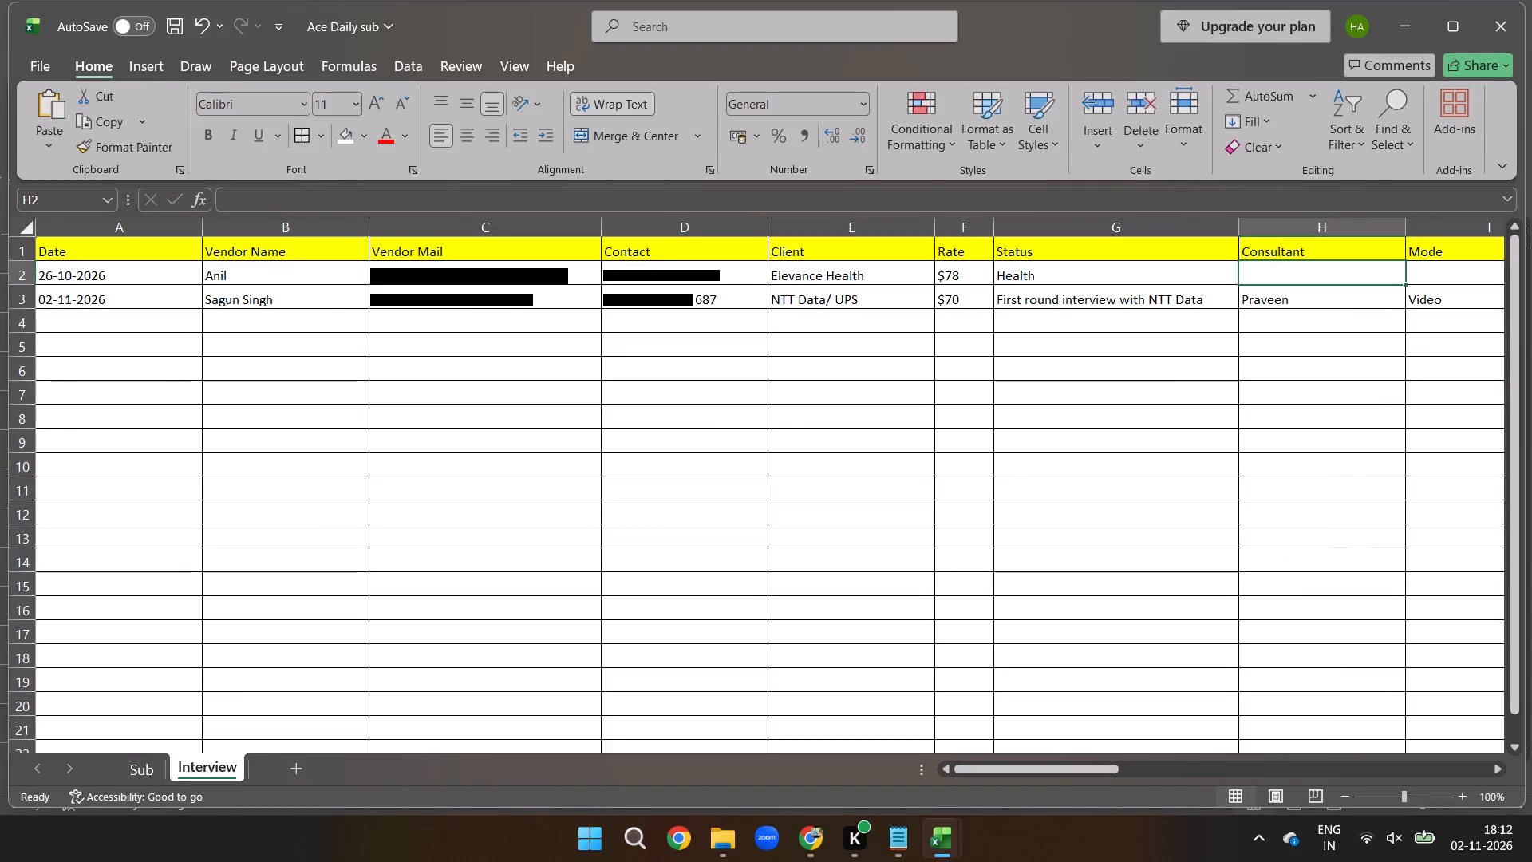
{"action": "double_click", "coordinate": [1270, 271]}
{"action": "key", "text": "ctrl+v"}
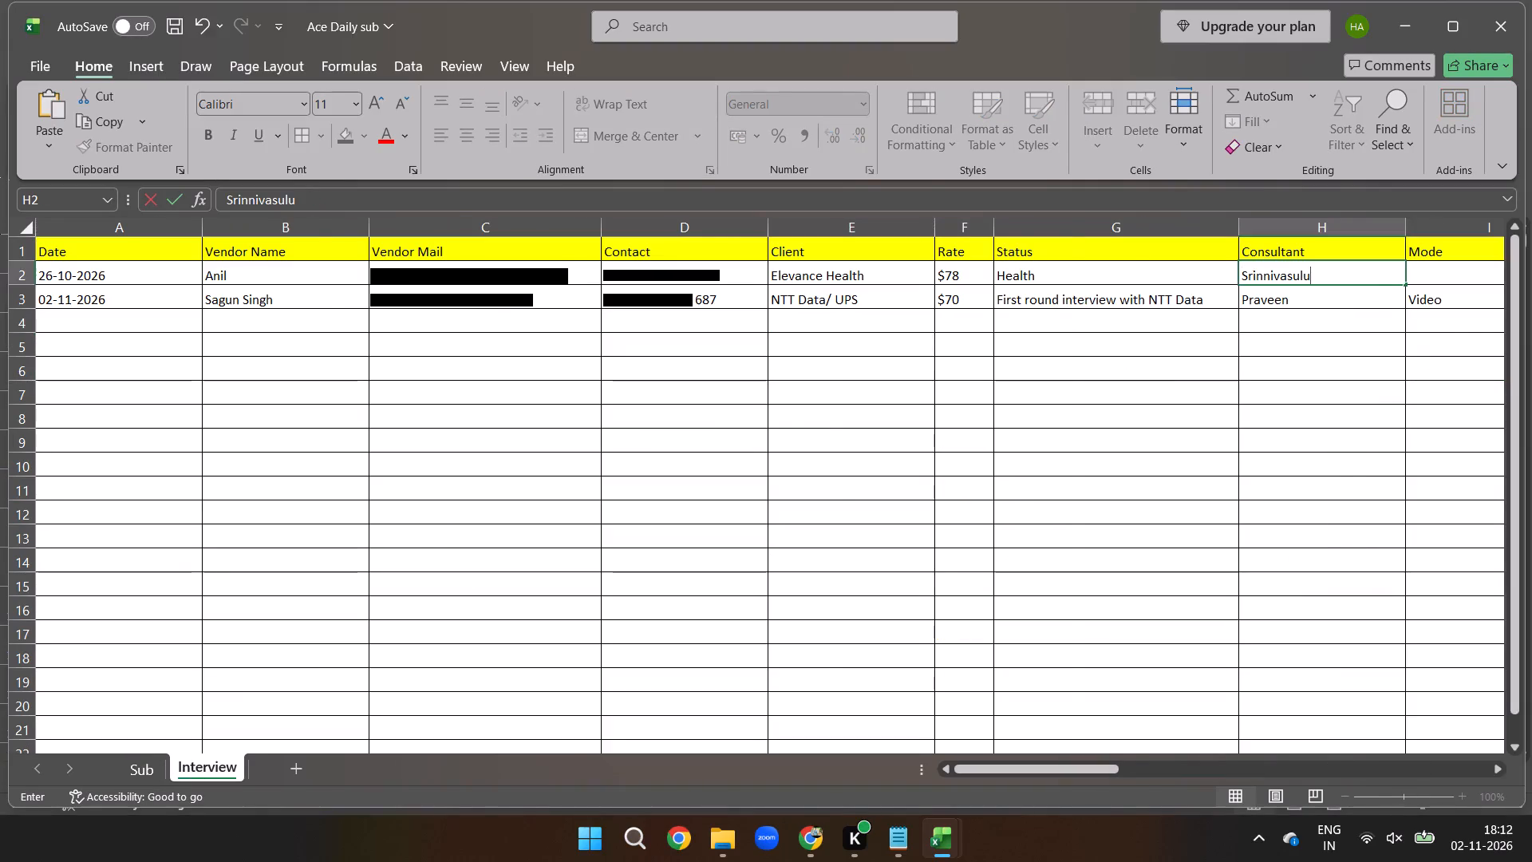
Enter "Video" under Mode and "Remote" under Location for the Elevance Health record in row 2.
{"action": "double_click", "coordinate": [1444, 273]}
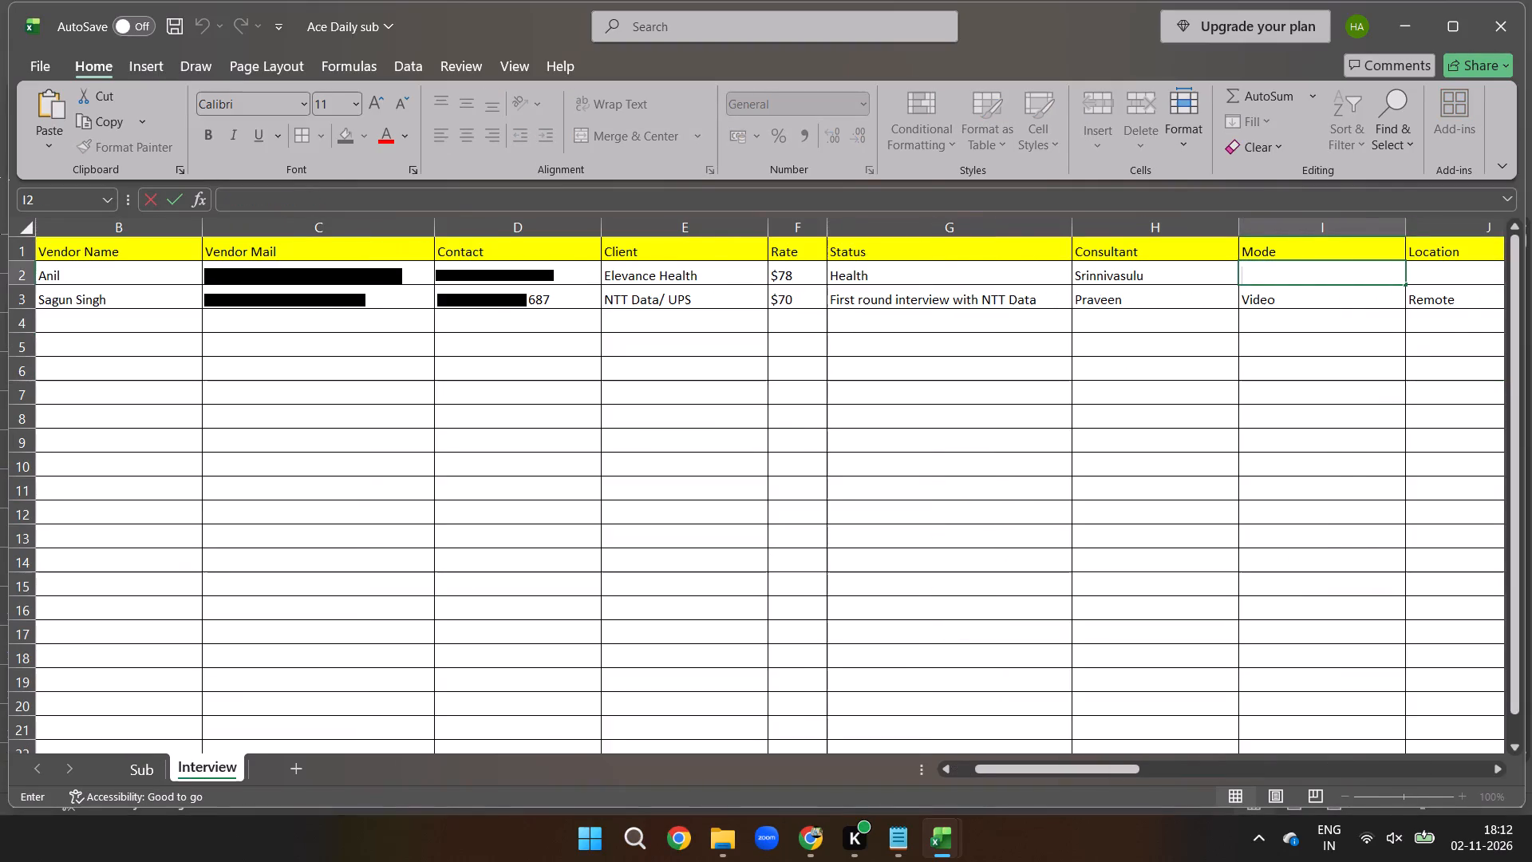
{"action": "type", "text": "Vi"}
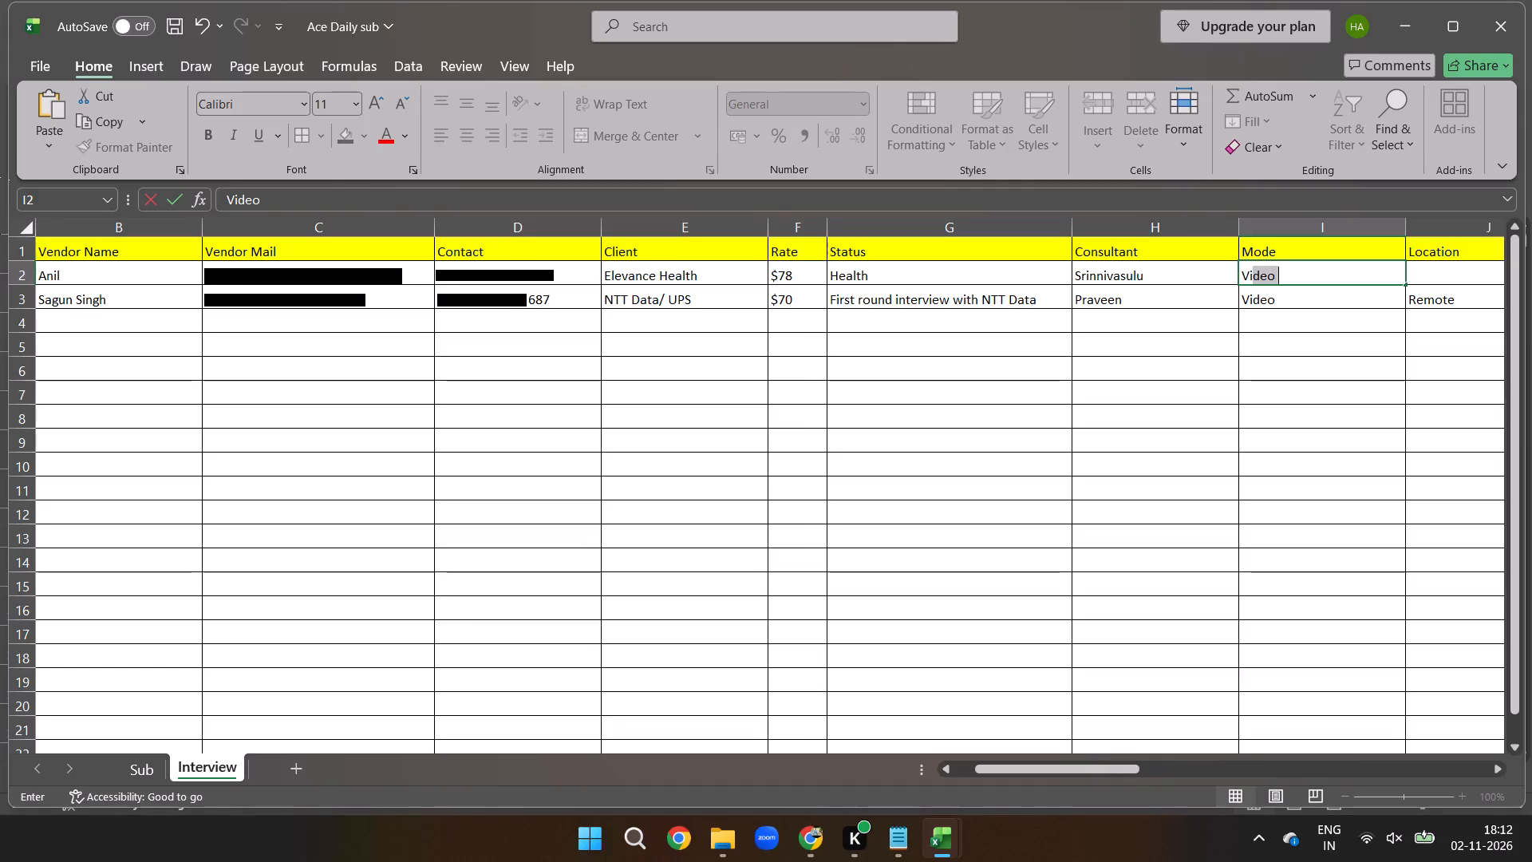
{"action": "key", "text": "Tab"}
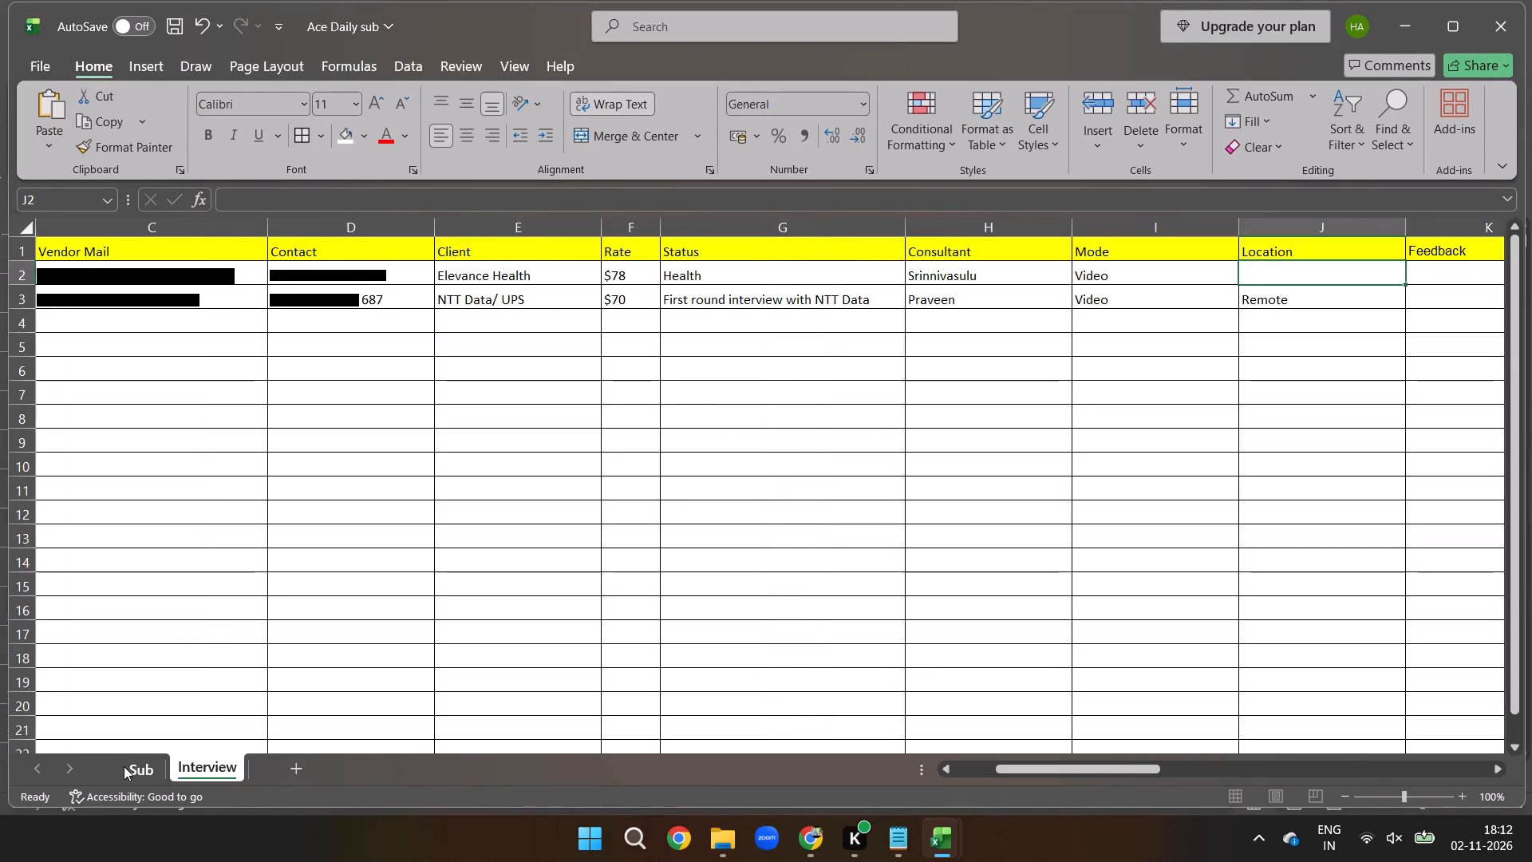
{"action": "double_click", "coordinate": [1252, 272]}
{"action": "key", "text": "shift+e"}
{"action": "key", "text": "BackSpace"}
{"action": "key", "text": "shift+r"}
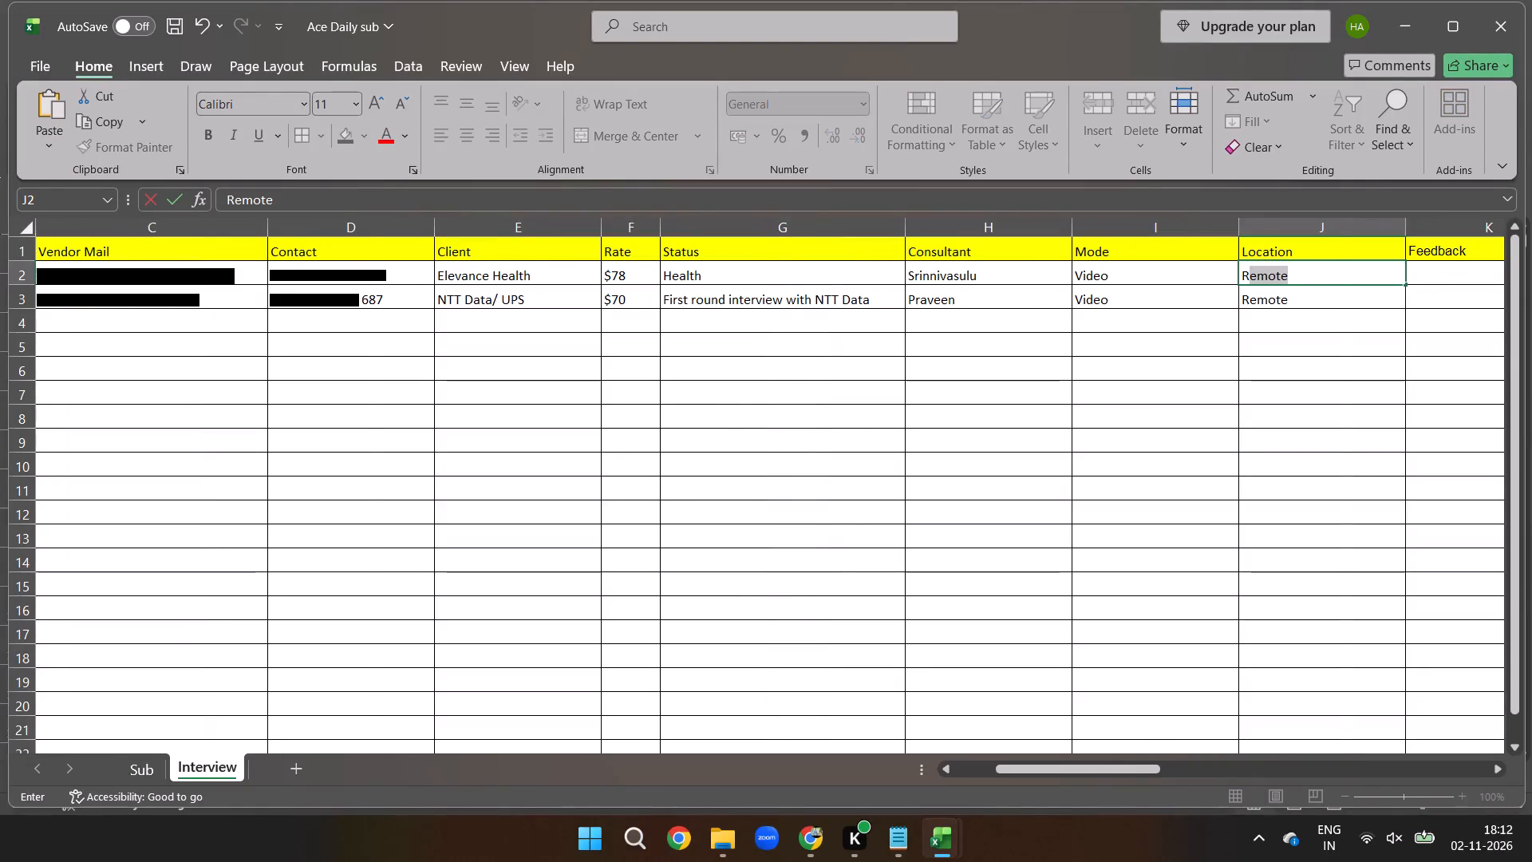
{"action": "key", "text": "Tab"}
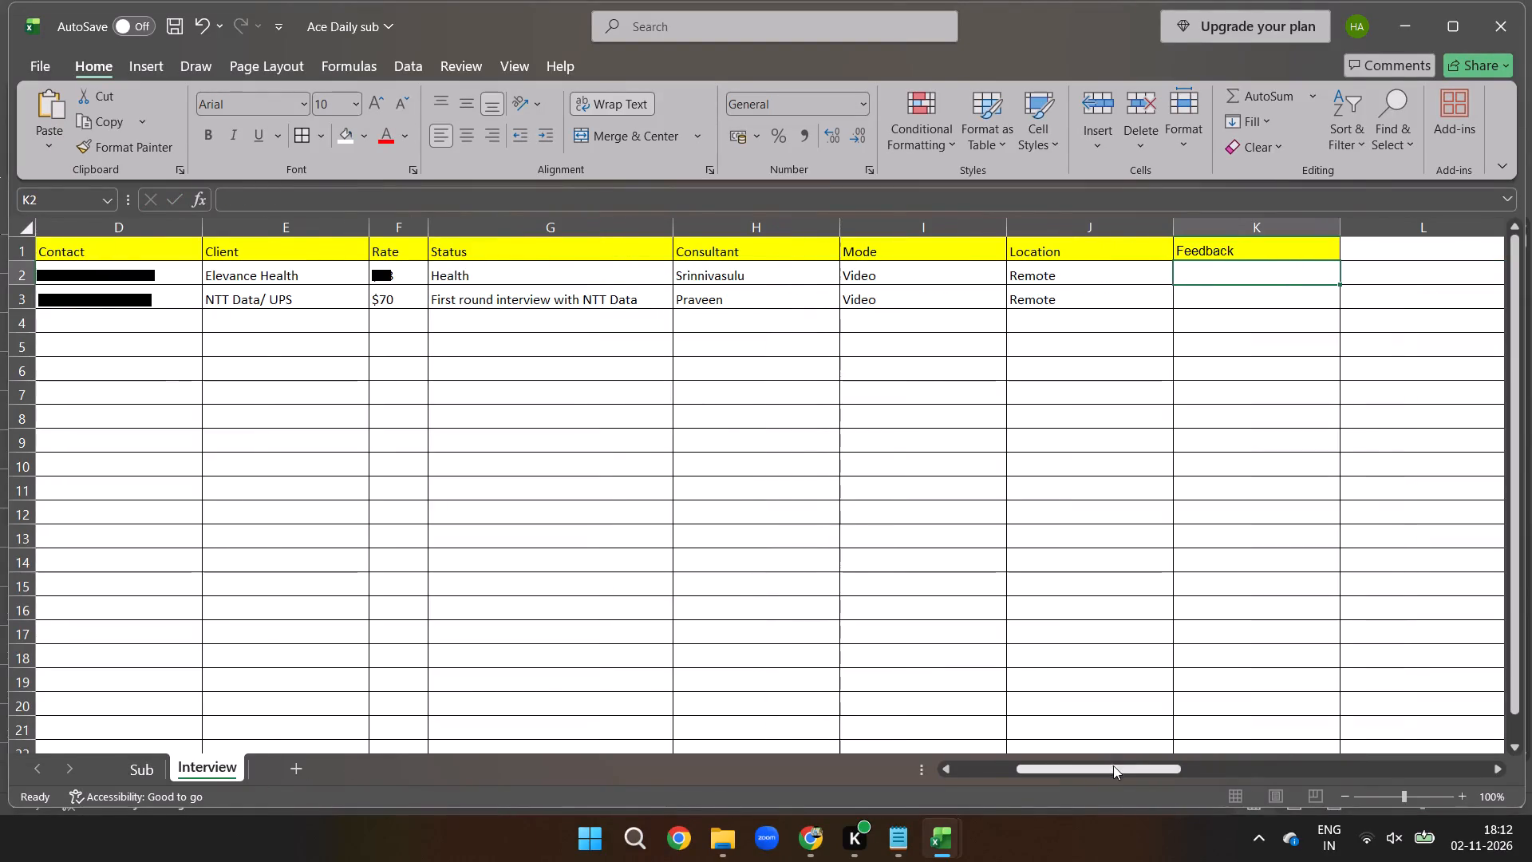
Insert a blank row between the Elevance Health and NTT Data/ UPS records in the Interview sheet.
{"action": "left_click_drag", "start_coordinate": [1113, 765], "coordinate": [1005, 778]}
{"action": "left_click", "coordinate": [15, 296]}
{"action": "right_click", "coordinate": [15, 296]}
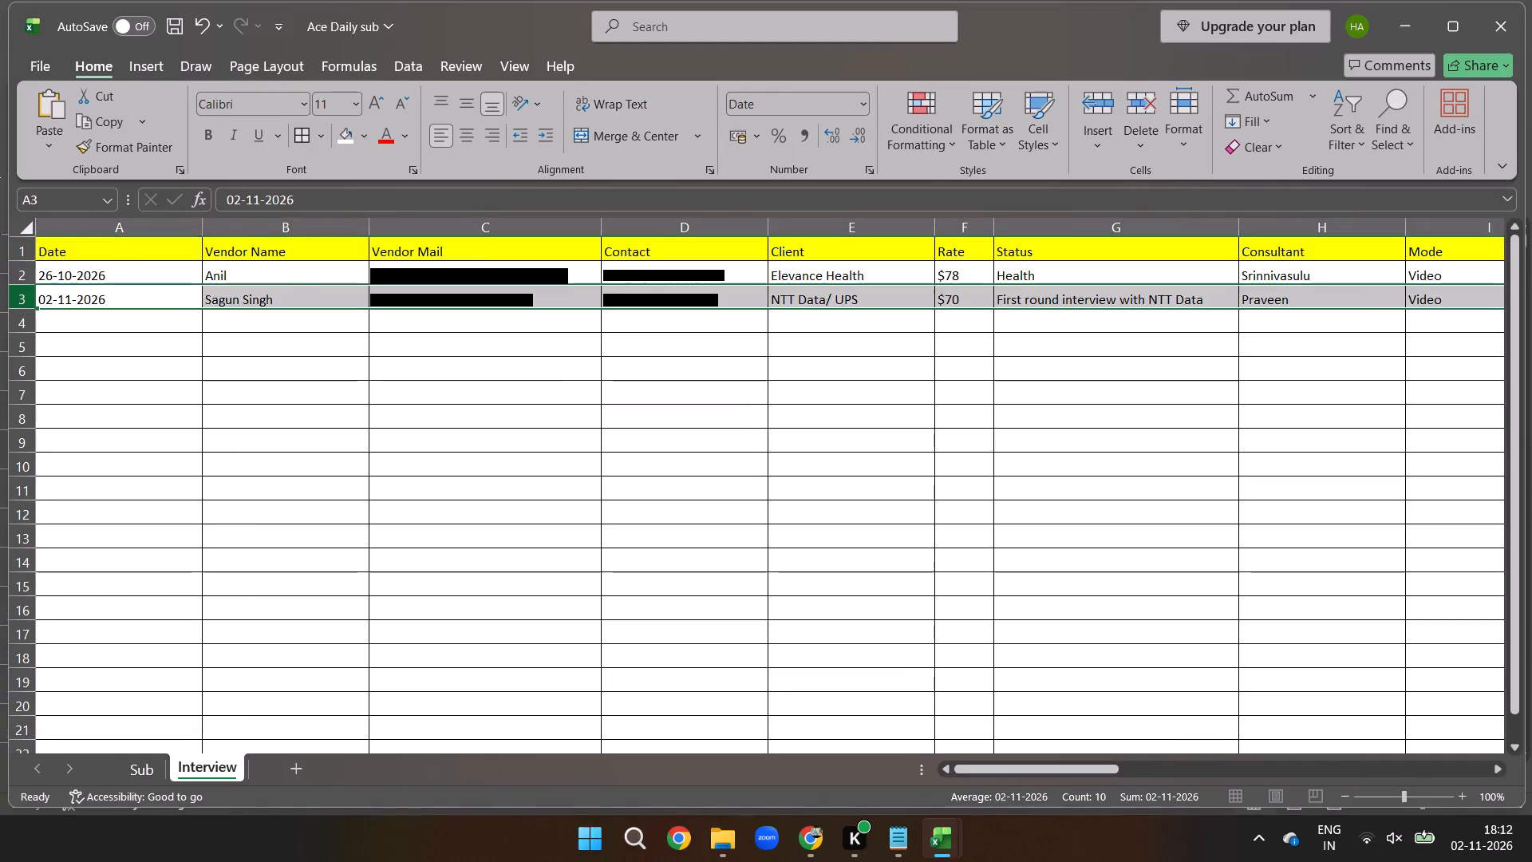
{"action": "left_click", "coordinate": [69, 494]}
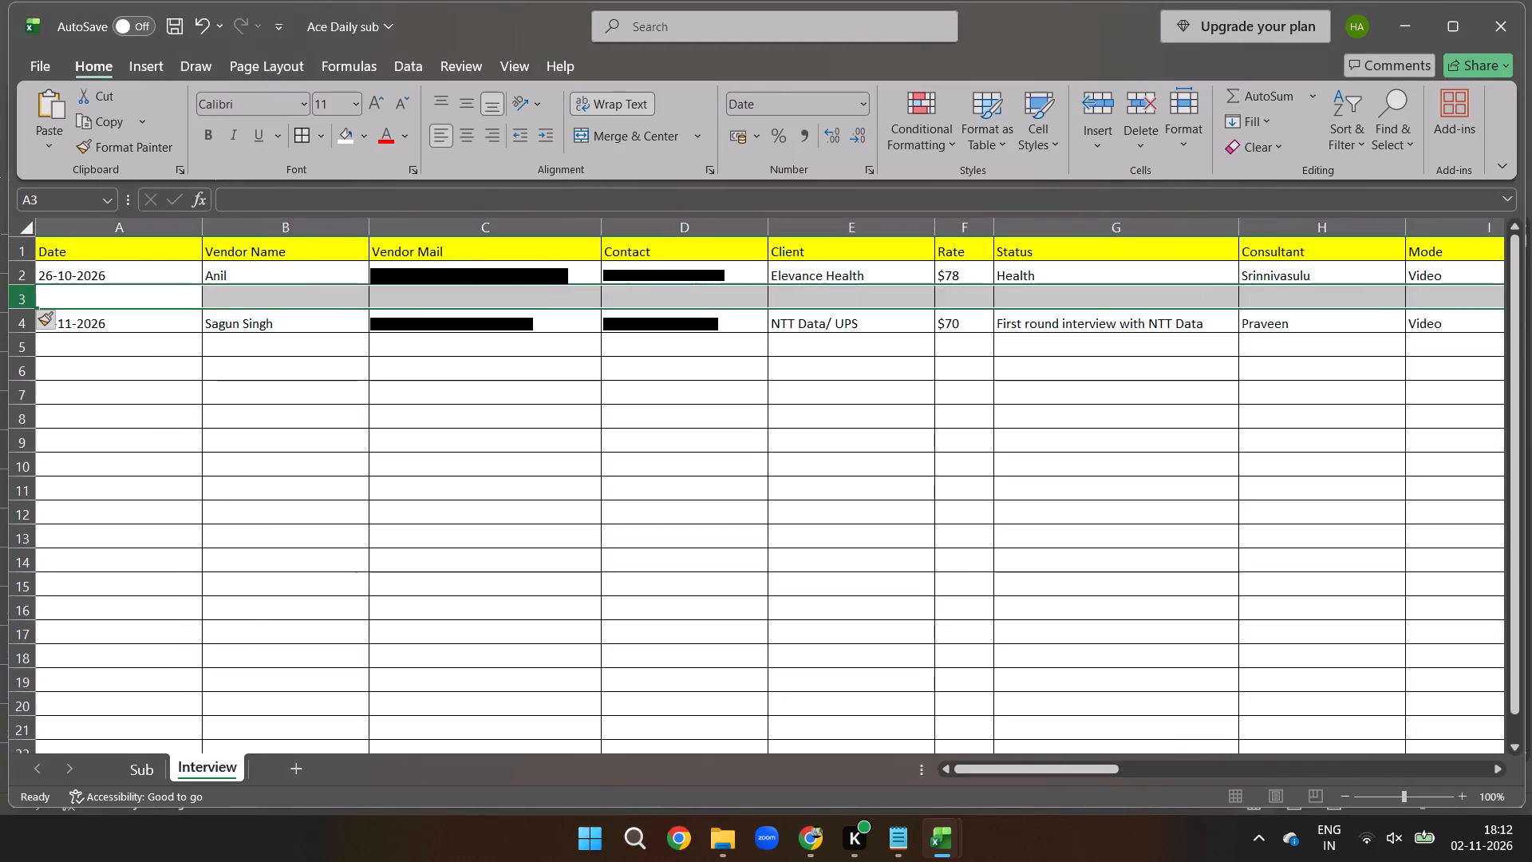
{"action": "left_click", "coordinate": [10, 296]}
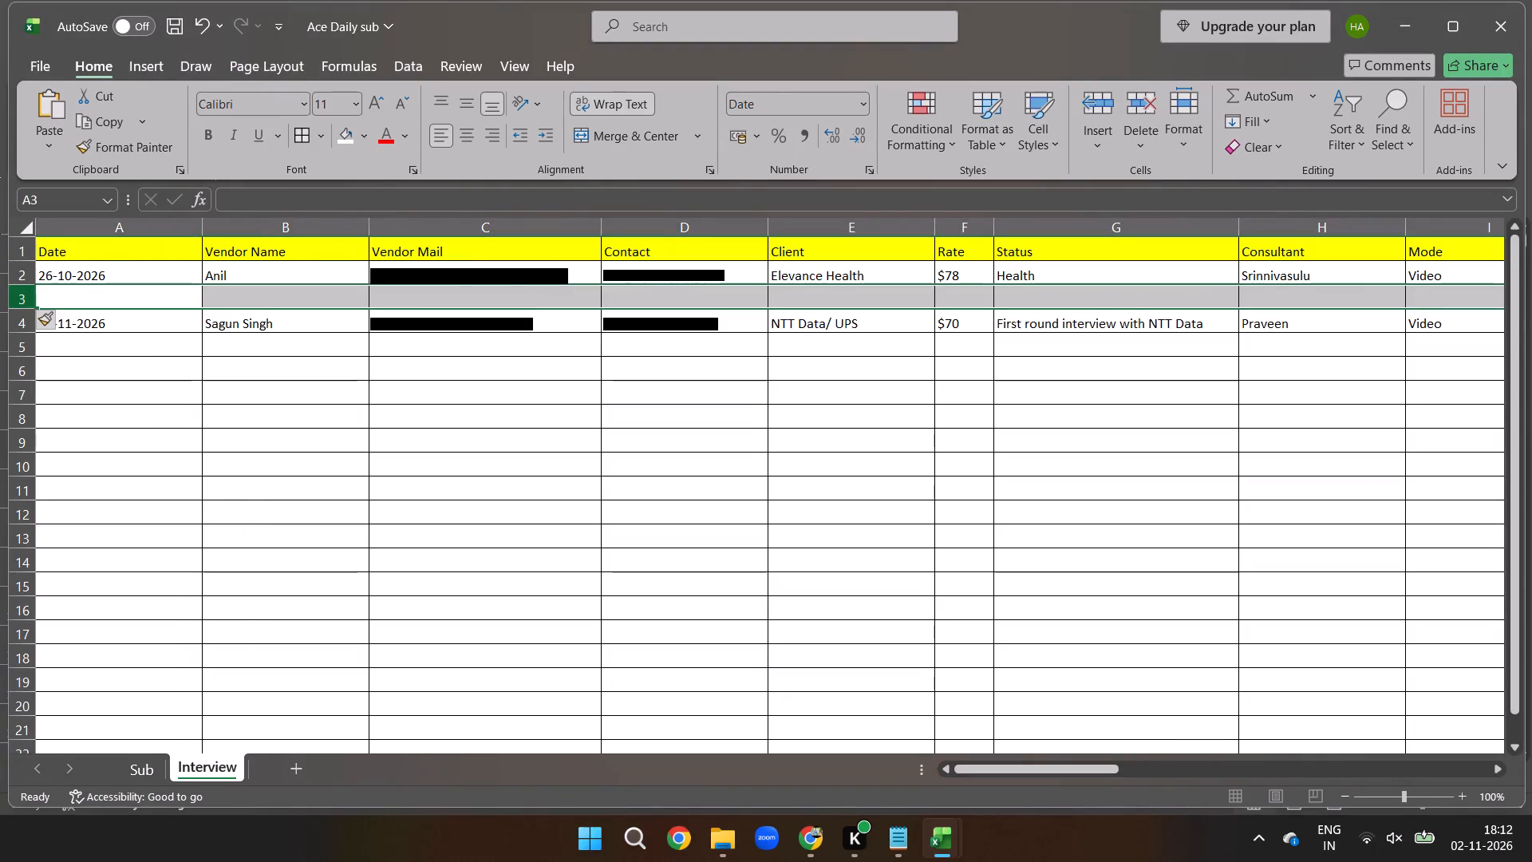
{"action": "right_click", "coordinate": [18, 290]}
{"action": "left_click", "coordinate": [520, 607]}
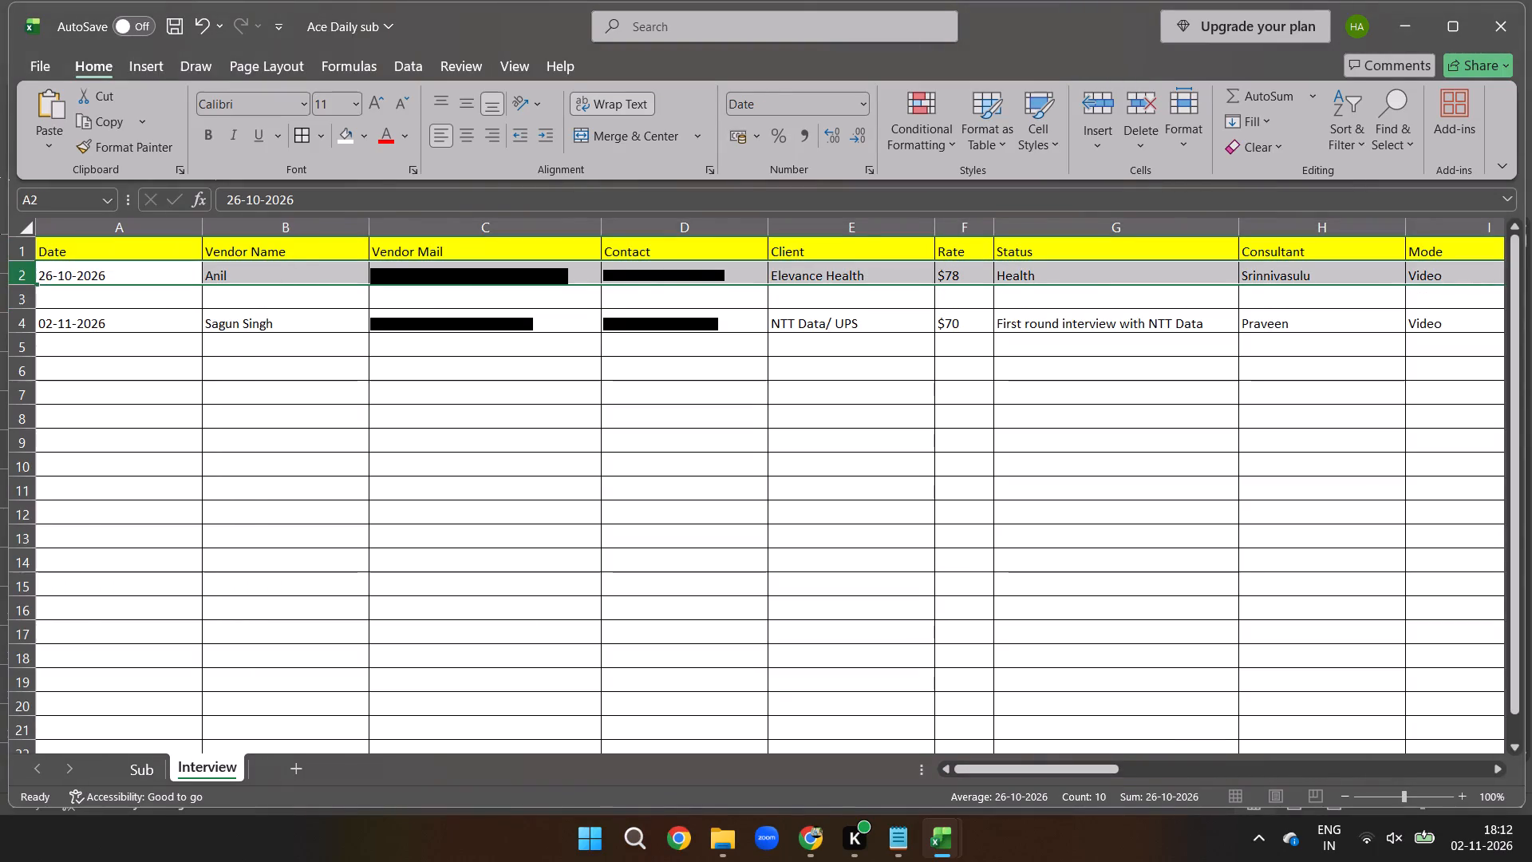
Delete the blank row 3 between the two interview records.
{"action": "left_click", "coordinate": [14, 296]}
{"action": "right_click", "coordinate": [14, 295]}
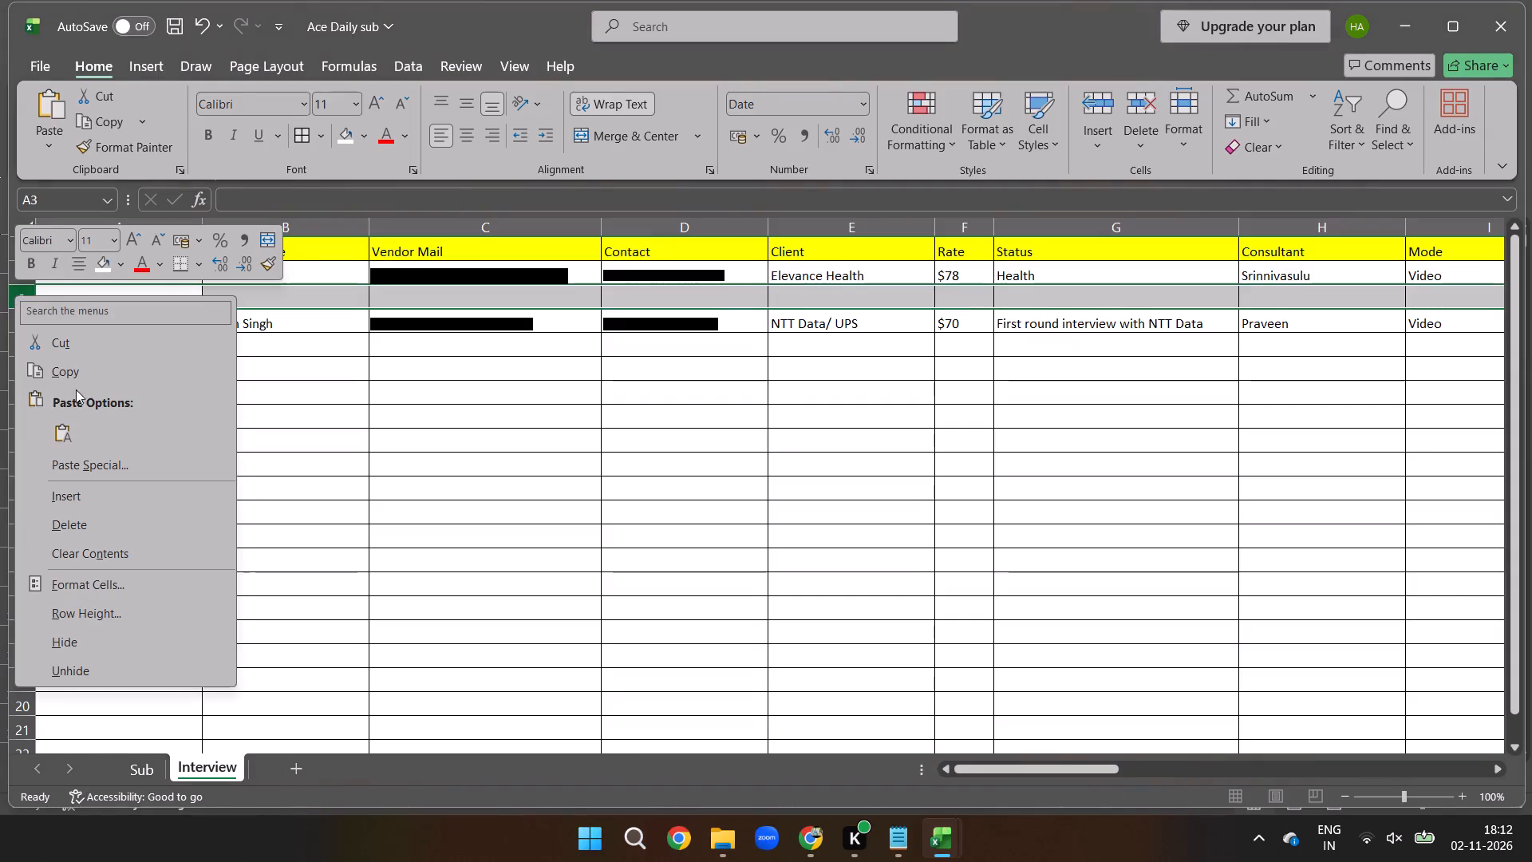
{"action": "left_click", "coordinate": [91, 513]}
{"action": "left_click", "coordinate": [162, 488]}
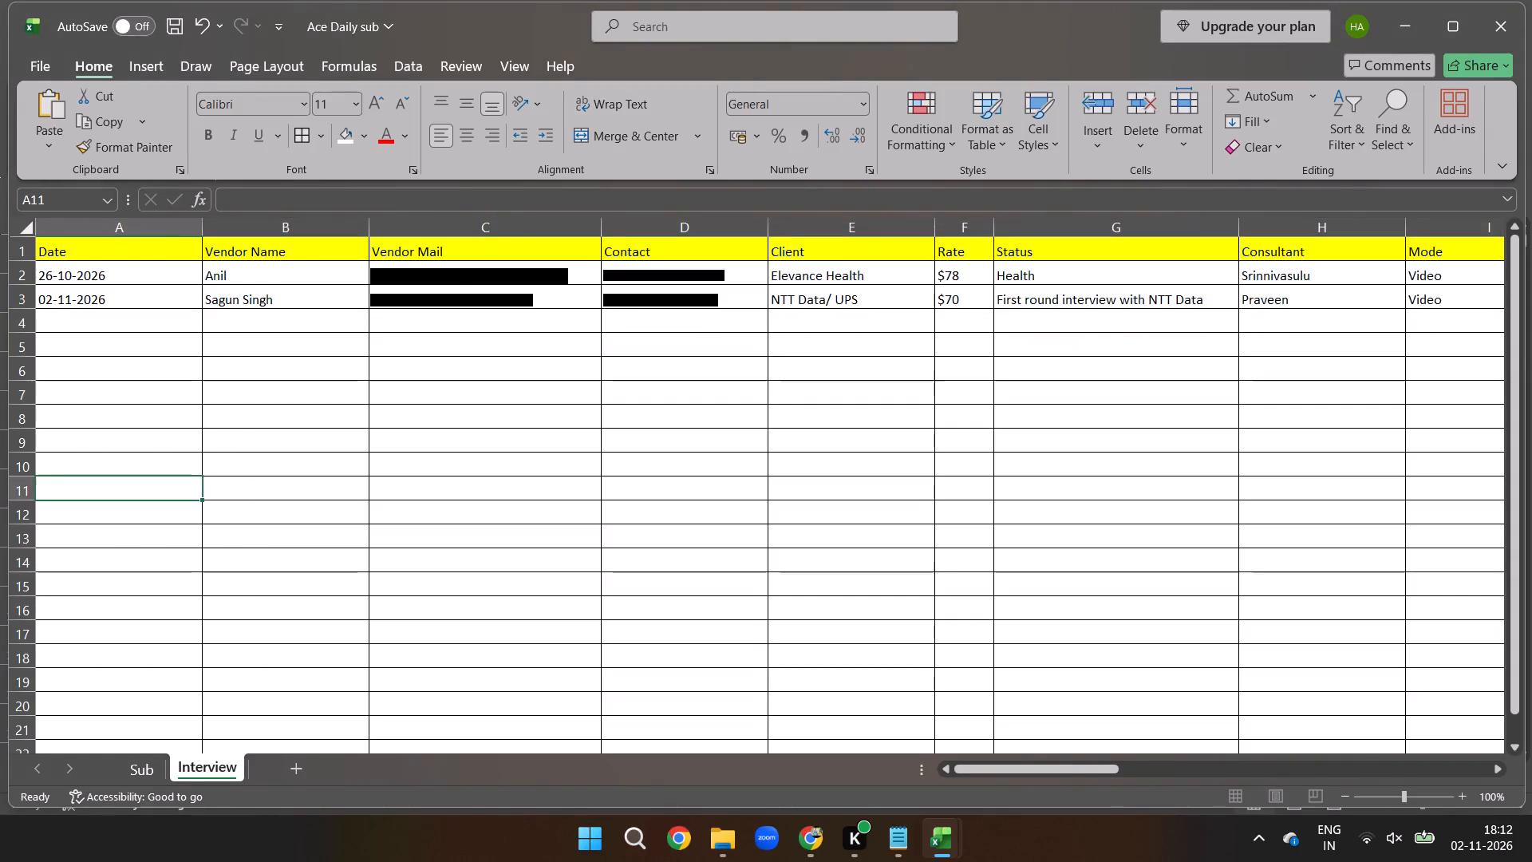
Find the Shivam record in row 26 of the Sub sheet and copy its vendor mail address.
{"action": "left_click", "coordinate": [154, 774]}
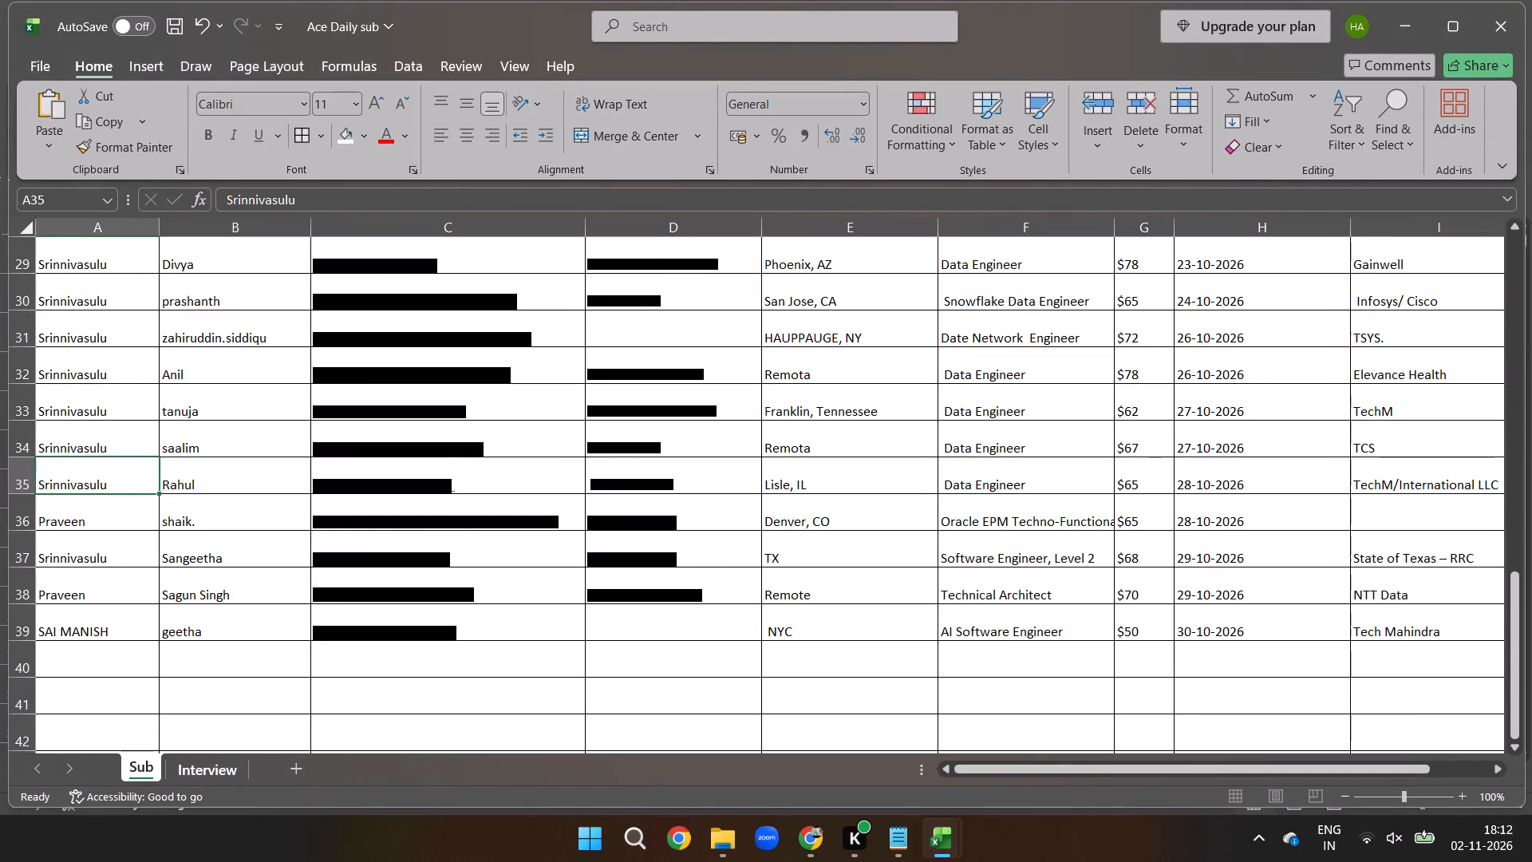
{"action": "scroll", "coordinate": [689, 421], "scroll_direction": "up", "scroll_amount": 1}
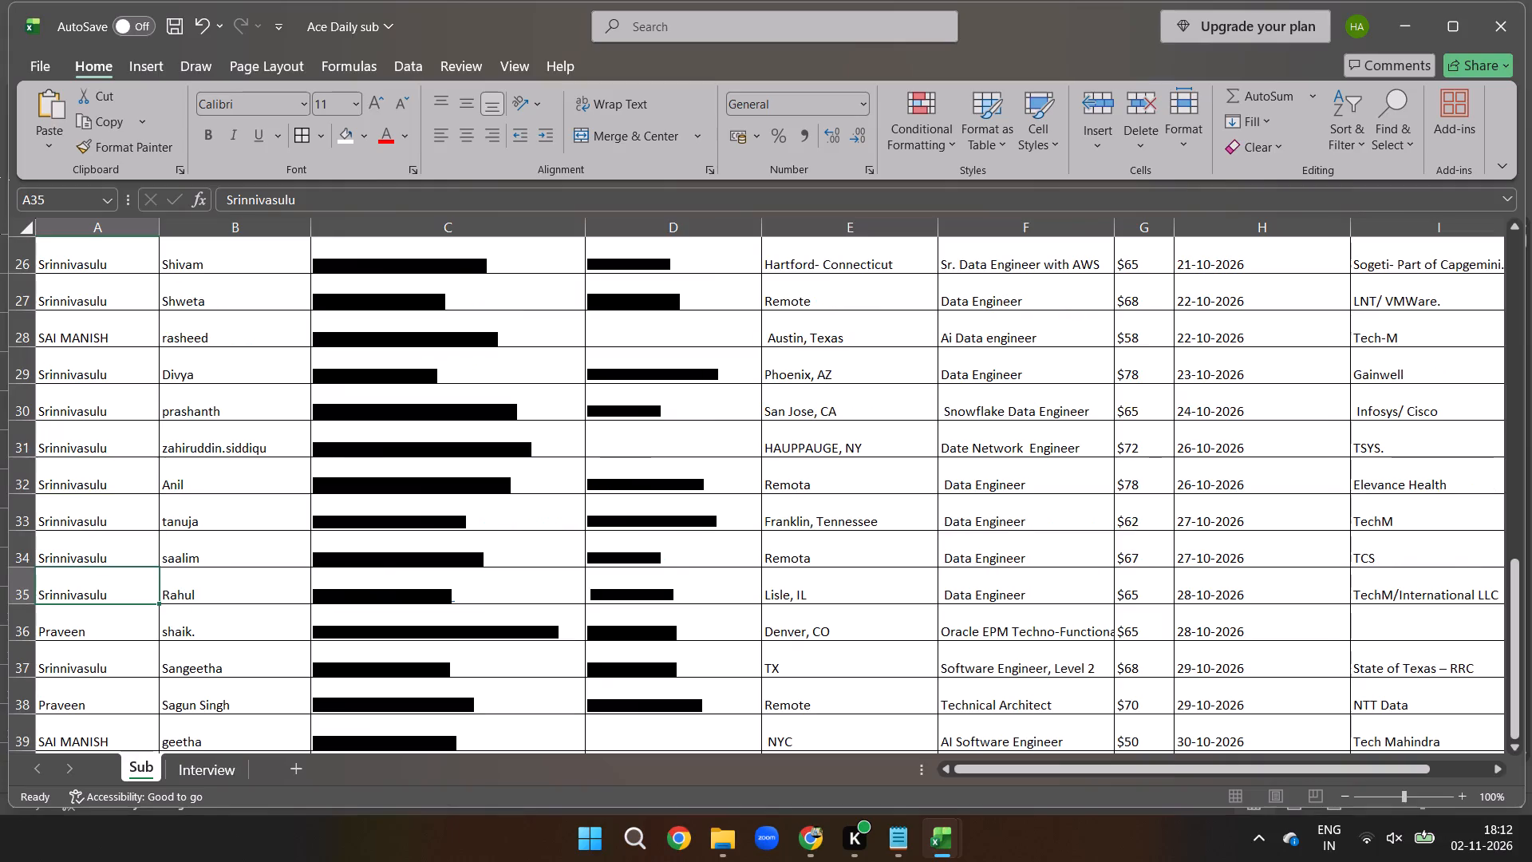
{"action": "scroll", "coordinate": [270, 411], "scroll_direction": "up", "scroll_amount": 1}
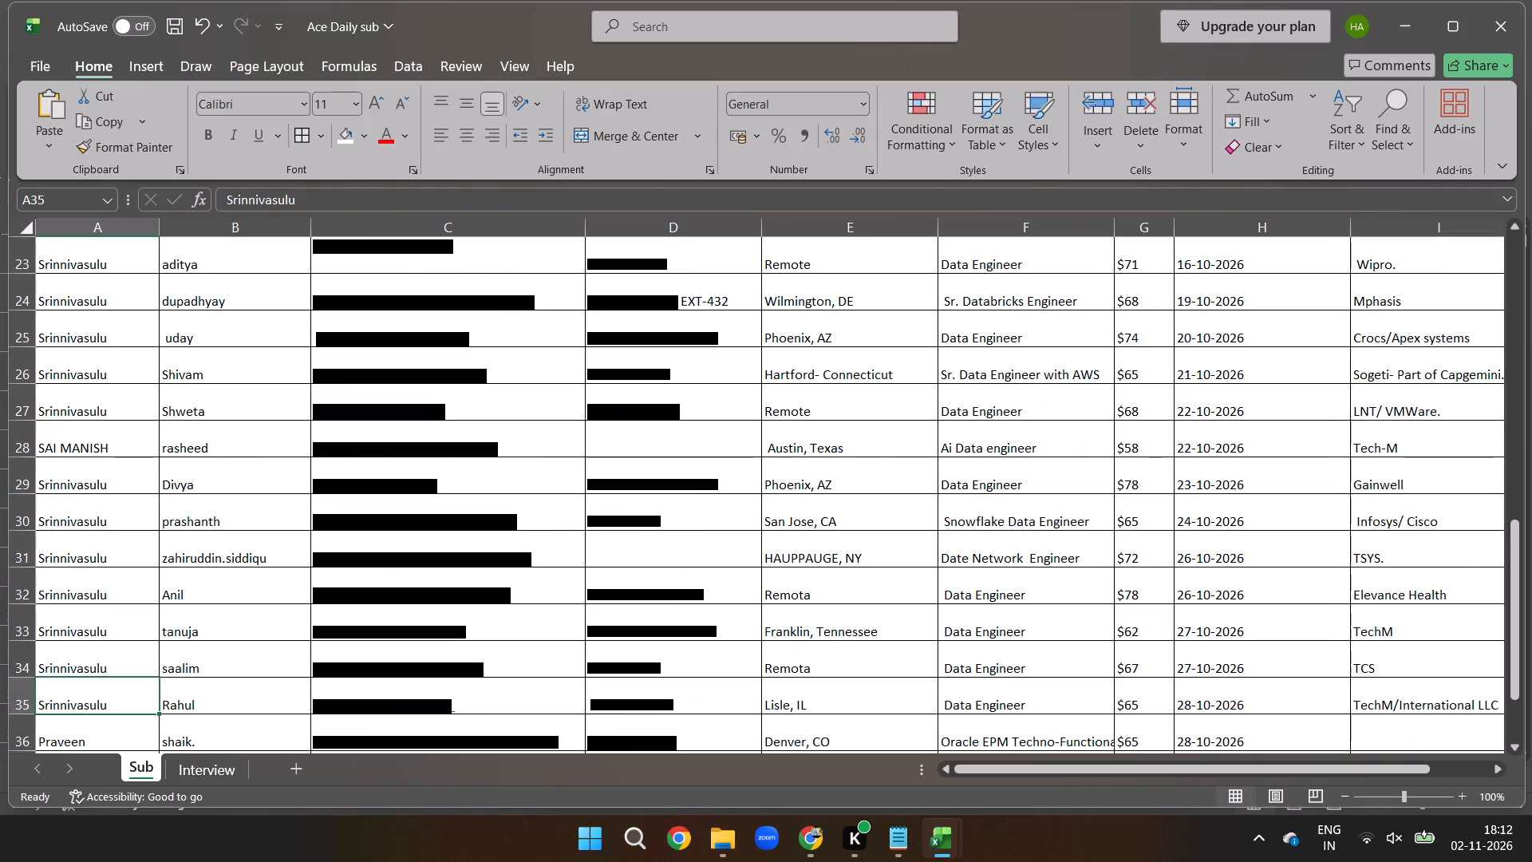
{"action": "scroll", "coordinate": [270, 411], "scroll_direction": "up", "scroll_amount": 1}
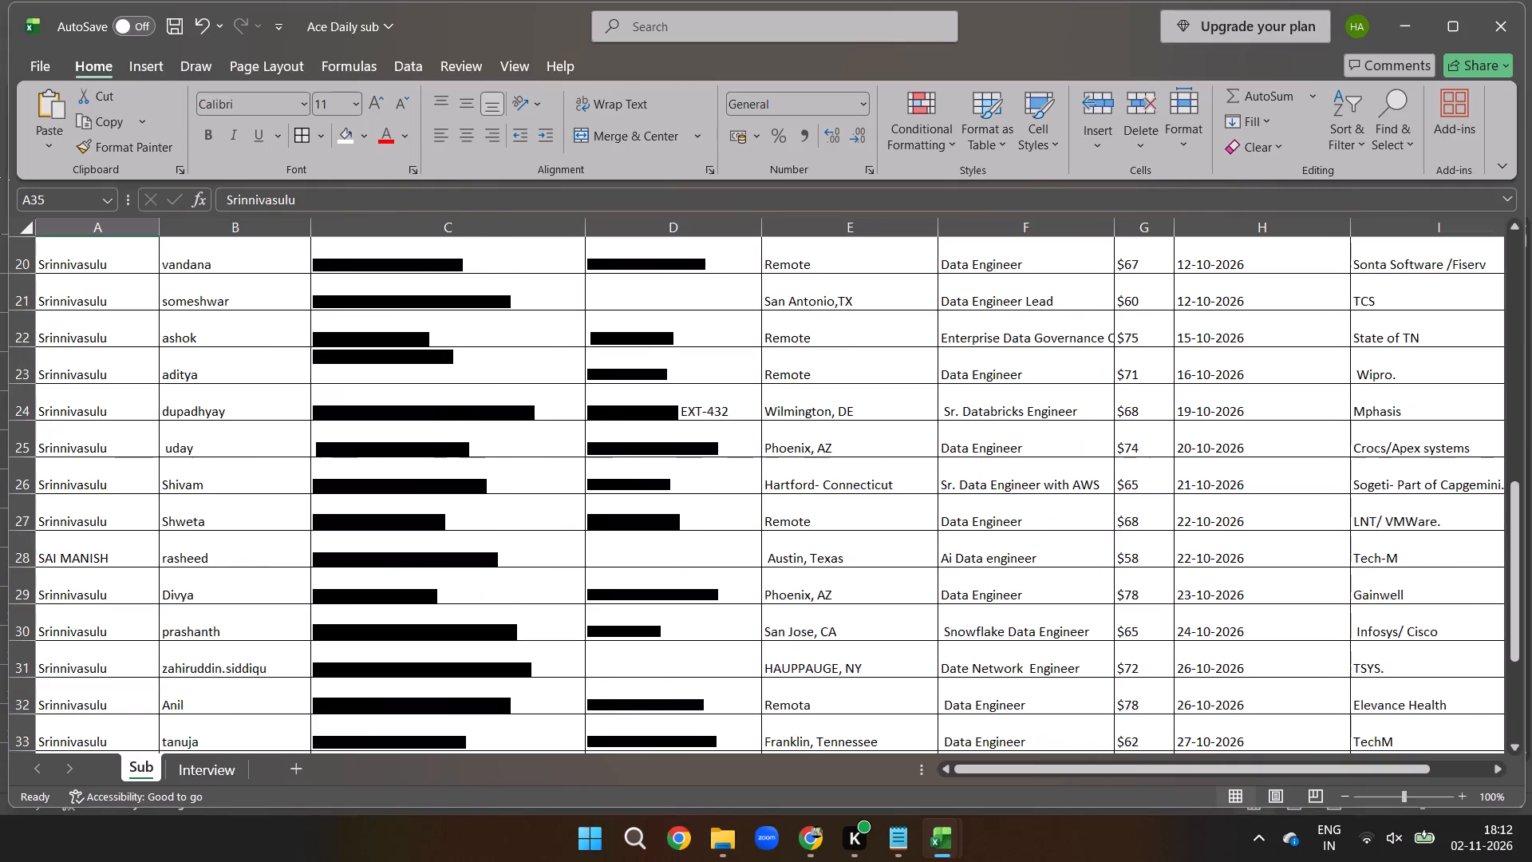
{"action": "scroll", "coordinate": [270, 411], "scroll_direction": "up", "scroll_amount": 1}
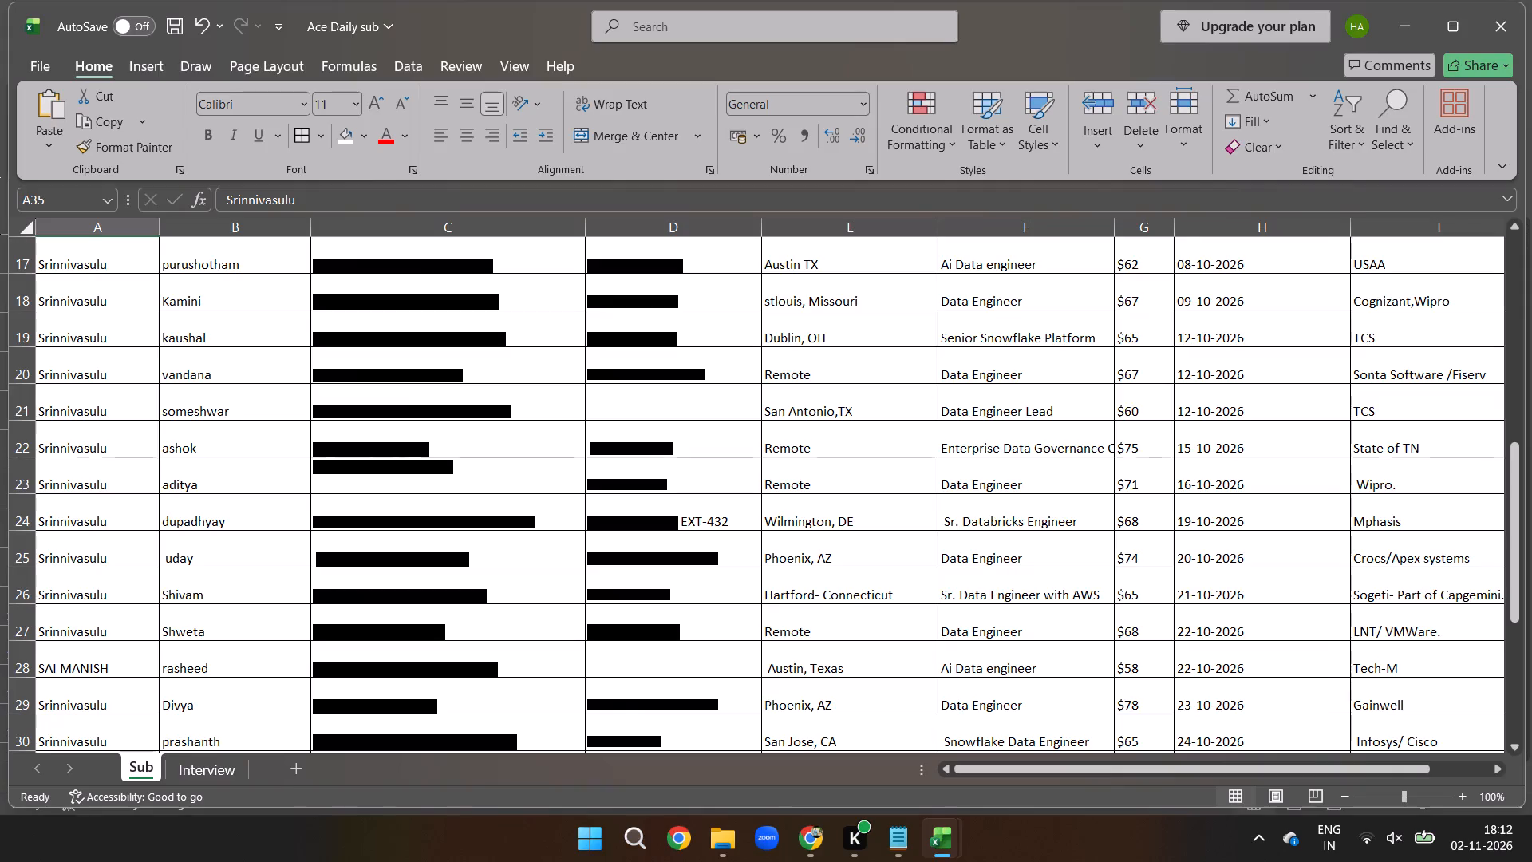
{"action": "double_click", "coordinate": [519, 594]}
{"action": "left_click_drag", "start_coordinate": [519, 594], "coordinate": [230, 587]}
{"action": "key", "text": "ctrl+c"}
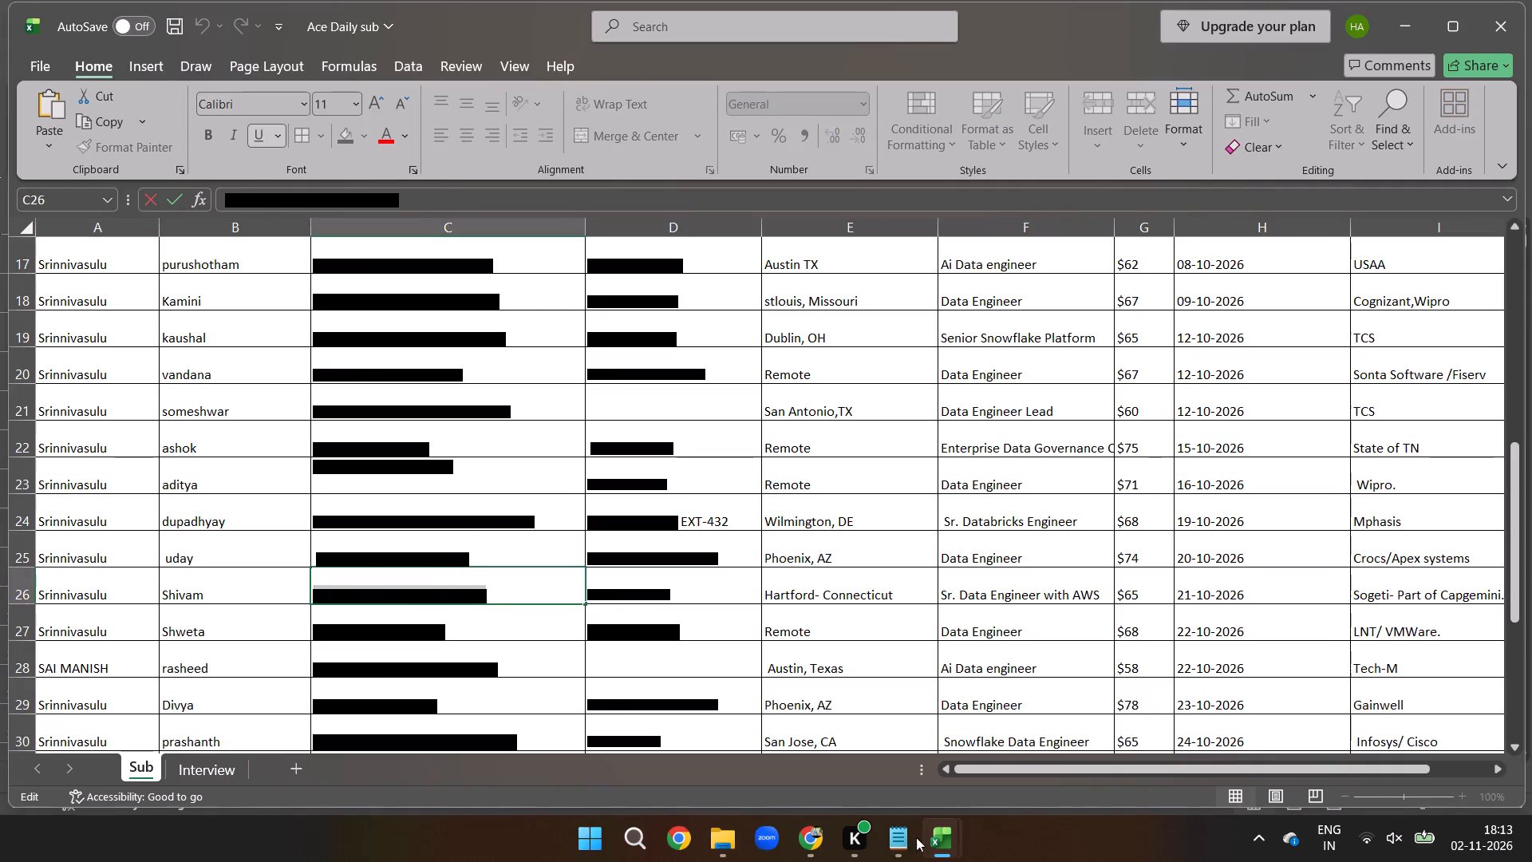
Insert a blank row above the Elevance Health record, directly below the header of the Interview sheet.
{"action": "left_click", "coordinate": [231, 769]}
{"action": "left_click", "coordinate": [19, 275]}
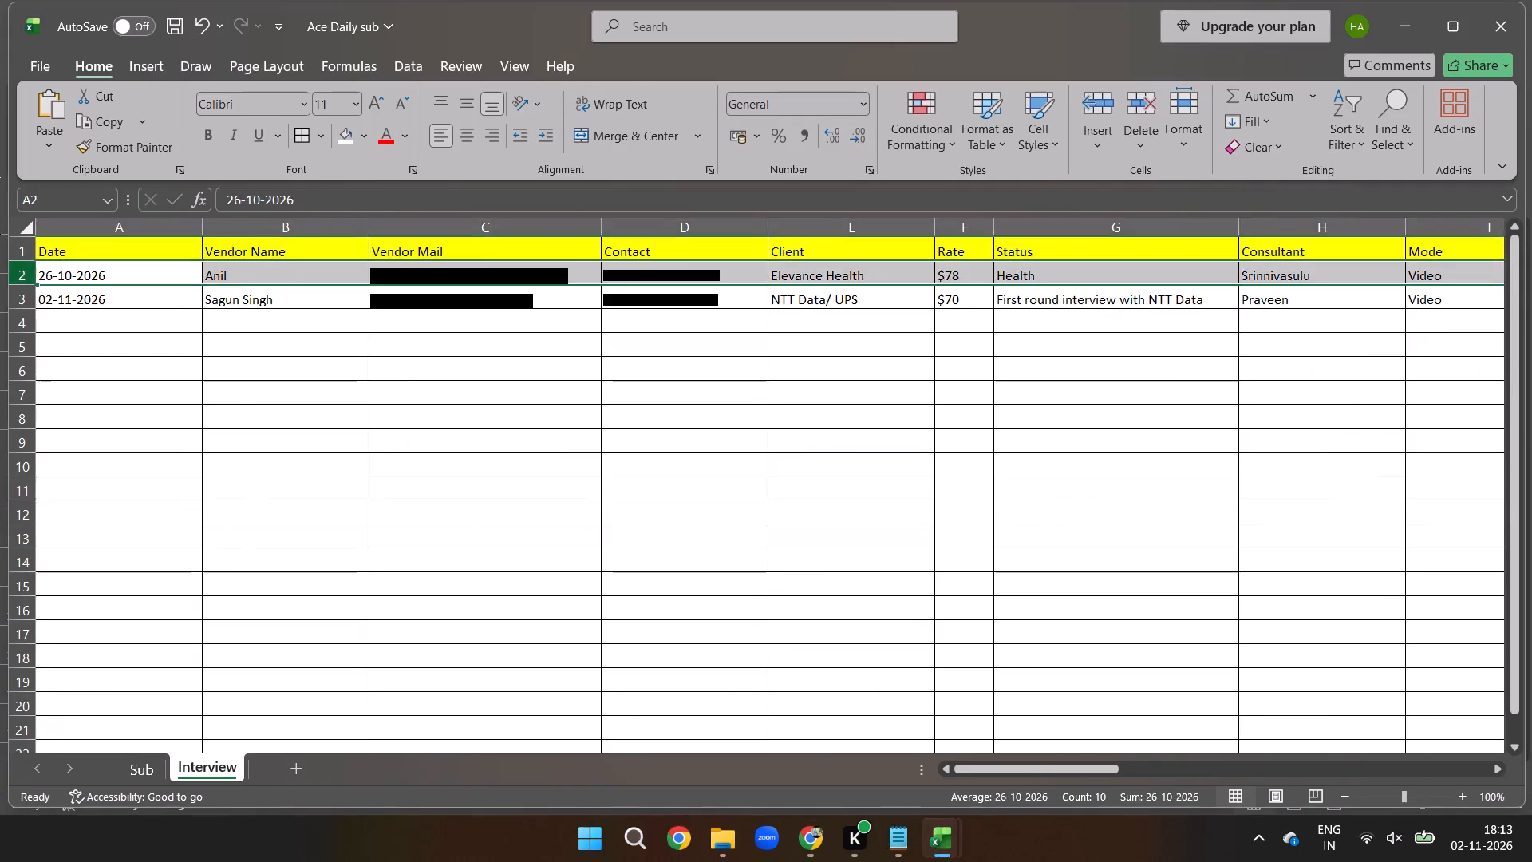
{"action": "right_click", "coordinate": [19, 275]}
{"action": "left_click", "coordinate": [77, 473]}
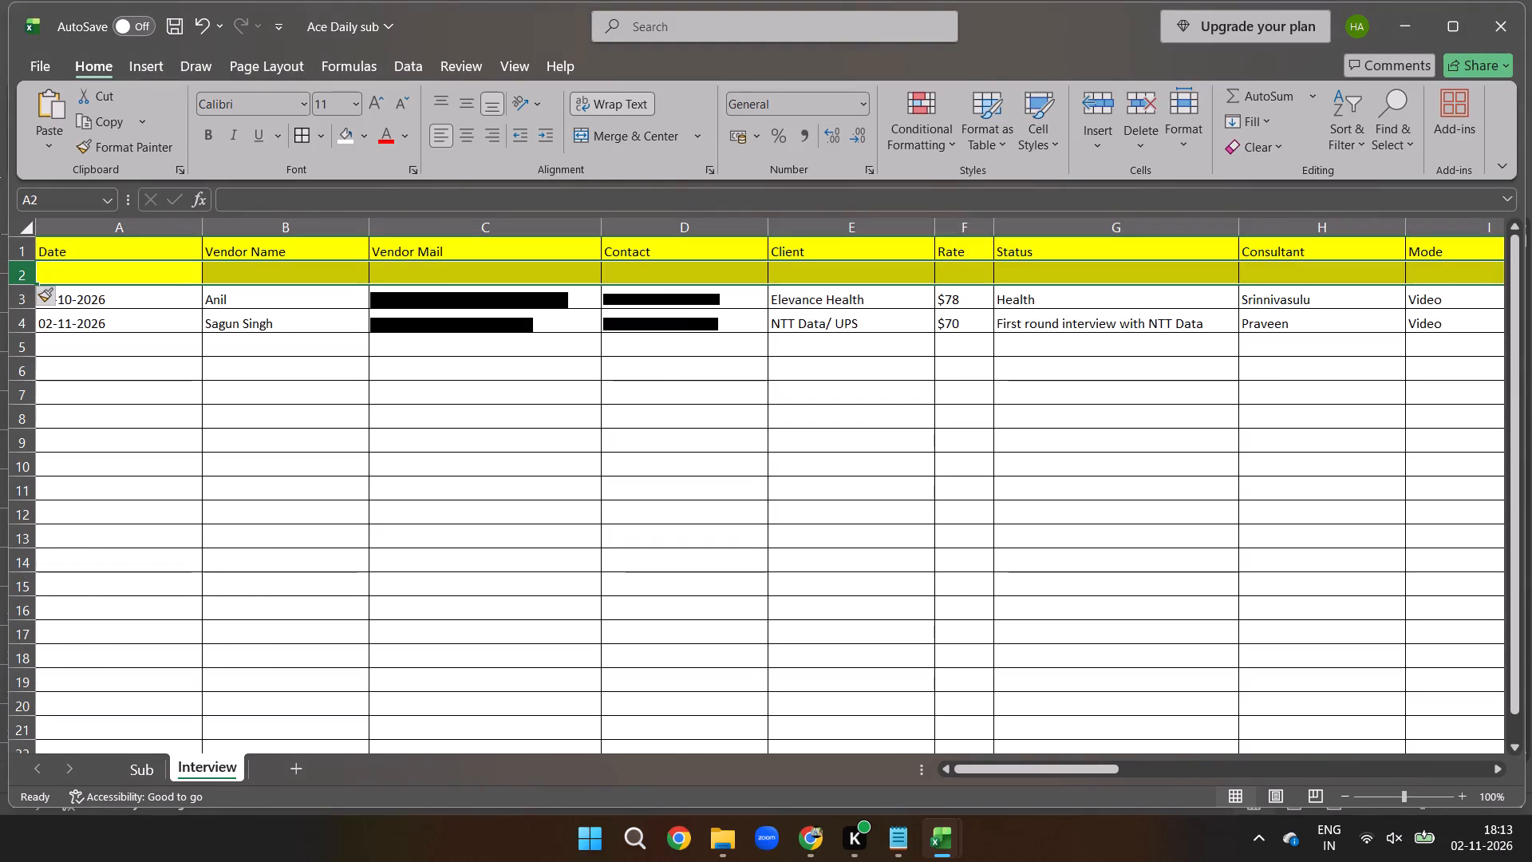
Enter 21-10-2026 under Date in the new row 2.
{"action": "double_click", "coordinate": [101, 270]}
{"action": "type", "text": "21-"}
{"action": "type", "text": "10-202+"}
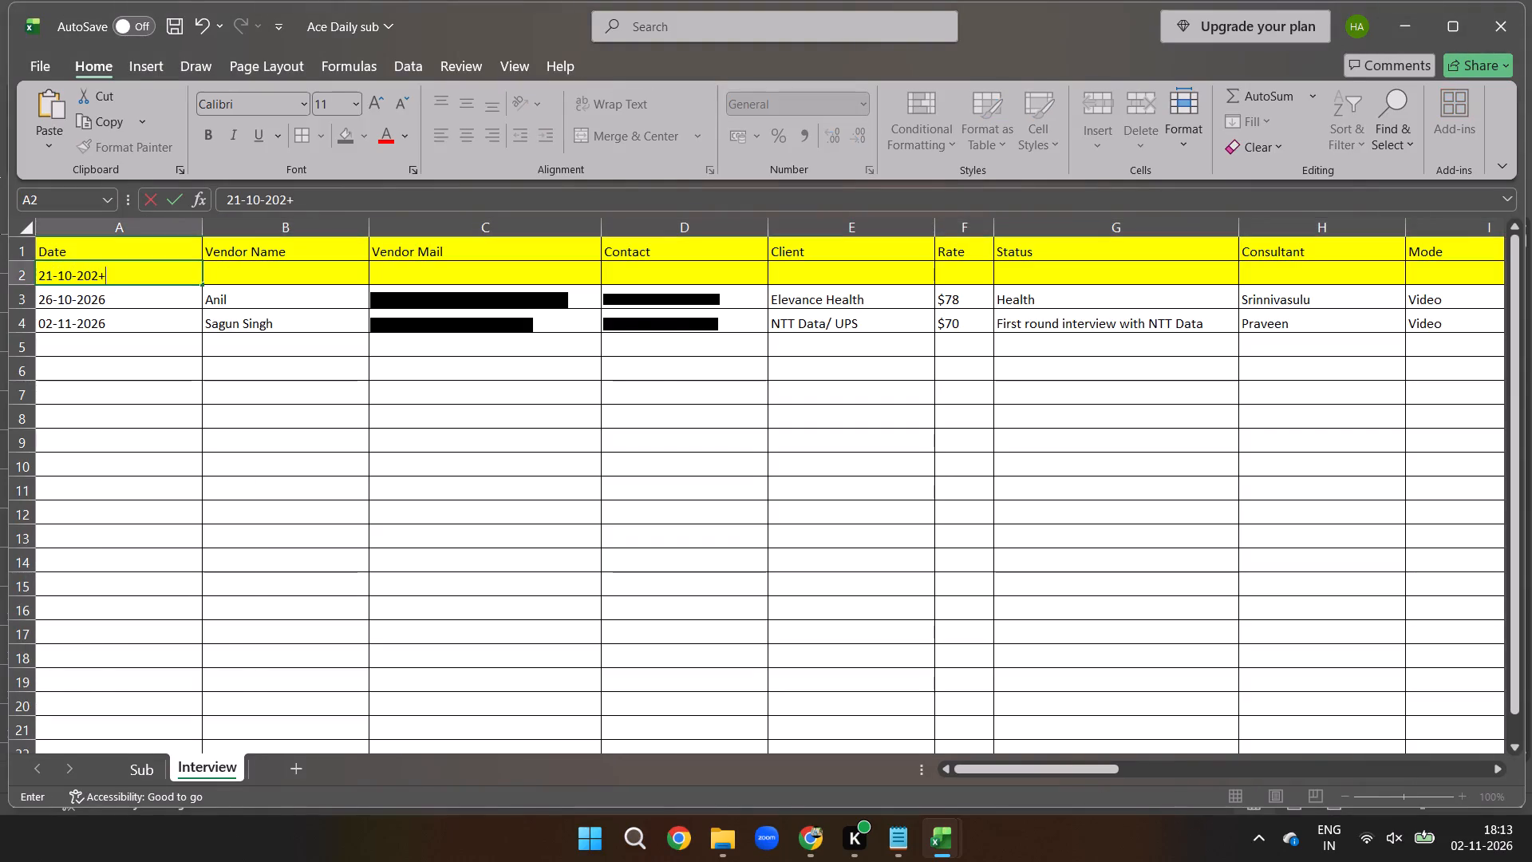
{"action": "key", "text": "BackSpace"}
{"action": "key", "text": "6"}
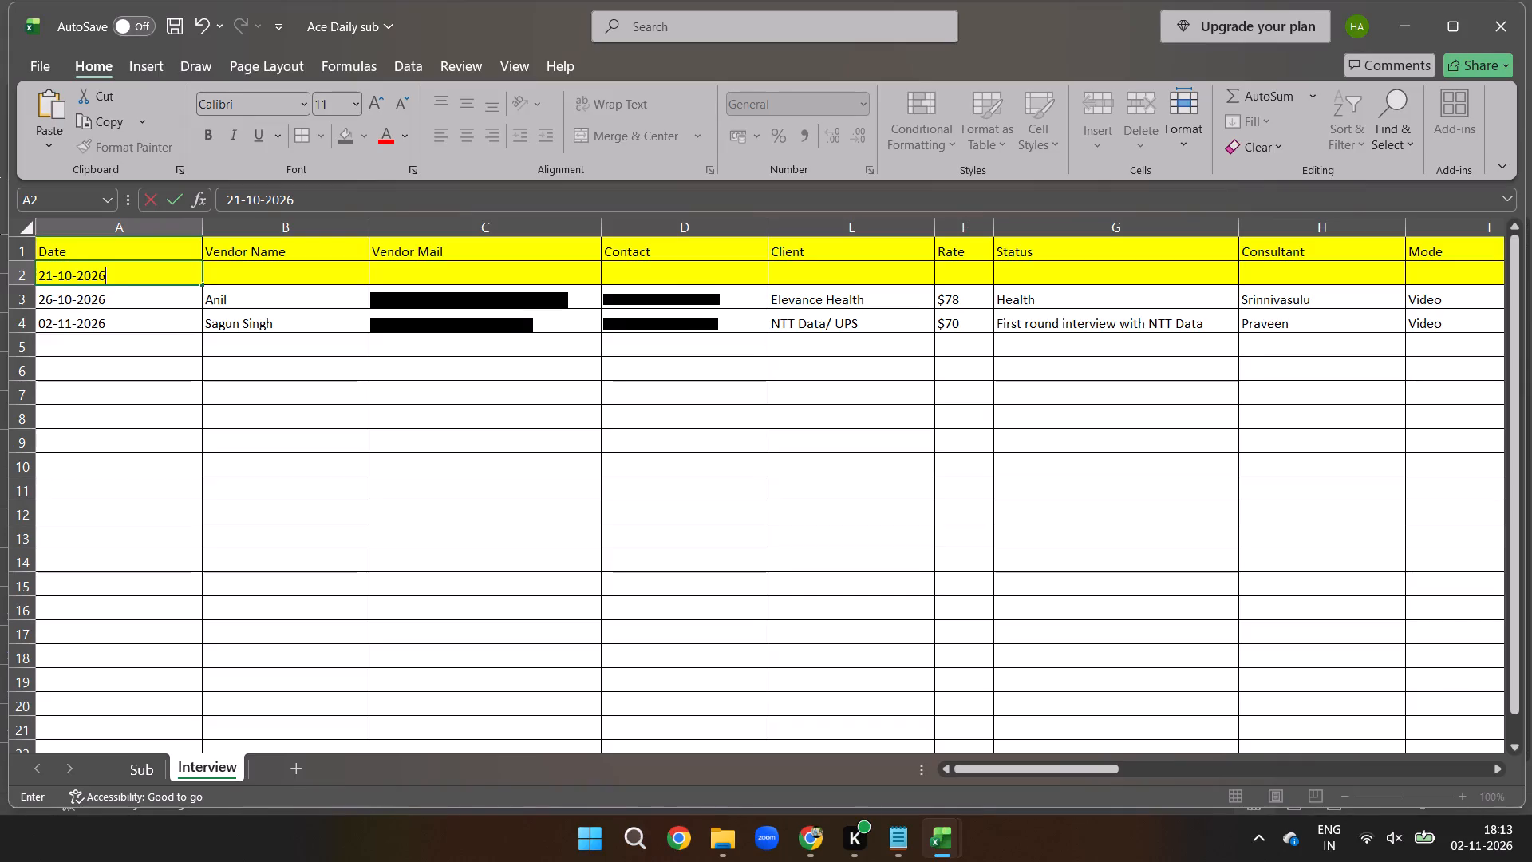
Paste the copied address under Vendor Mail in row 2 and copy its "Shivam" part into Vendor Name.
{"action": "double_click", "coordinate": [453, 268]}
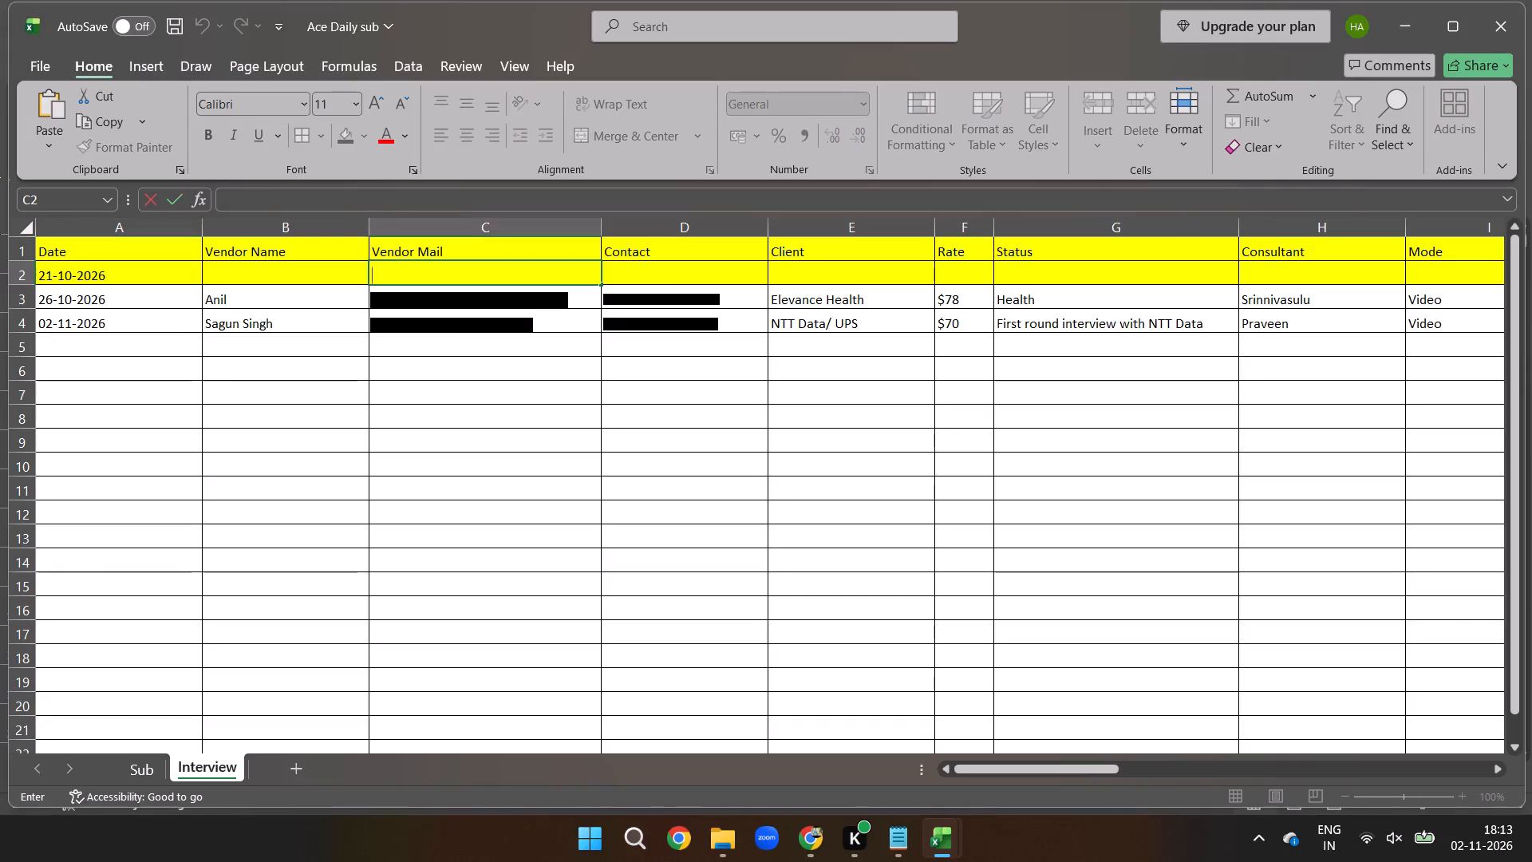
{"action": "key", "text": "ctrl+v"}
{"action": "left_click_drag", "start_coordinate": [415, 275], "coordinate": [359, 271]}
{"action": "key", "text": "ctrl+c"}
{"action": "double_click", "coordinate": [284, 271]}
{"action": "key", "text": "ctrl+v"}
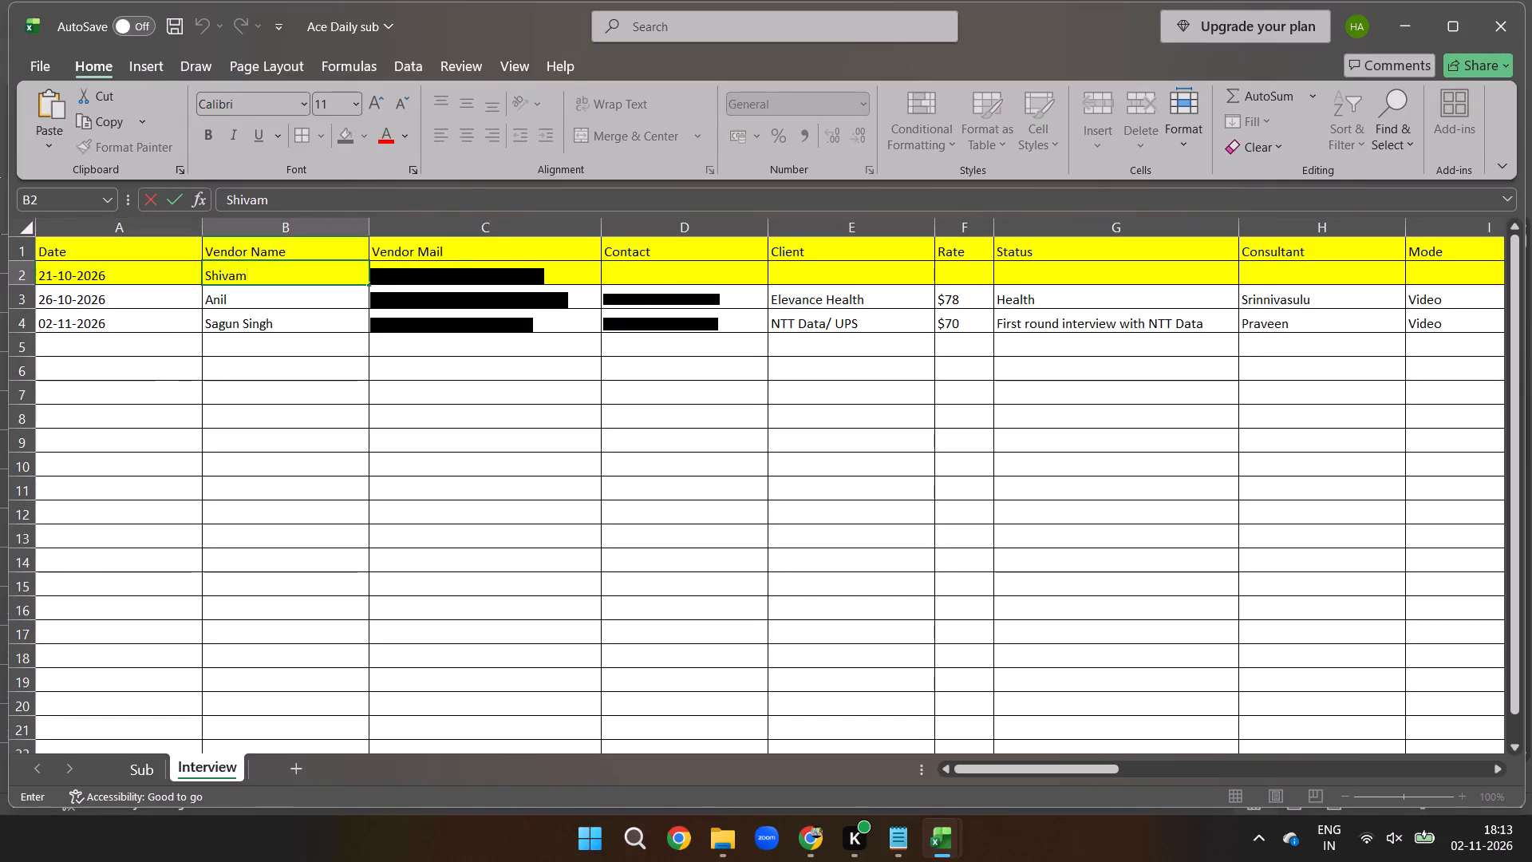
Remove the yellow fill from row 2 of the Interview sheet.
{"action": "left_click", "coordinate": [290, 362]}
{"action": "left_click", "coordinate": [18, 269]}
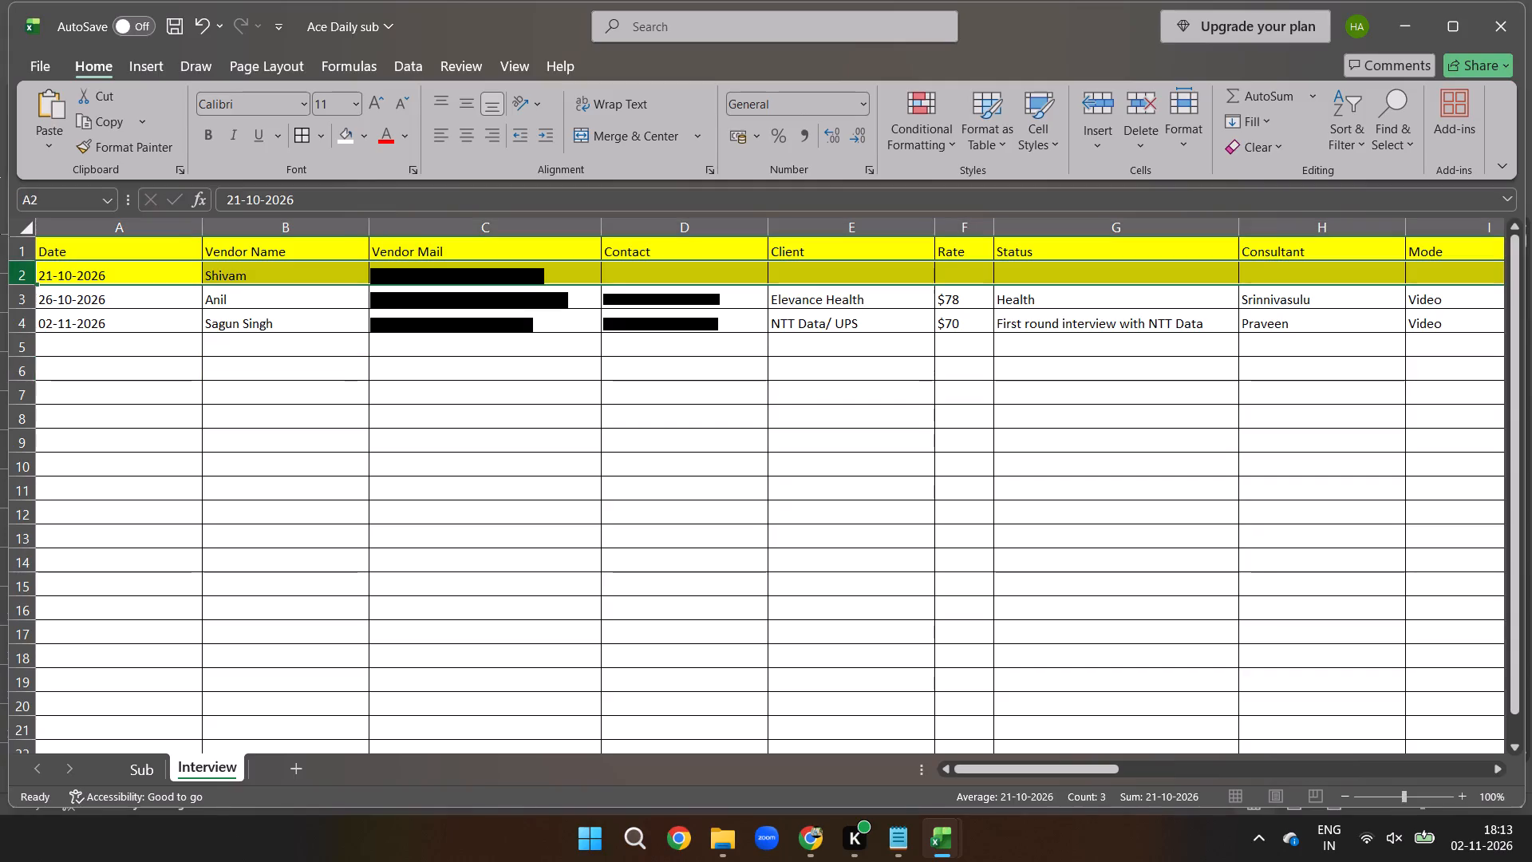
{"action": "left_click", "coordinate": [346, 134]}
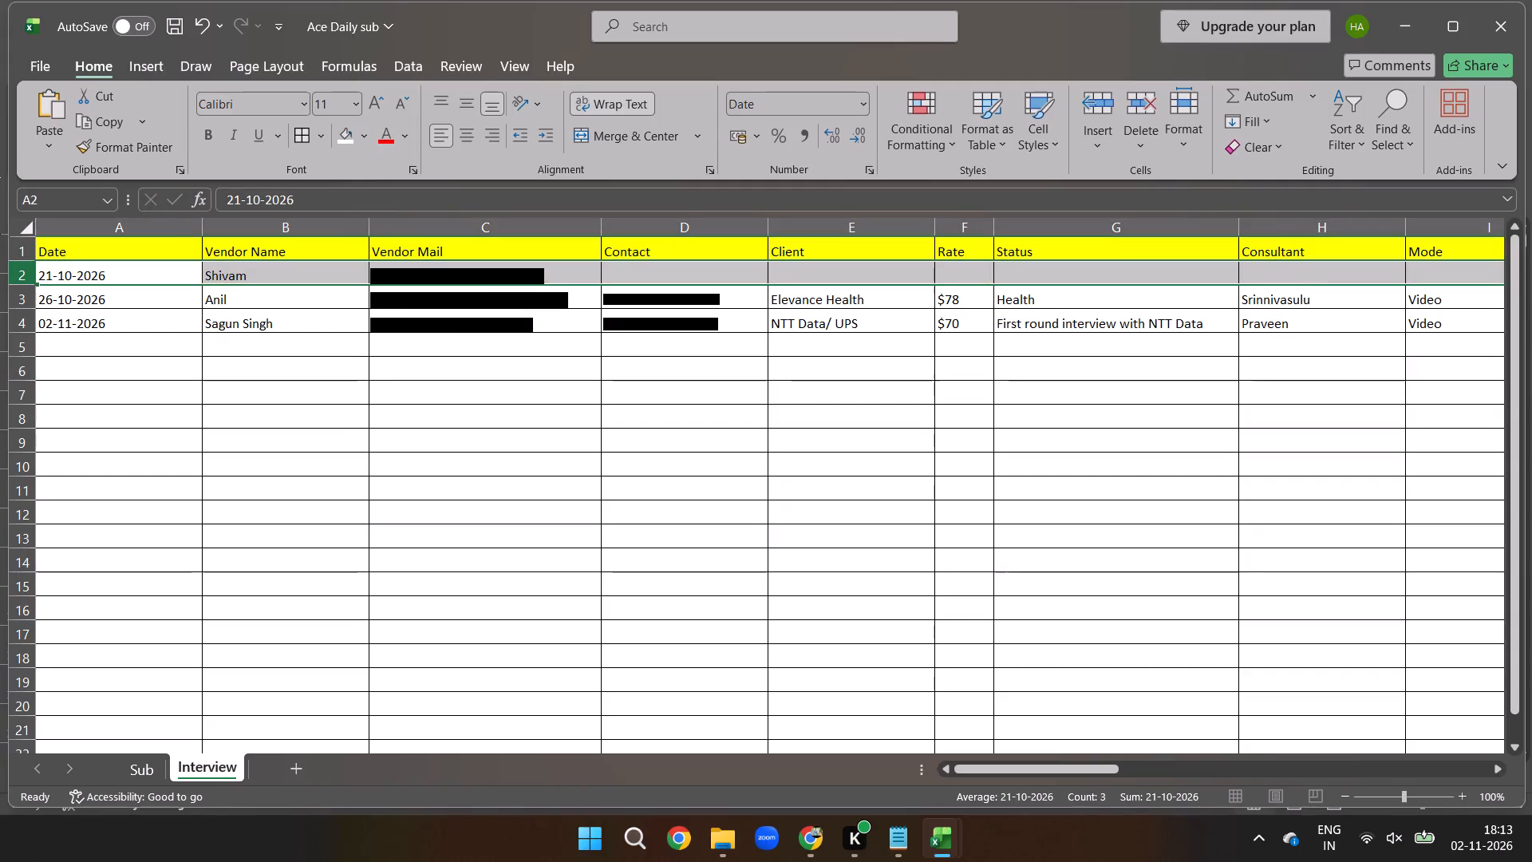
{"action": "left_click", "coordinate": [395, 413]}
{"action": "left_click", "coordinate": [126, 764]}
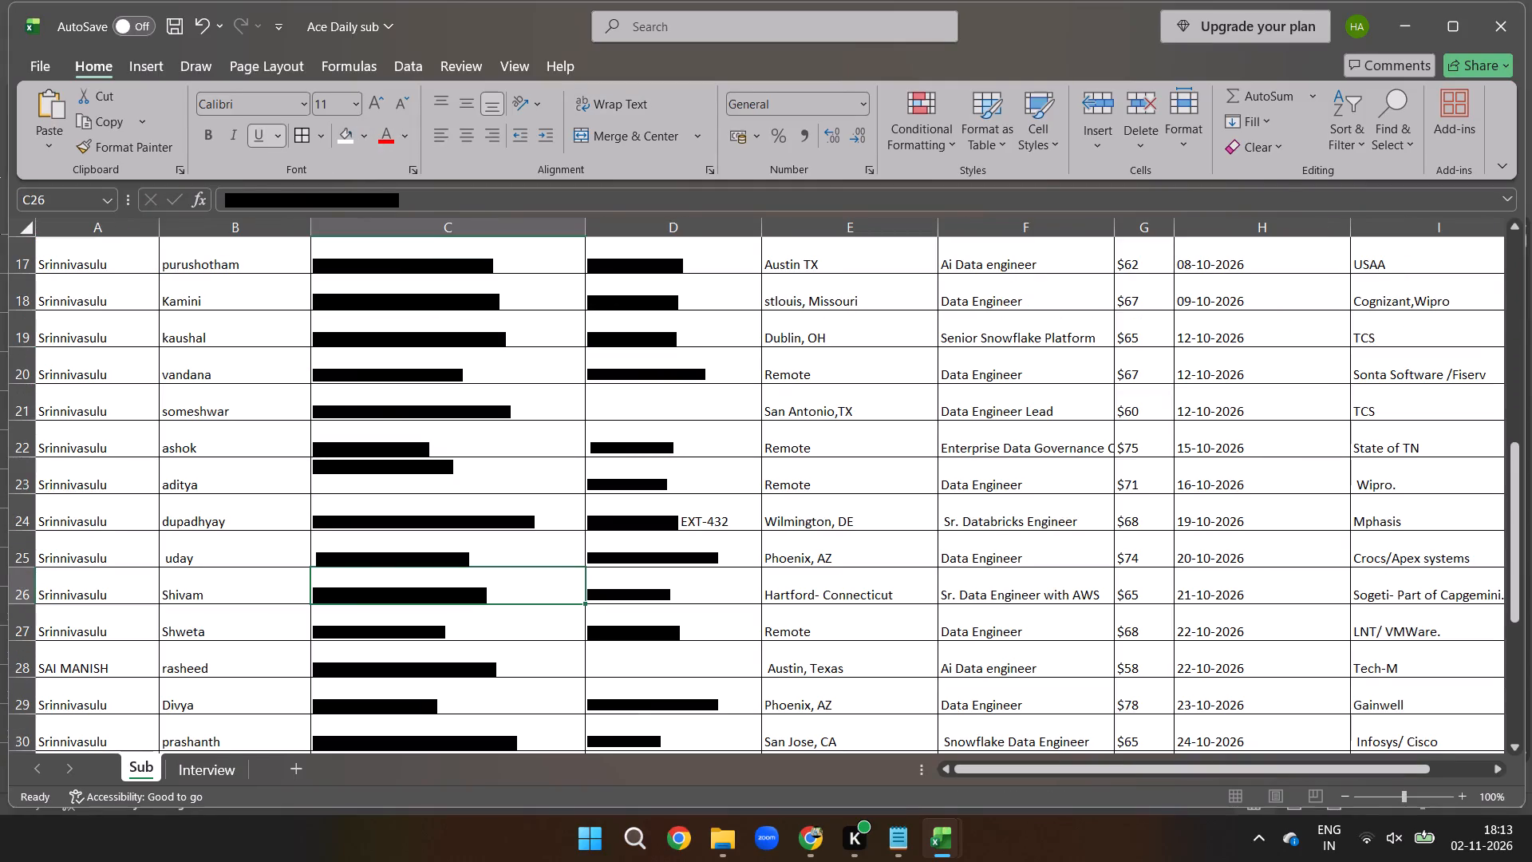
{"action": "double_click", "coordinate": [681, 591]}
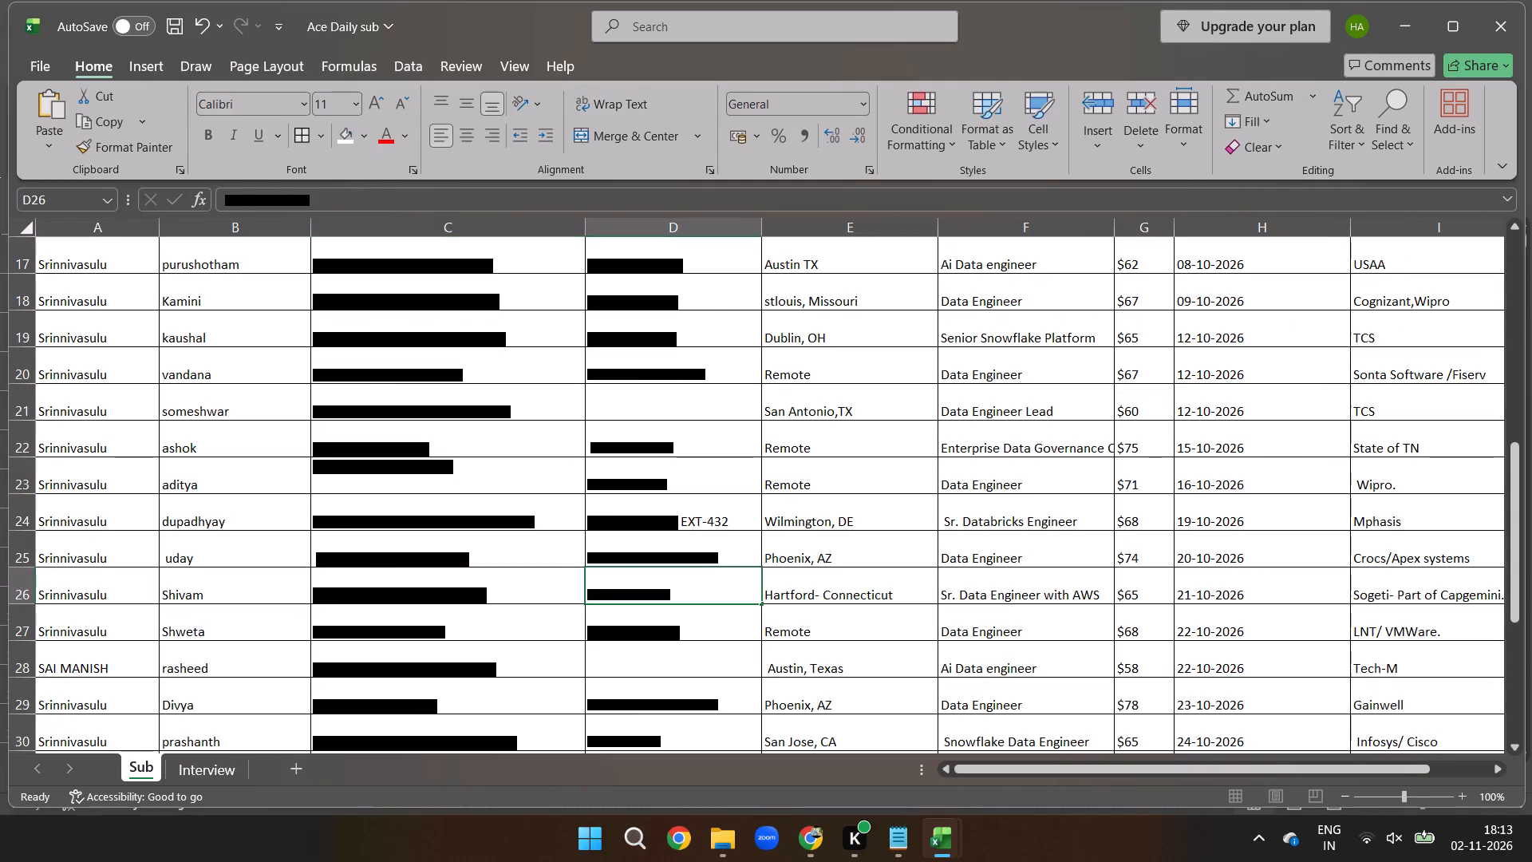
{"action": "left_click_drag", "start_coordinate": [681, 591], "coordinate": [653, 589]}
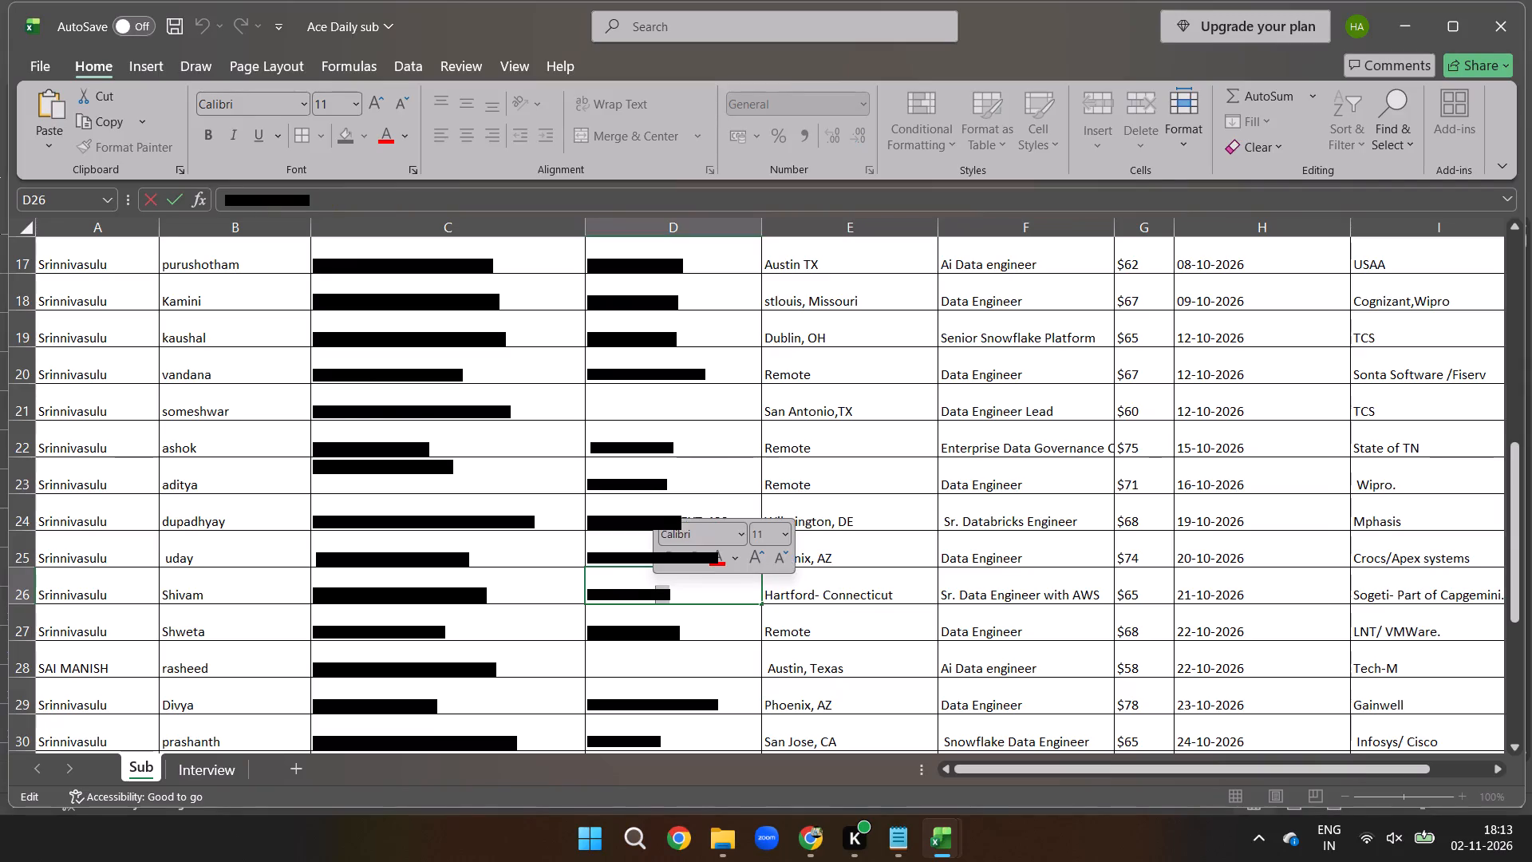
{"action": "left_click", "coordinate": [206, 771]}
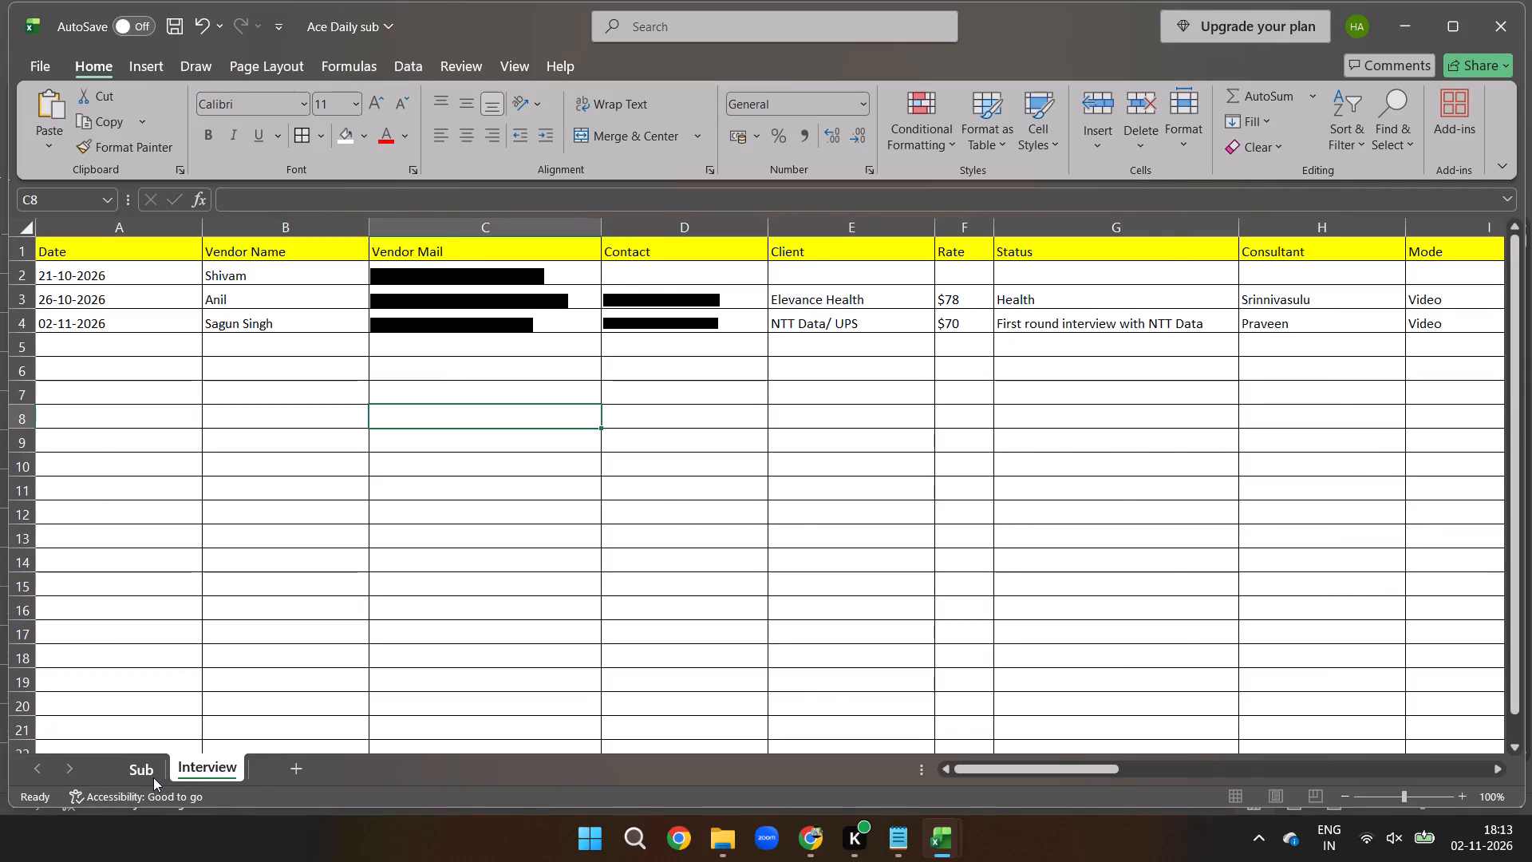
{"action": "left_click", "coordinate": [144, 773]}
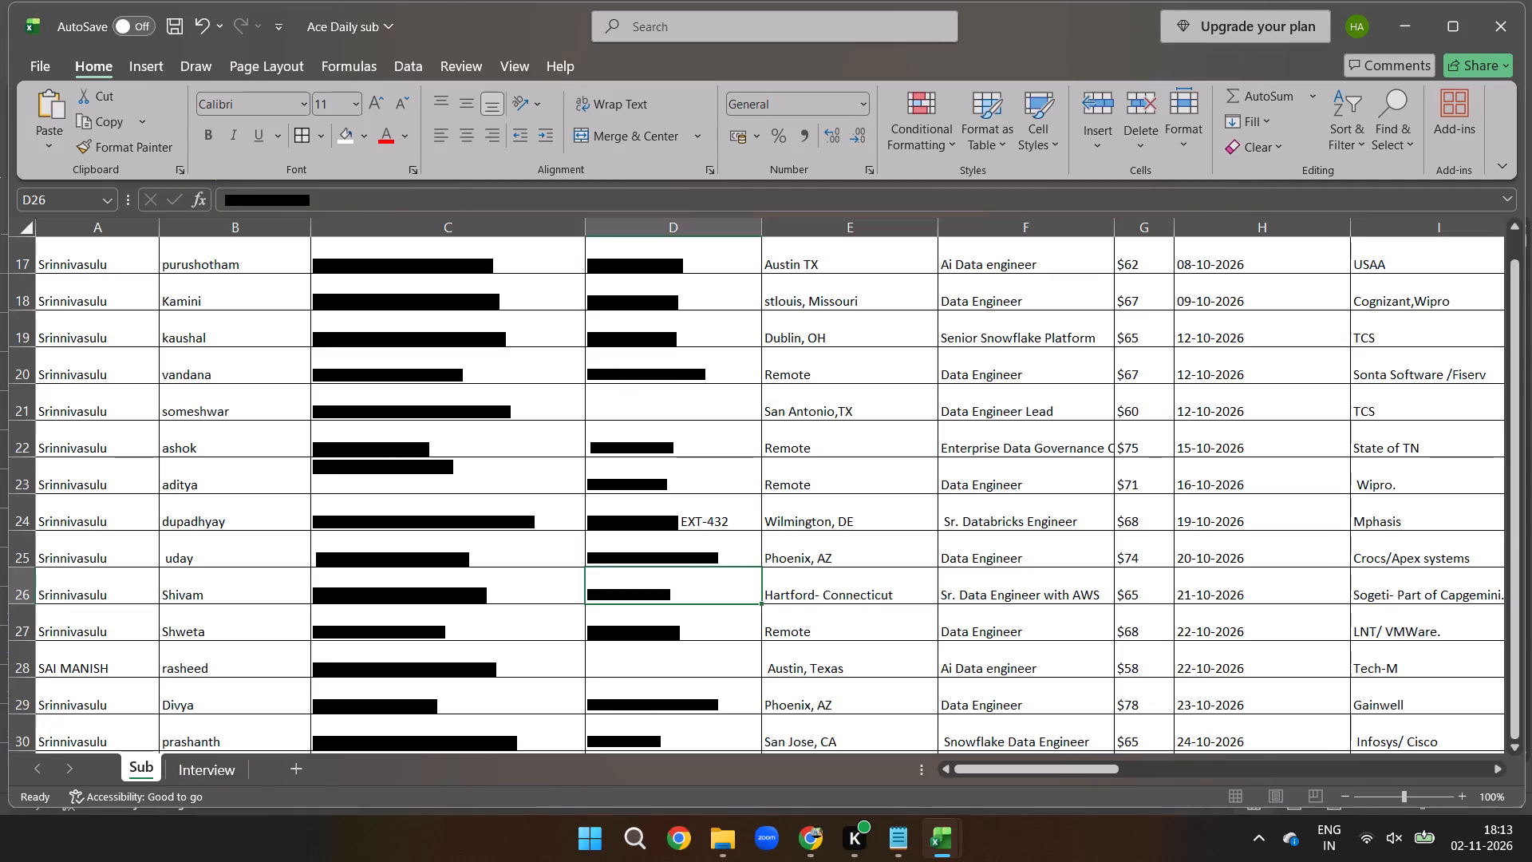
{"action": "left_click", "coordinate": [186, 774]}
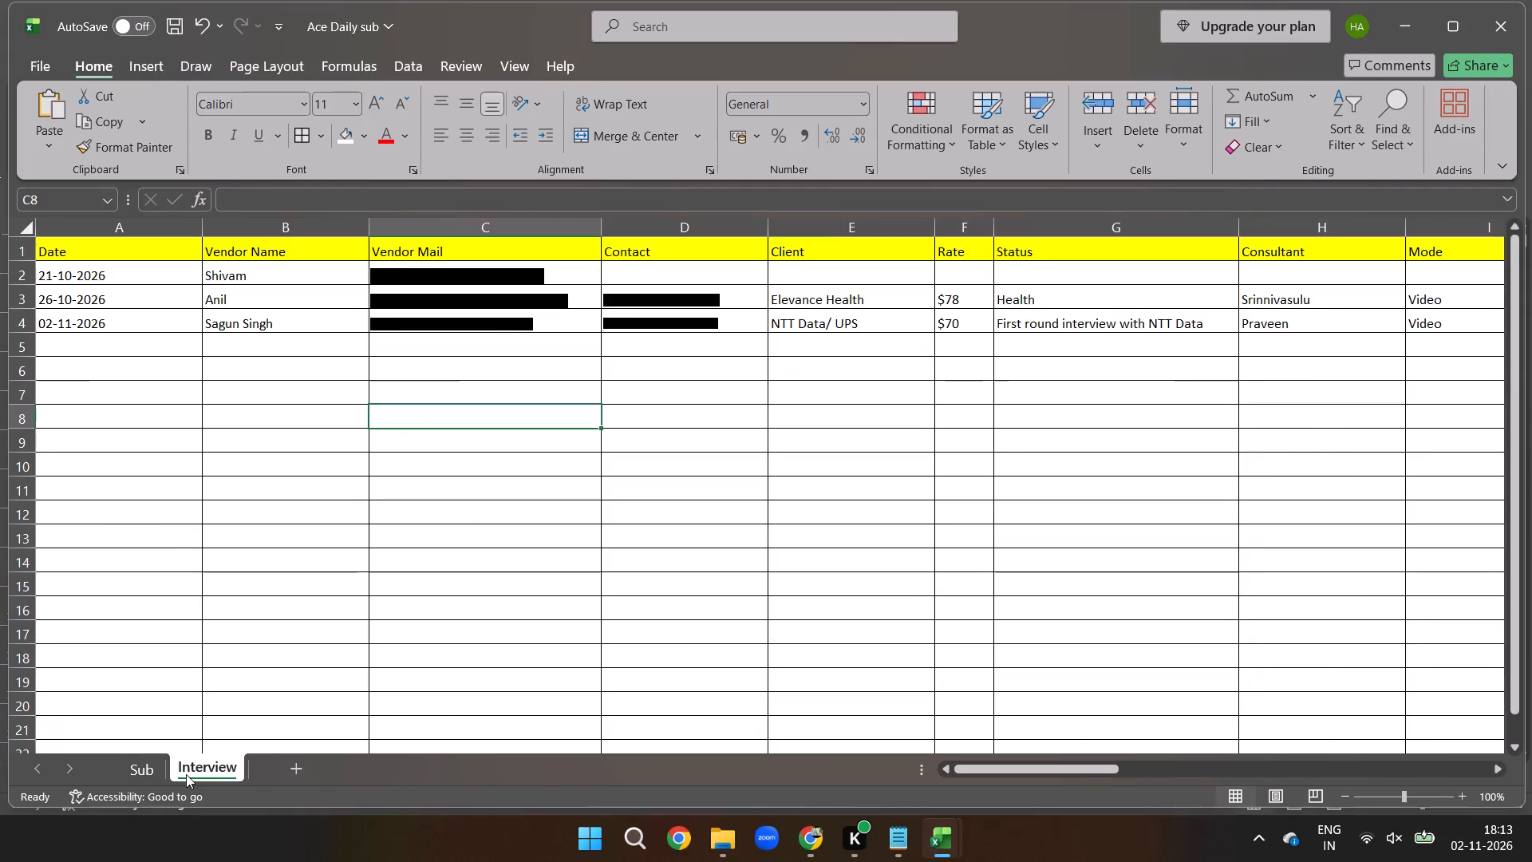
Clear the contents of row 2, the 21-10-2026 record, on the Interview sheet.
{"action": "left_click", "coordinate": [22, 277]}
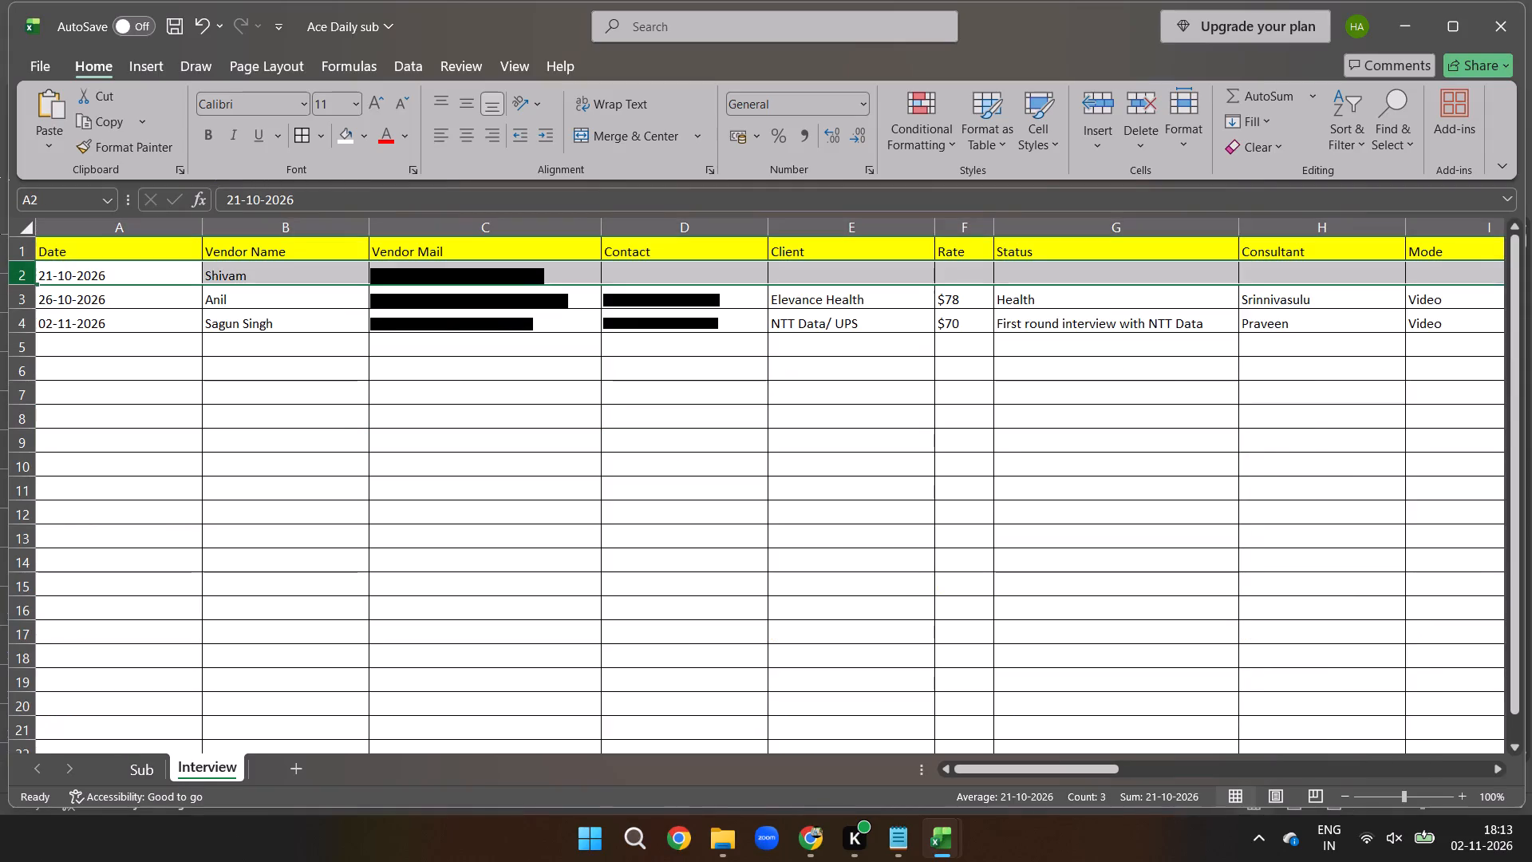
{"action": "key", "text": "Delete"}
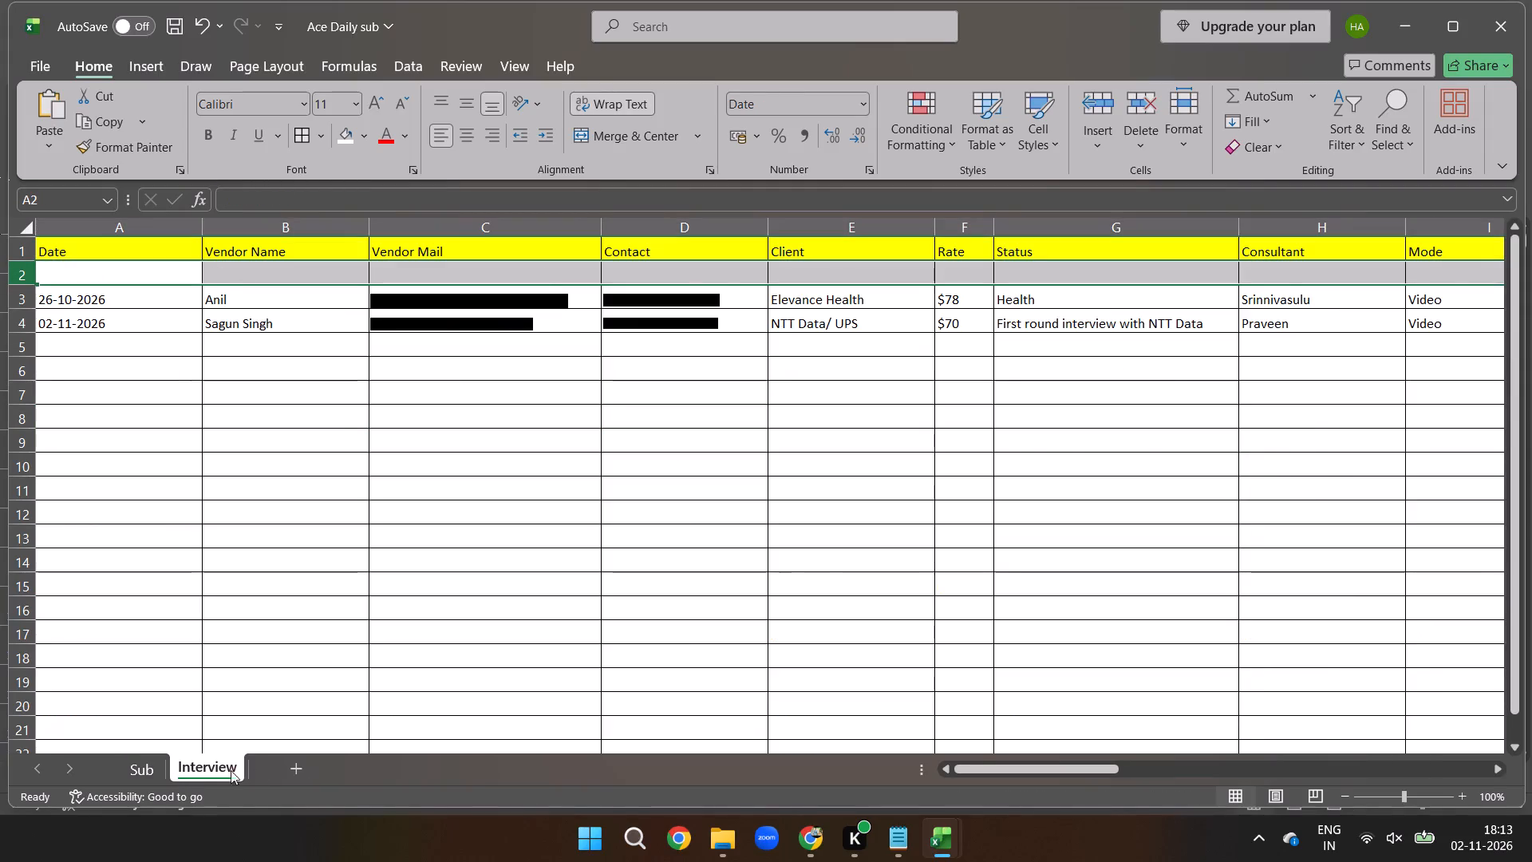
Look through the earlier submission records on the Sub sheet to find another record for the Interview sheet.
{"action": "left_click", "coordinate": [148, 774]}
{"action": "scroll", "coordinate": [387, 518], "scroll_direction": "up", "scroll_amount": 2}
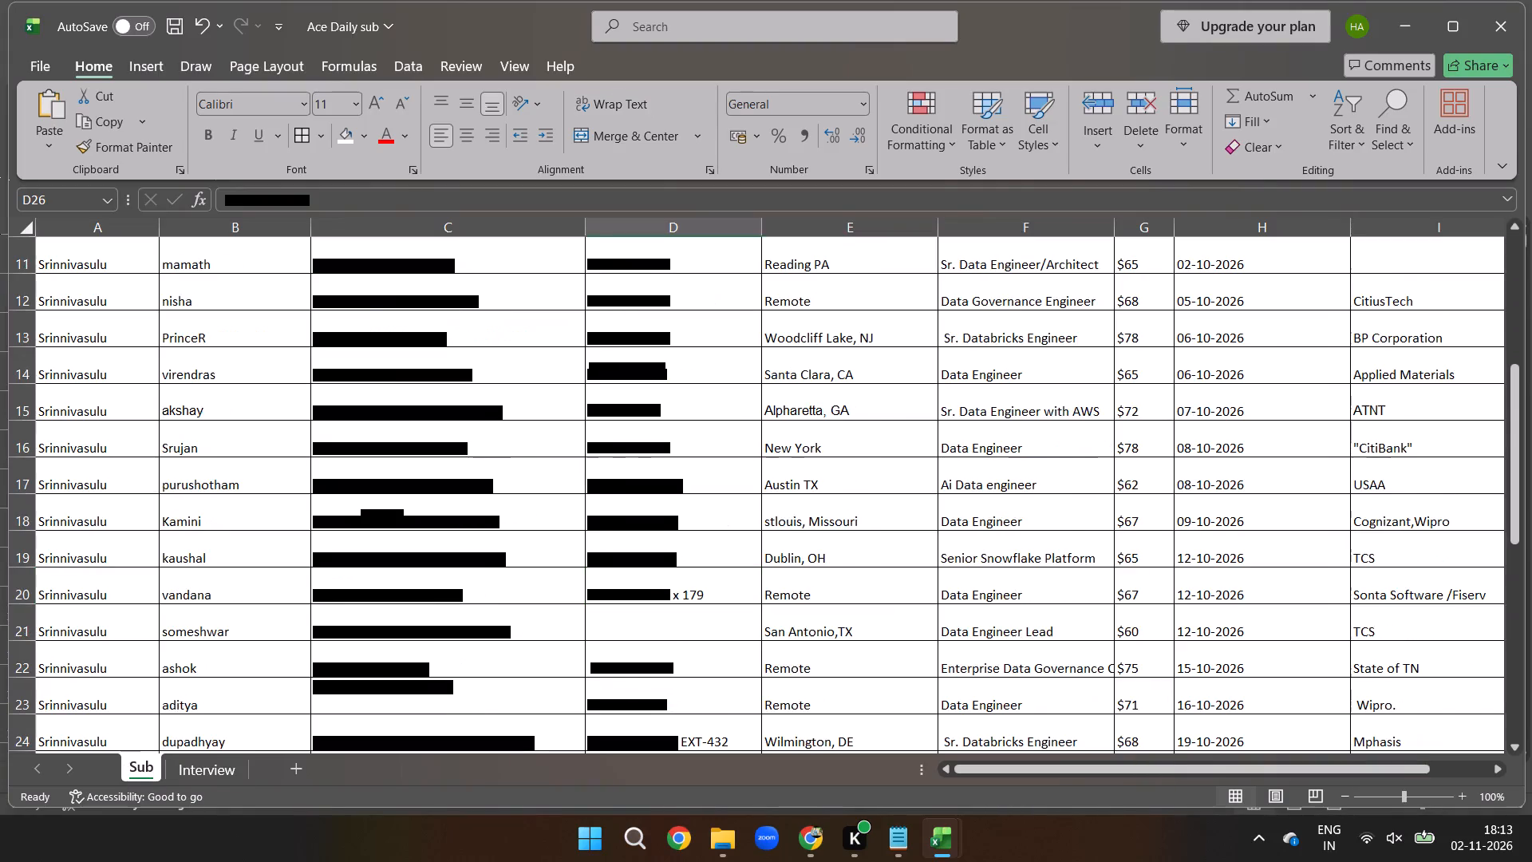
{"action": "scroll", "coordinate": [387, 518], "scroll_direction": "up", "scroll_amount": 1}
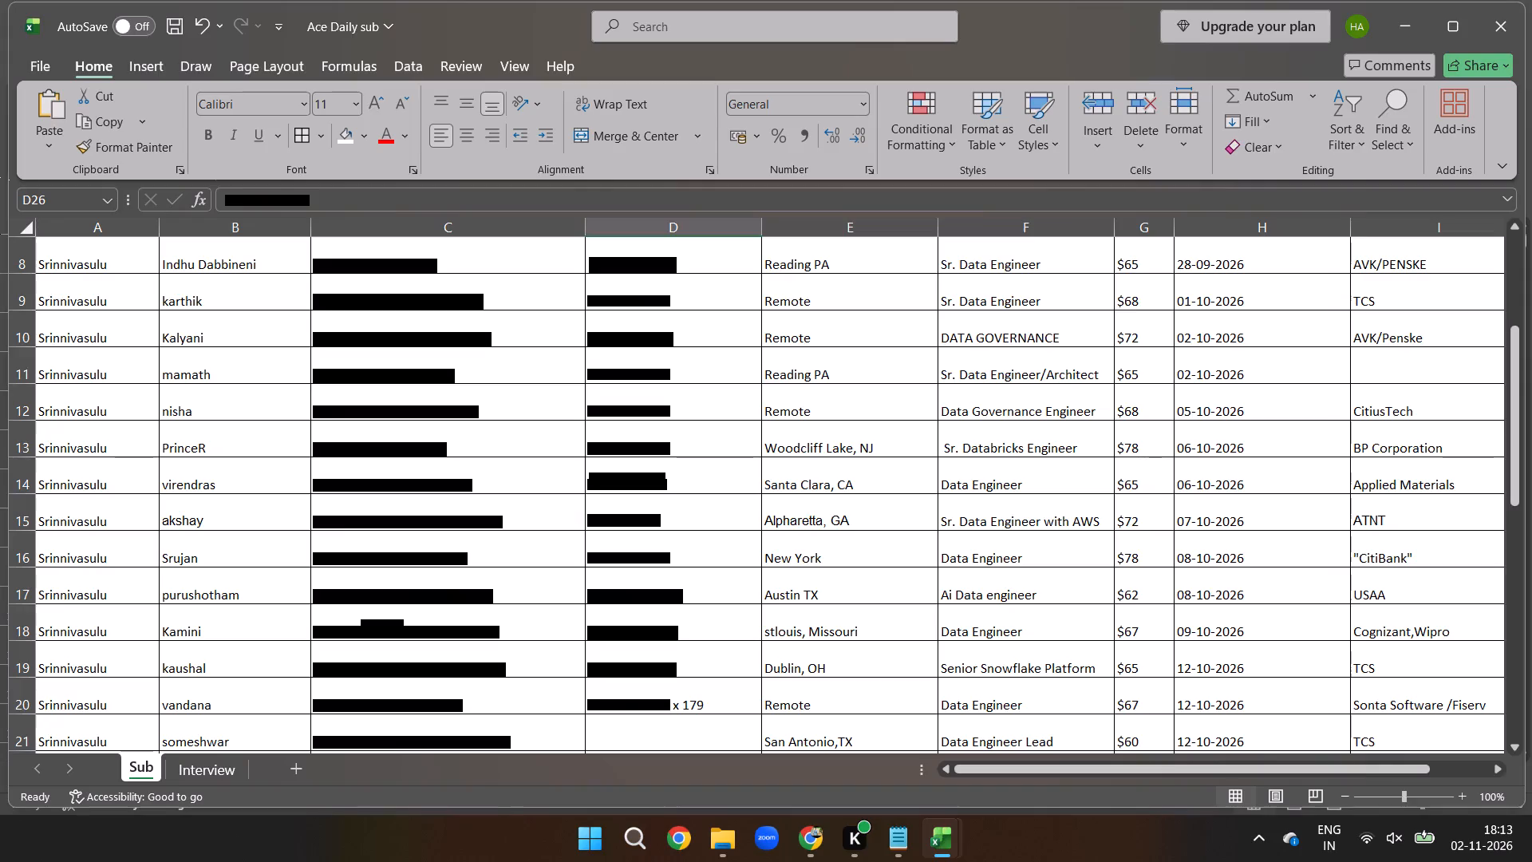
{"action": "double_click", "coordinate": [526, 413]}
{"action": "left_click_drag", "start_coordinate": [526, 413], "coordinate": [387, 393]}
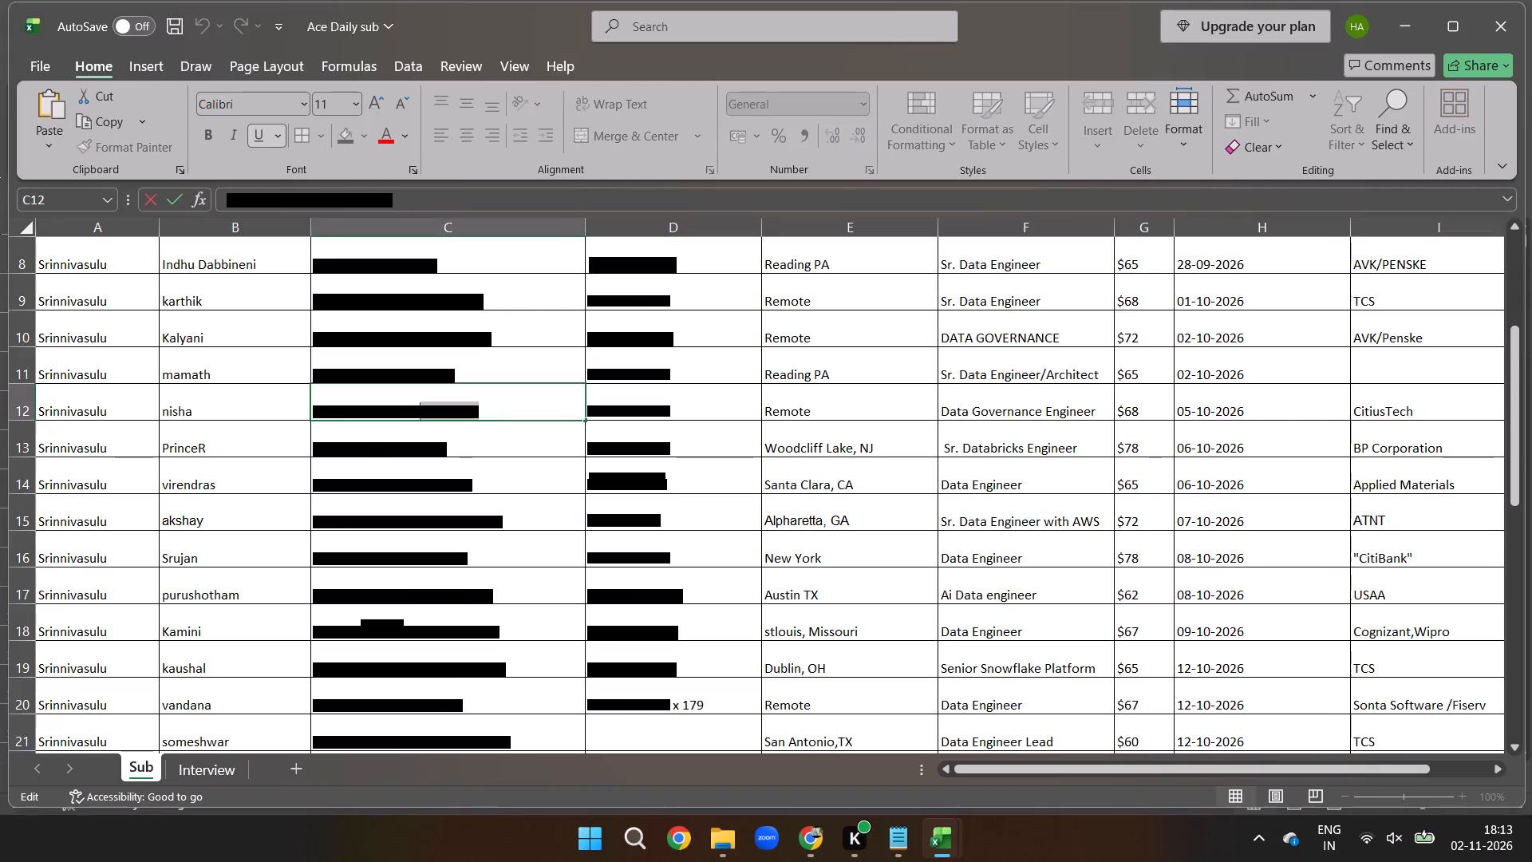
{"action": "left_click_drag", "start_coordinate": [387, 393], "coordinate": [219, 371]}
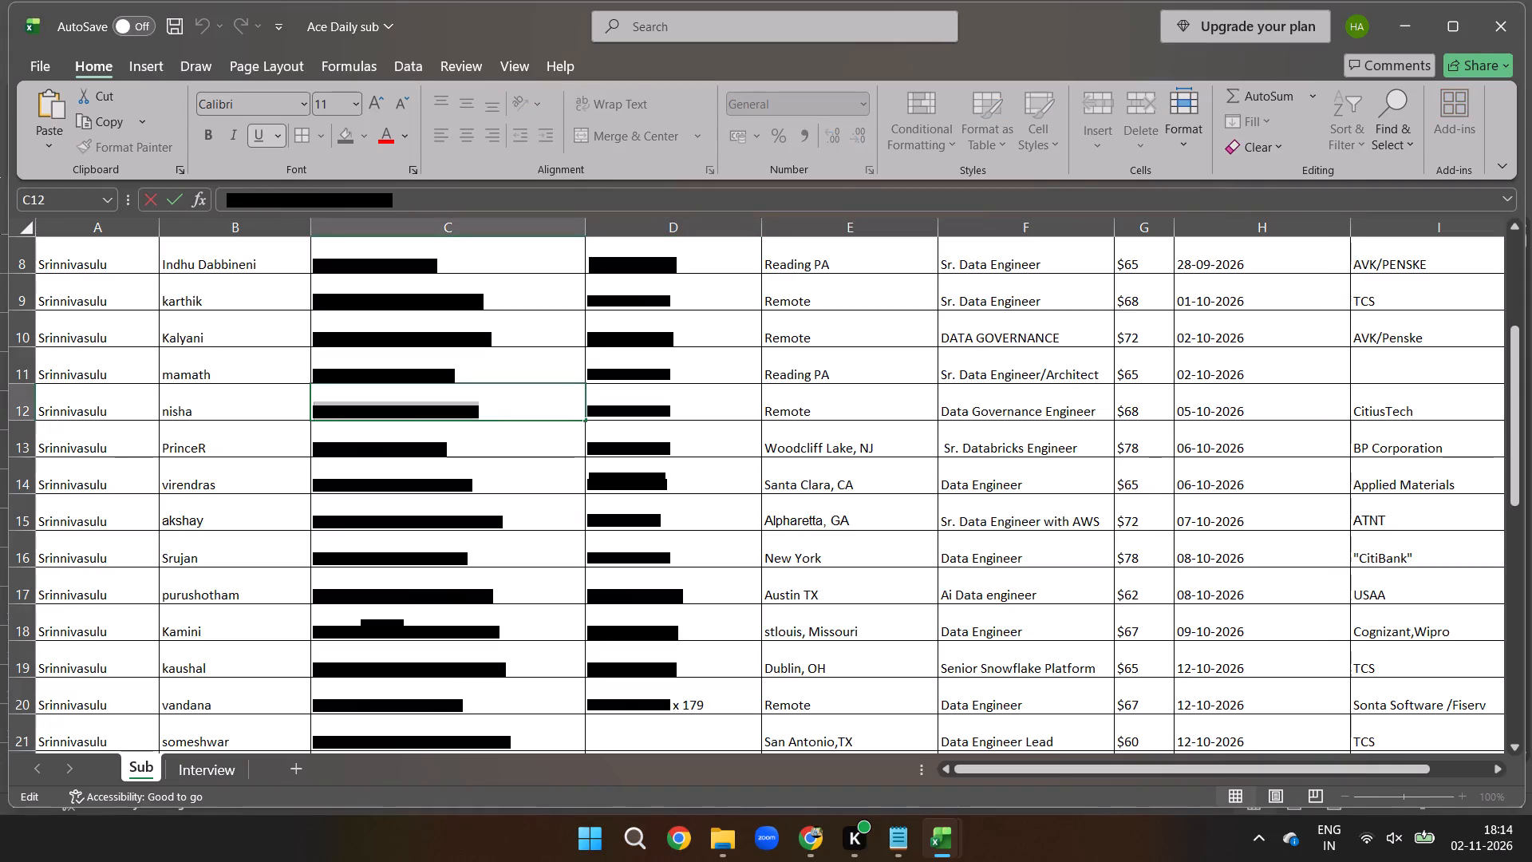
{"action": "scroll", "coordinate": [427, 465], "scroll_direction": "up", "scroll_amount": 1}
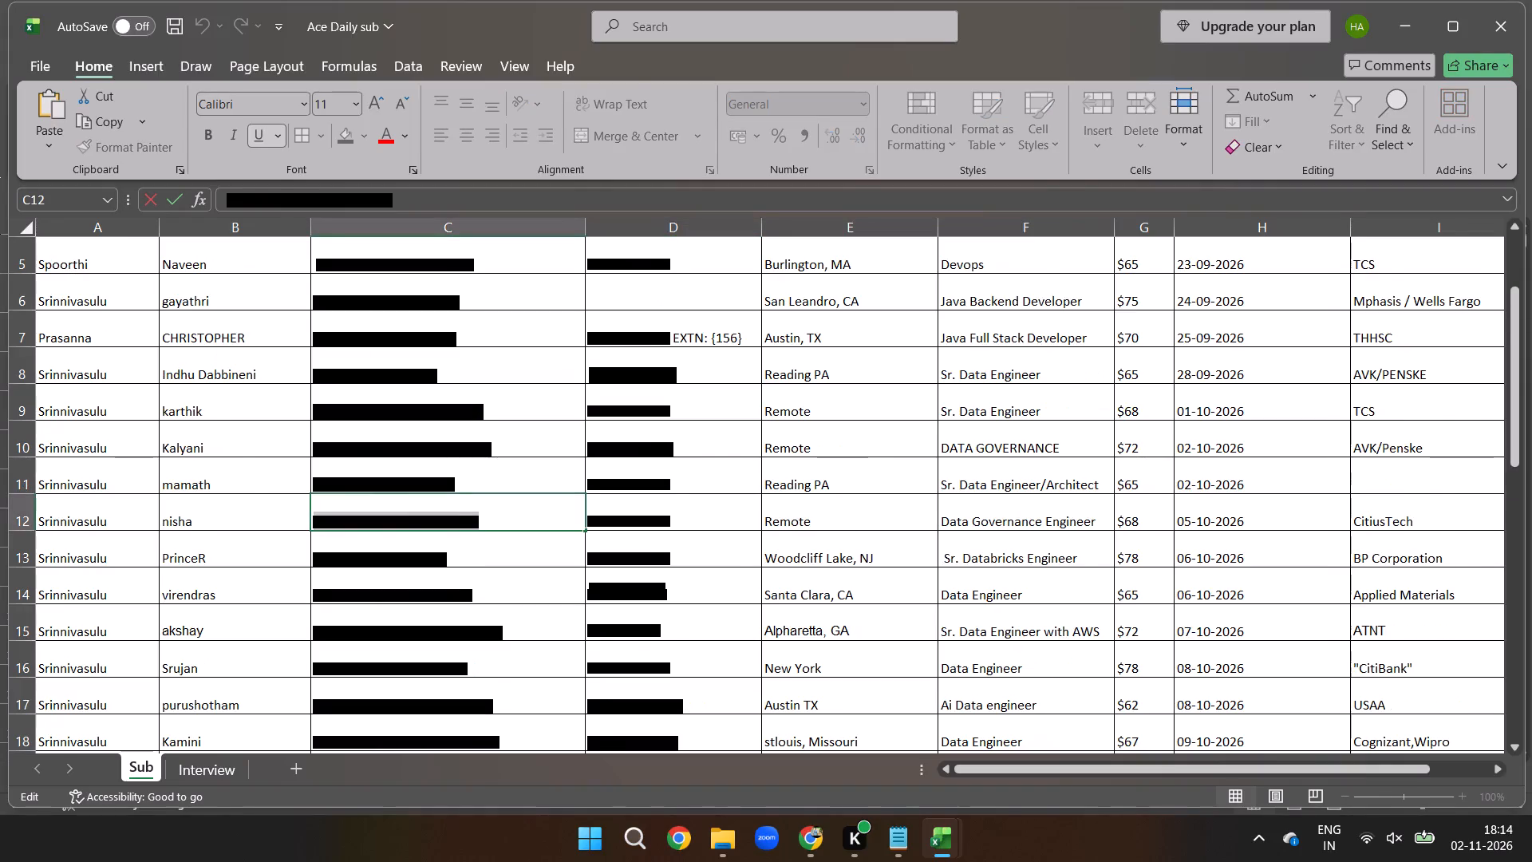
{"action": "scroll", "coordinate": [427, 465], "scroll_direction": "up", "scroll_amount": 3}
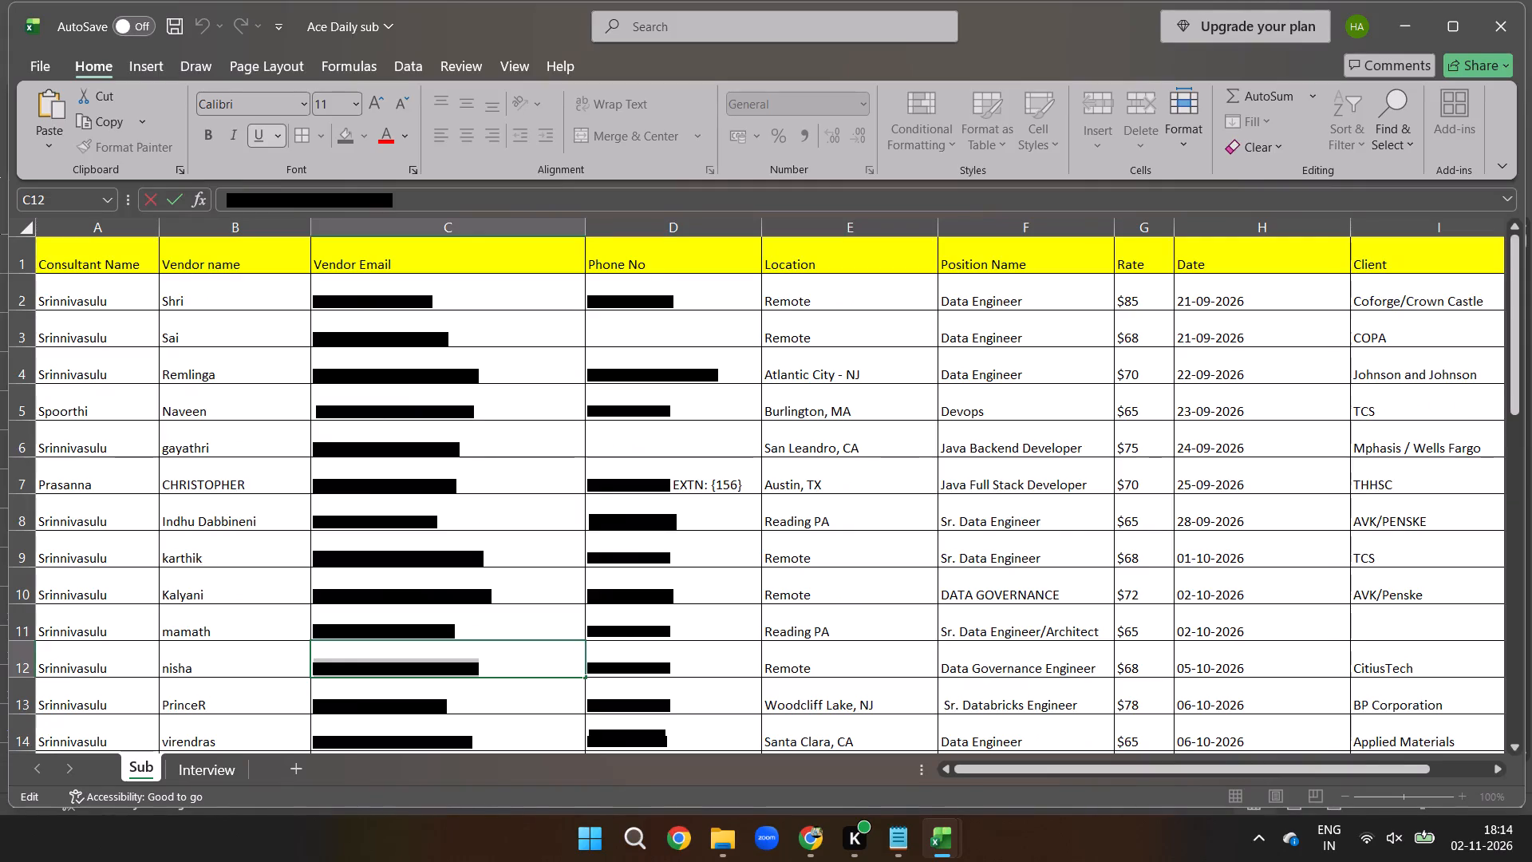
{"action": "scroll", "coordinate": [397, 465], "scroll_direction": "down", "scroll_amount": 1}
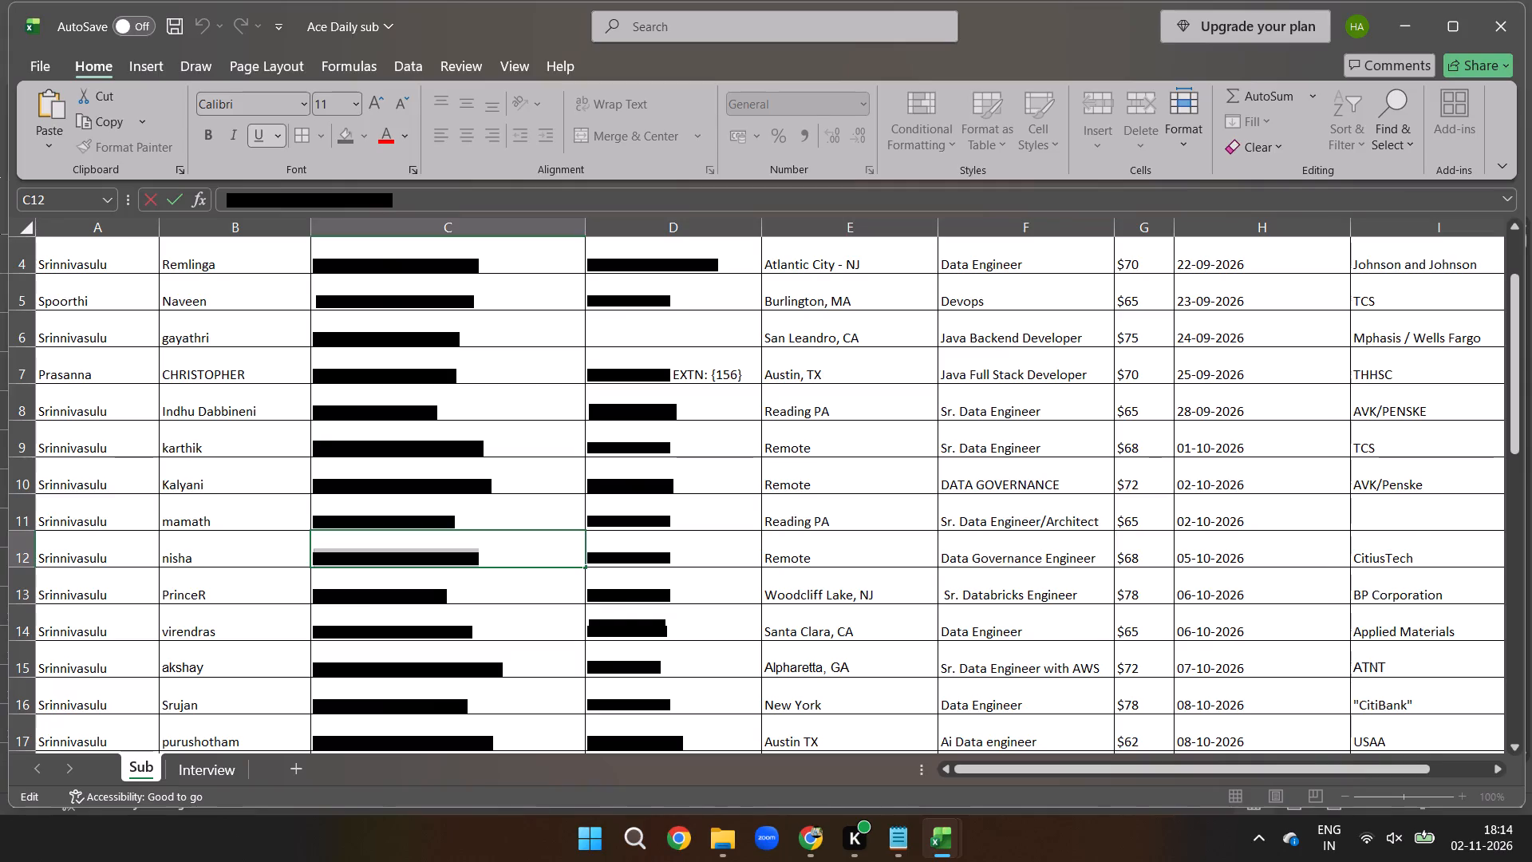
Copy the vendor e-mail address from row 20, the vandana record, of the Sub sheet into Vendor Mail in row 2 of Interview.
{"action": "scroll", "coordinate": [466, 483], "scroll_direction": "down", "scroll_amount": 2}
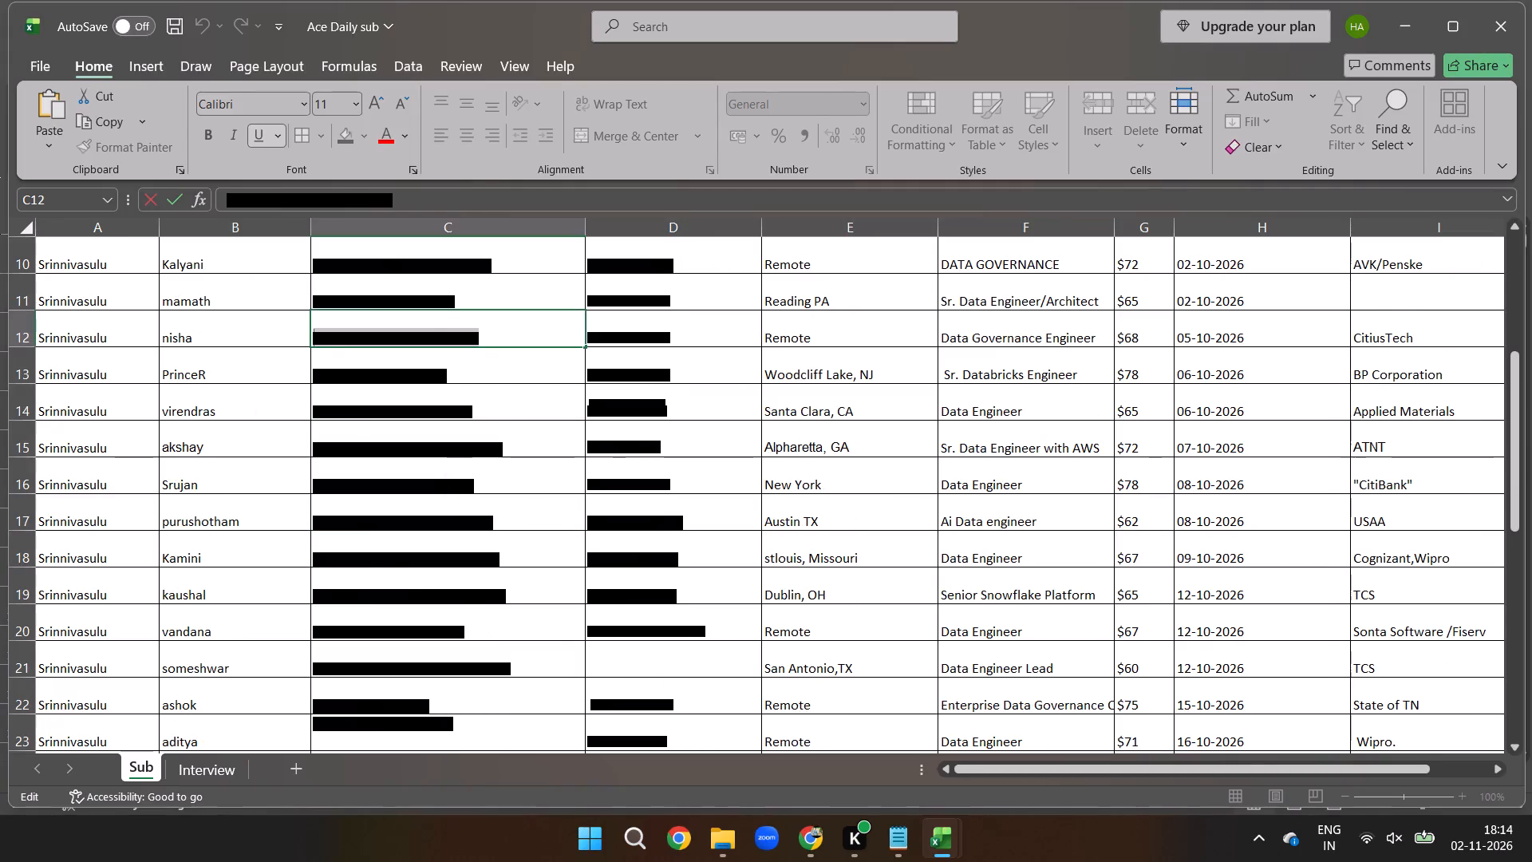
{"action": "scroll", "coordinate": [523, 534], "scroll_direction": "down", "scroll_amount": 1}
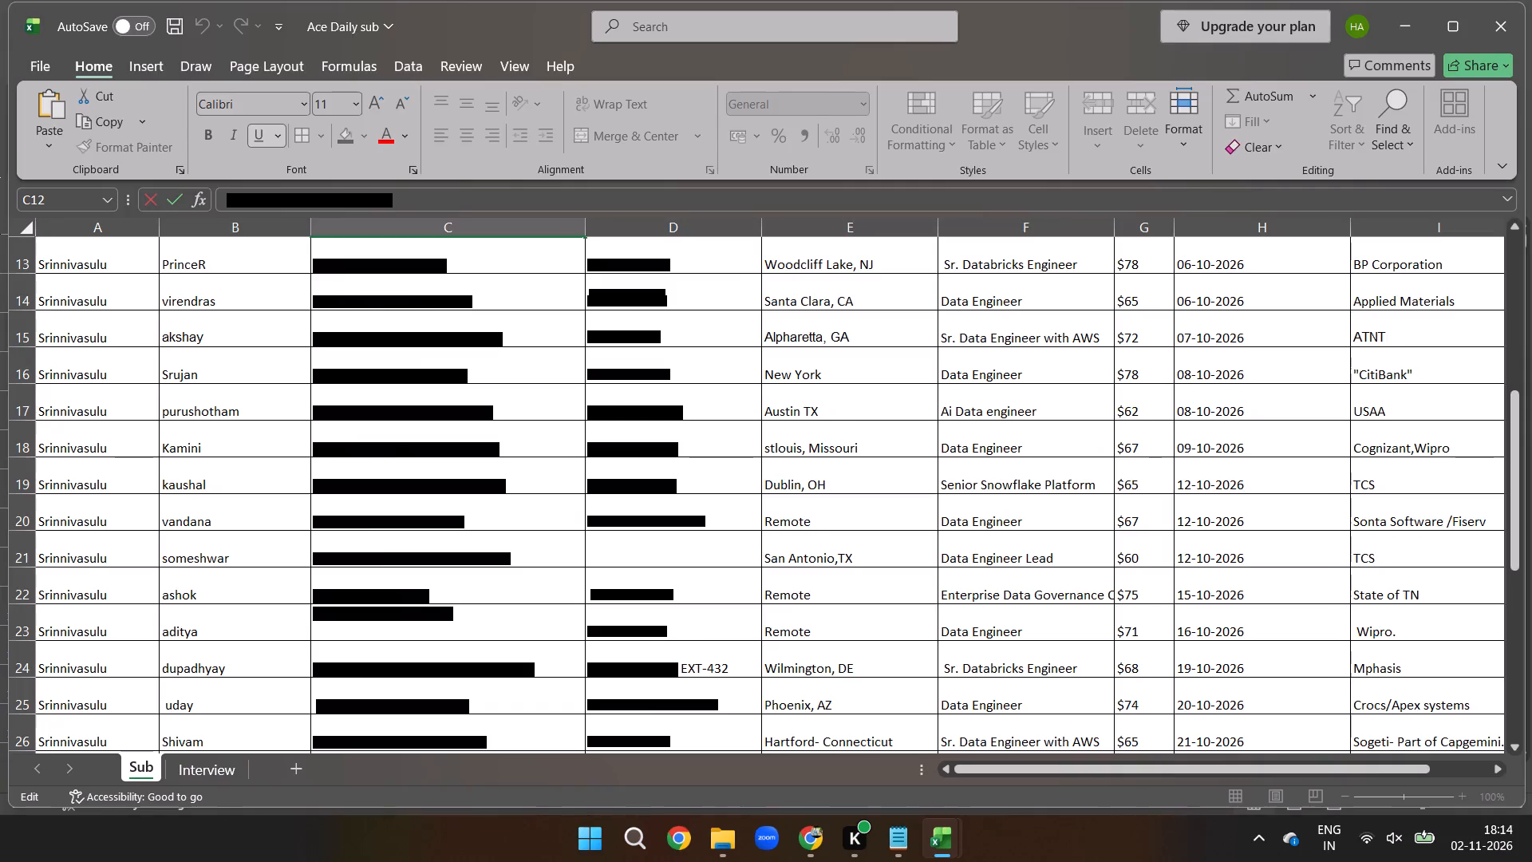
{"action": "double_click", "coordinate": [519, 524]}
{"action": "left_click_drag", "start_coordinate": [519, 524], "coordinate": [297, 511]}
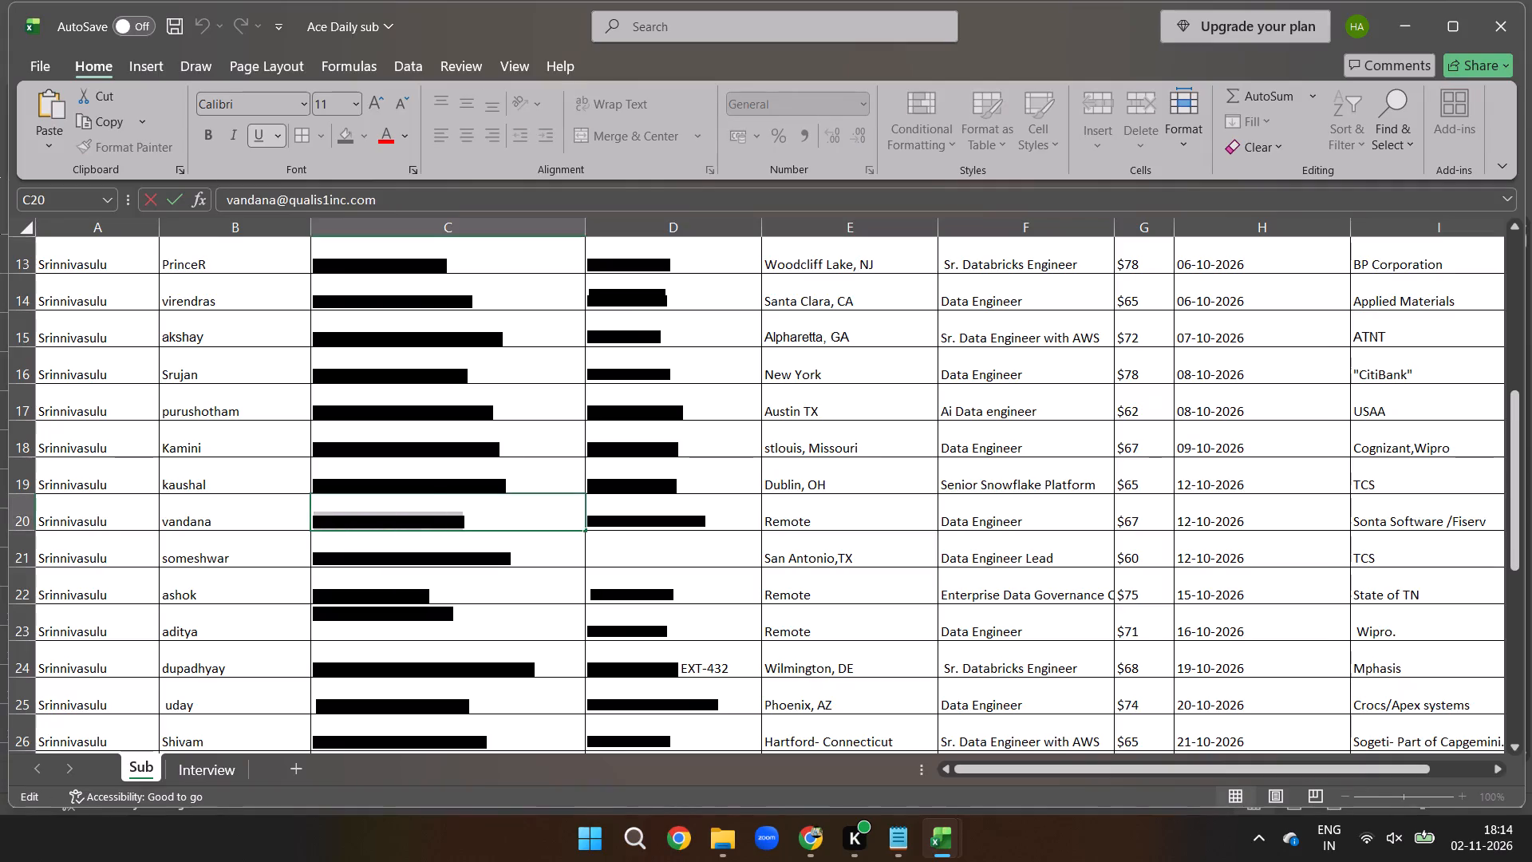
{"action": "left_click_drag", "start_coordinate": [297, 511], "coordinate": [294, 510]}
{"action": "key", "text": "ctrl+c"}
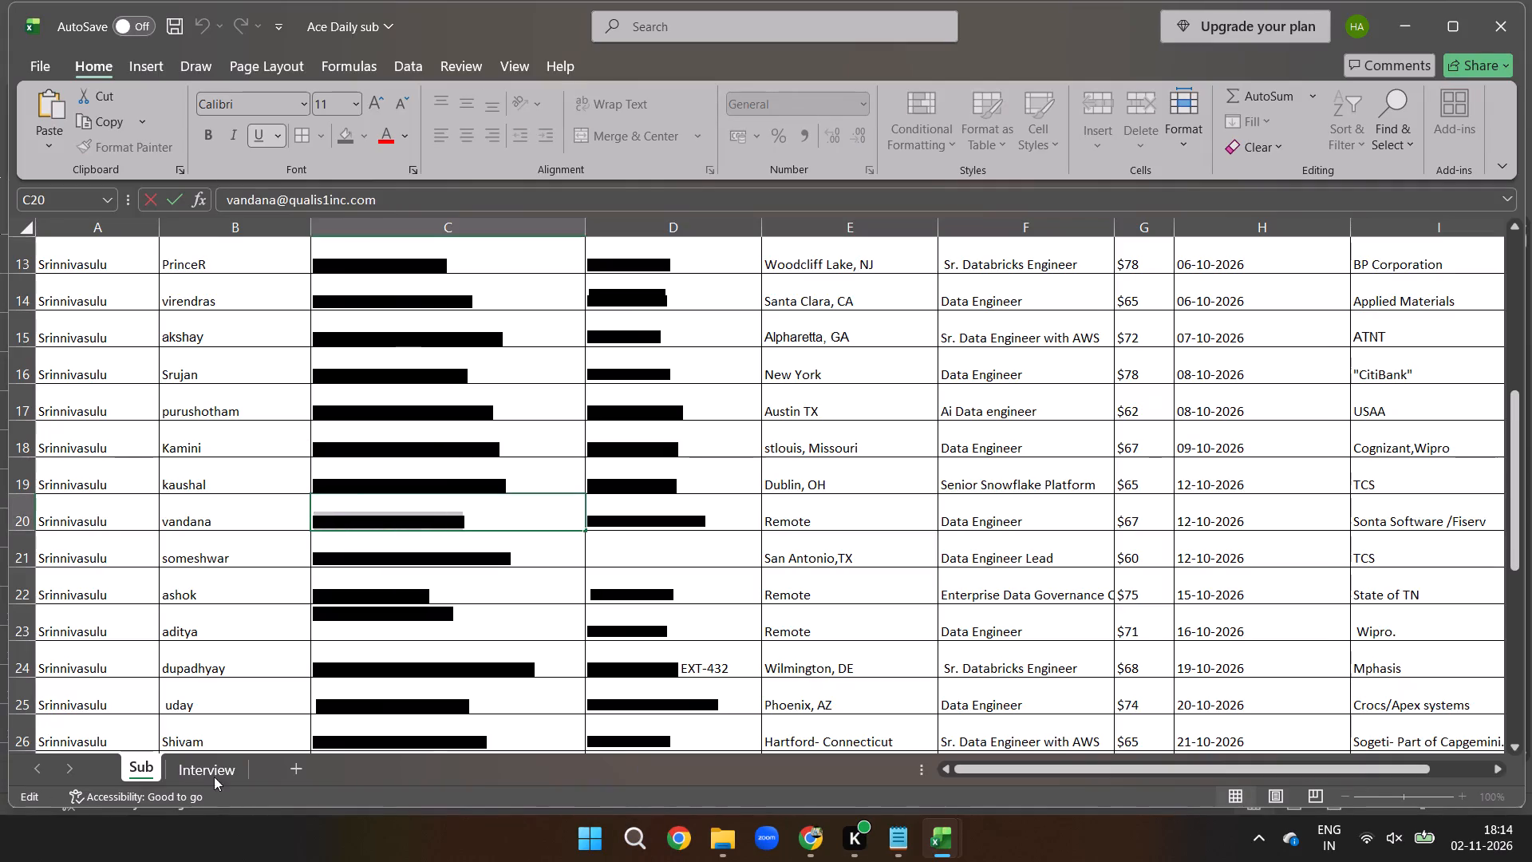
{"action": "left_click", "coordinate": [208, 771]}
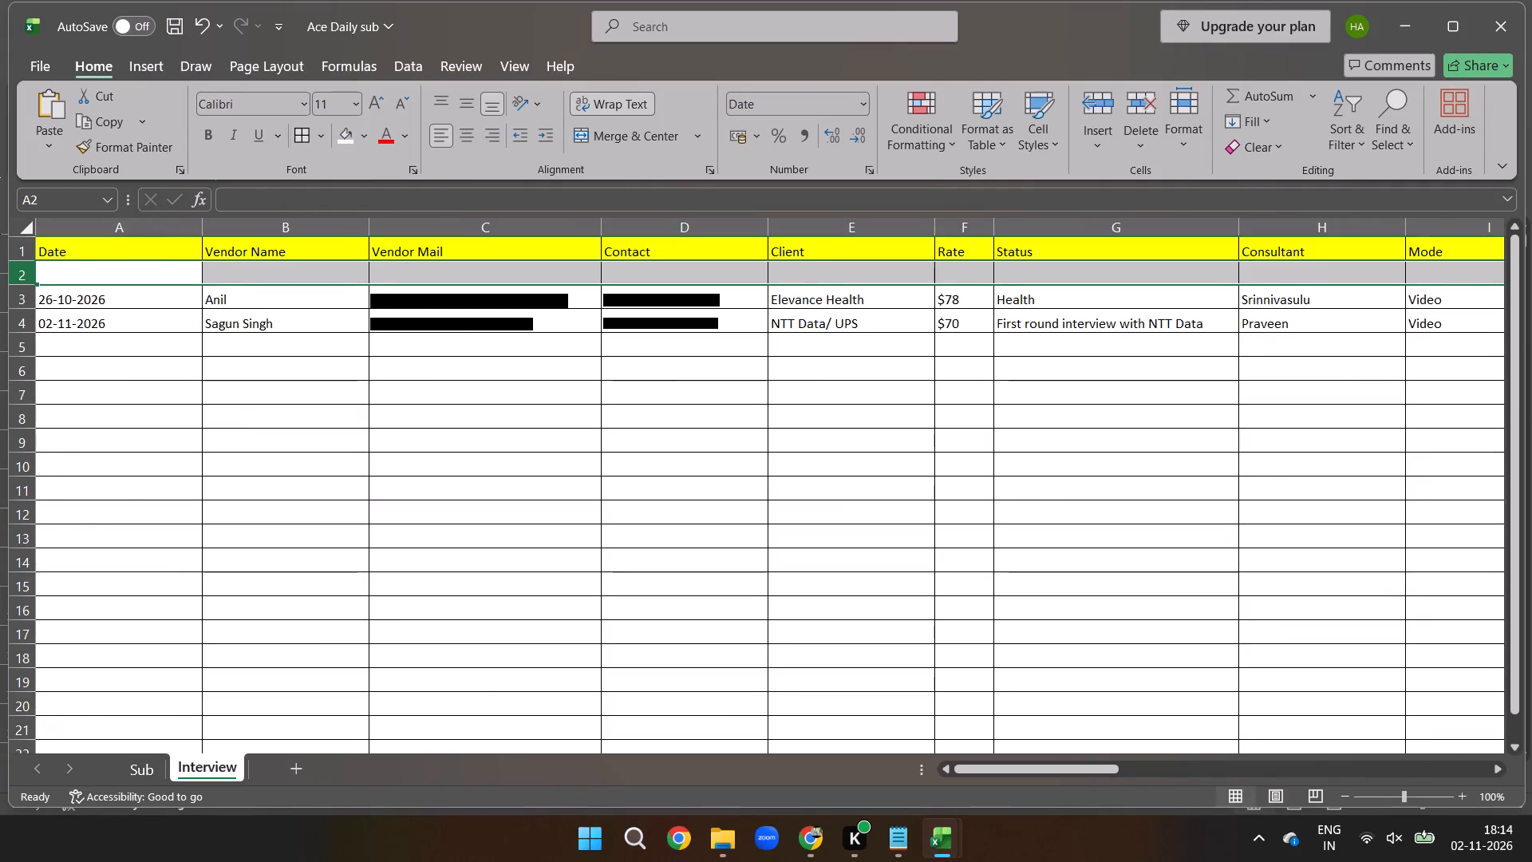
{"action": "double_click", "coordinate": [418, 272]}
{"action": "key", "text": "ctrl+v"}
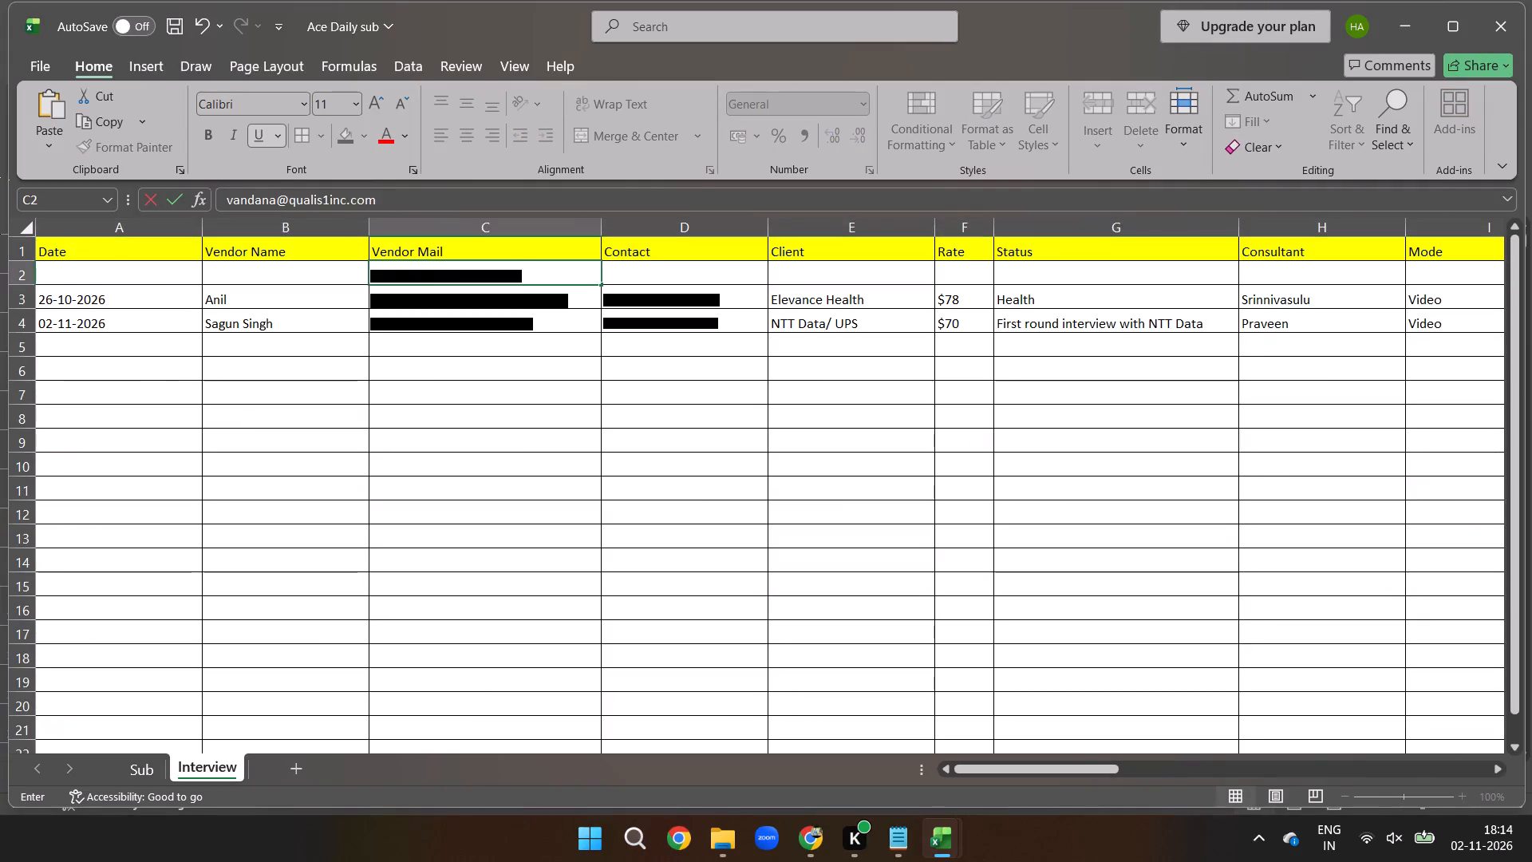
Copy the "vandana" part of the address in row 2 into the Vendor Name cell of the same row.
{"action": "left_click_drag", "start_coordinate": [421, 280], "coordinate": [356, 279]}
{"action": "key", "text": "ctrl+c"}
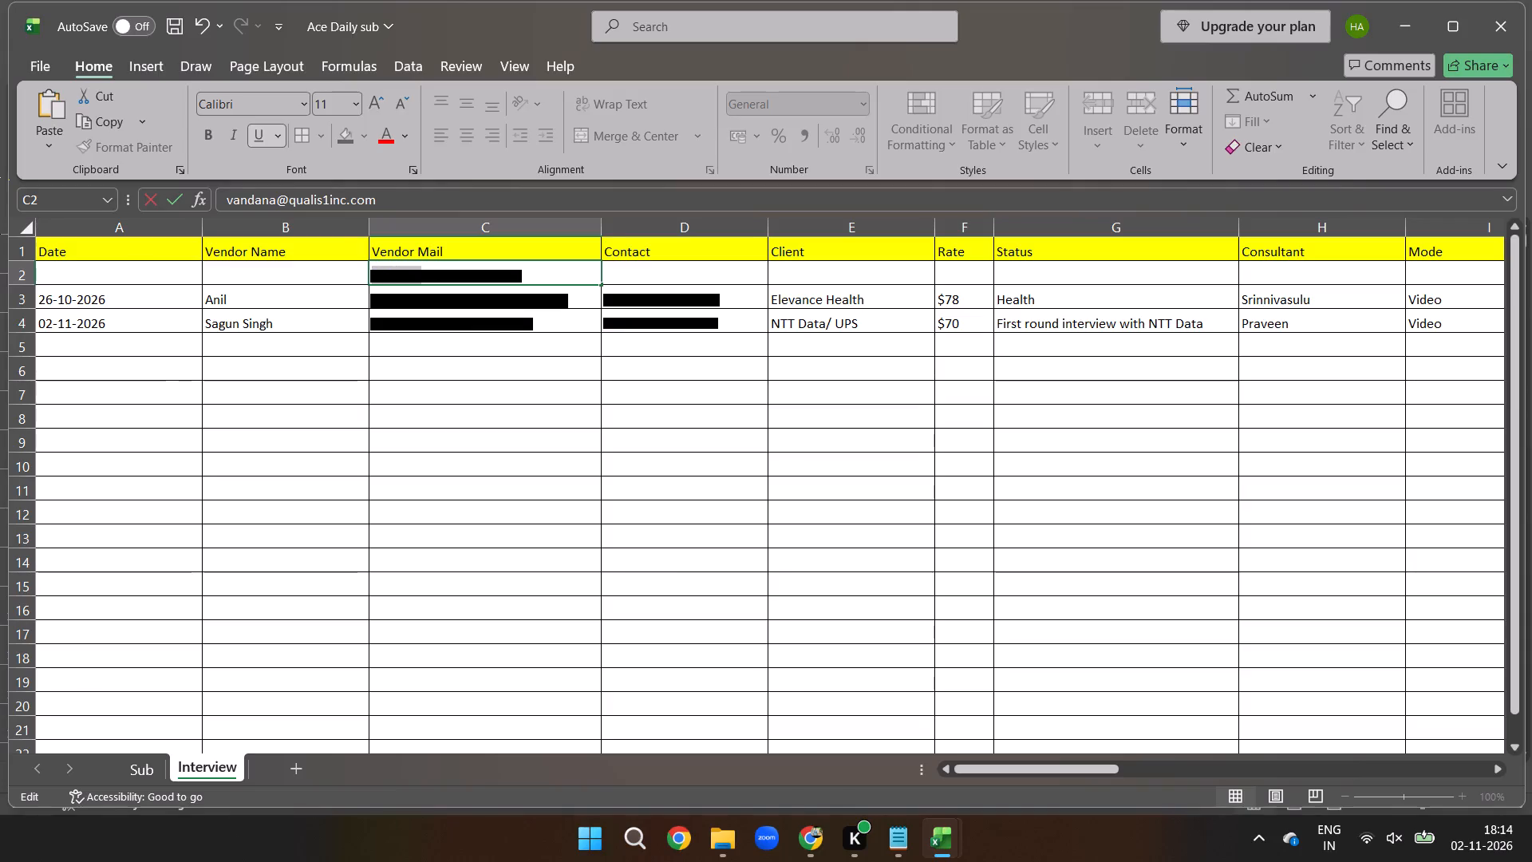
{"action": "double_click", "coordinate": [245, 275]}
{"action": "key", "text": "ctrl+v"}
Return to the vandana record in row 20 of the Sub sheet.
{"action": "left_click", "coordinate": [136, 771]}
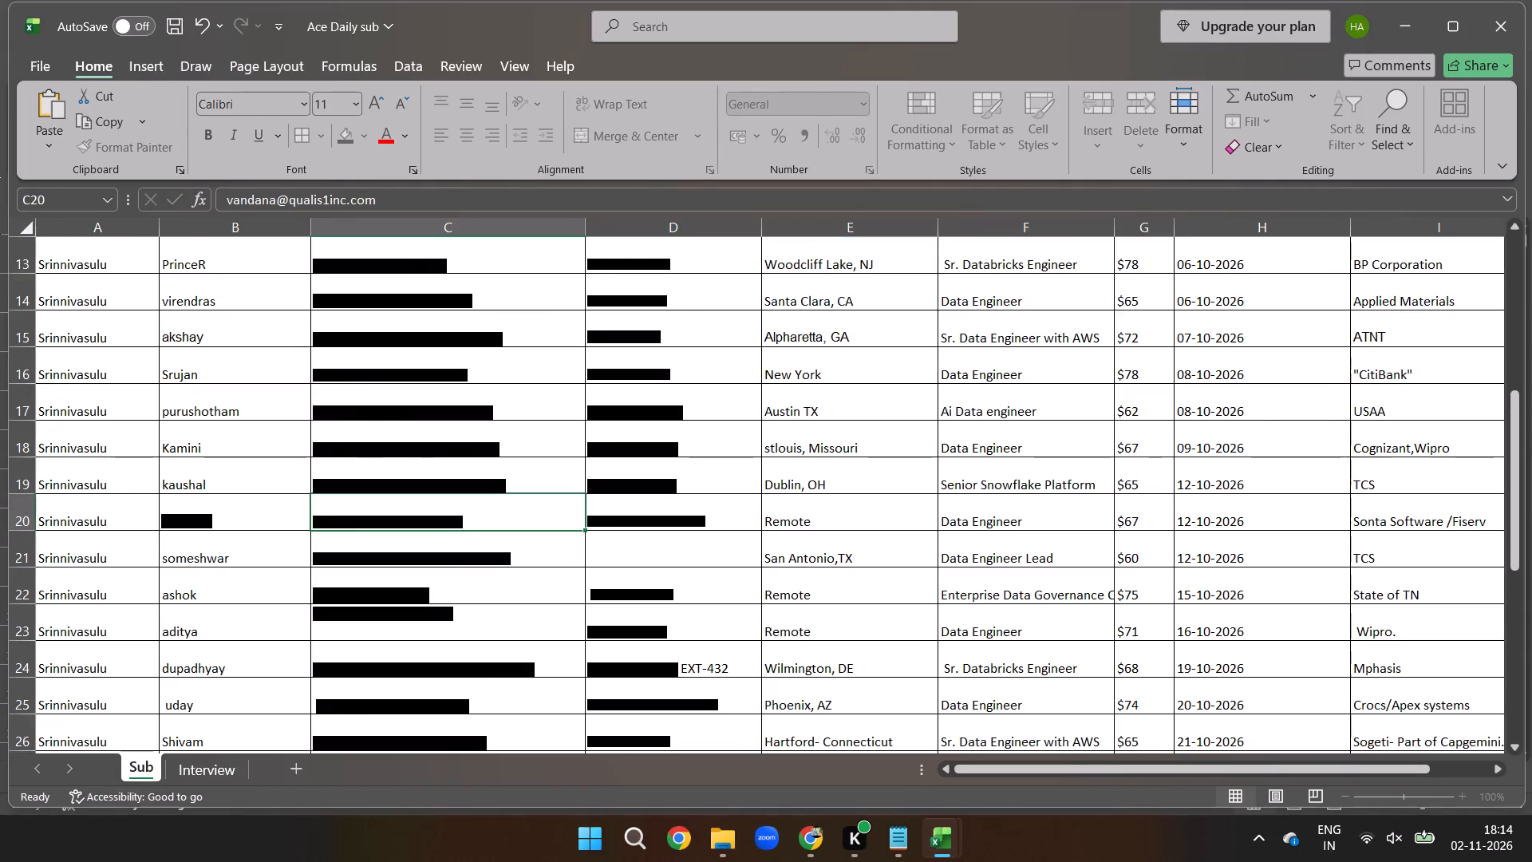
Copy the client text "Sonta Software /Fiserv" from row 20 of the Sub sheet.
{"action": "triple_click", "coordinate": [1408, 526]}
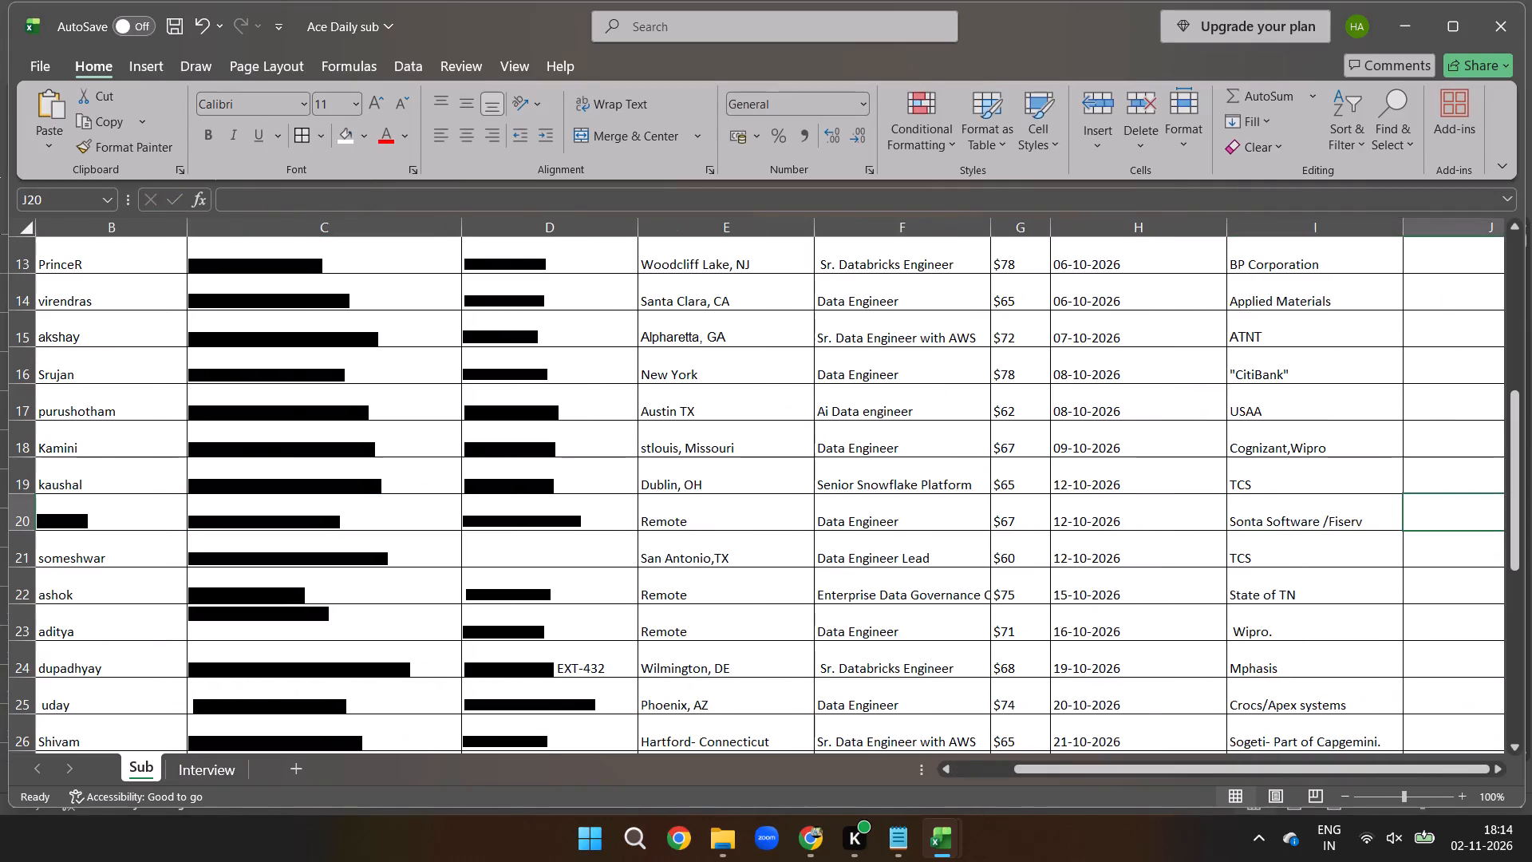
{"action": "triple_click", "coordinate": [1362, 515]}
{"action": "left_click_drag", "start_coordinate": [1362, 515], "coordinate": [1152, 515]}
{"action": "key", "text": "ctrl+c"}
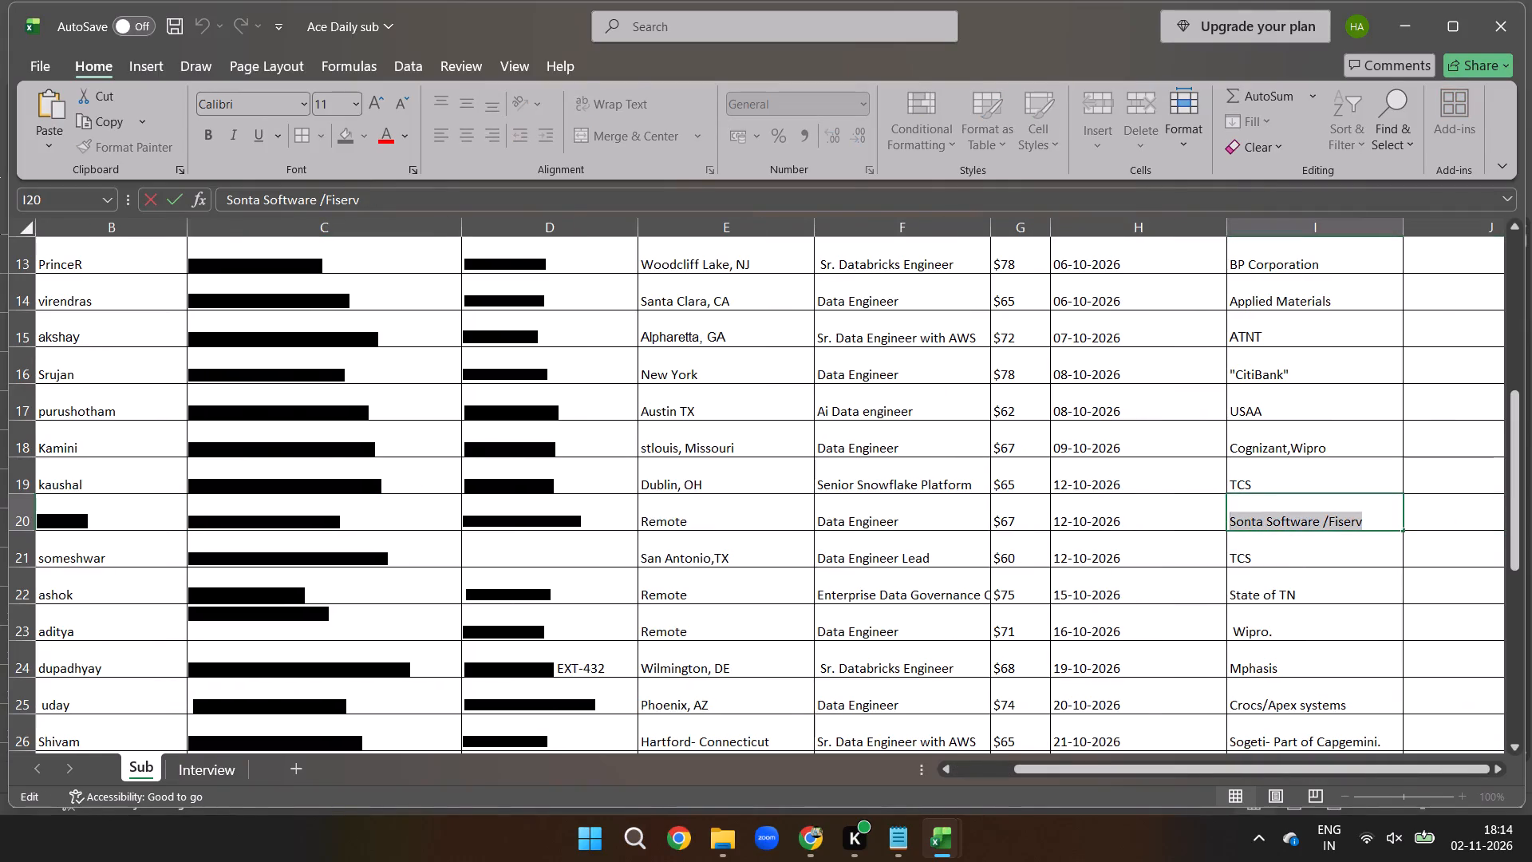
Enter 12-10-2026 under Date in row 2 of the Interview sheet.
{"action": "left_click", "coordinate": [208, 764]}
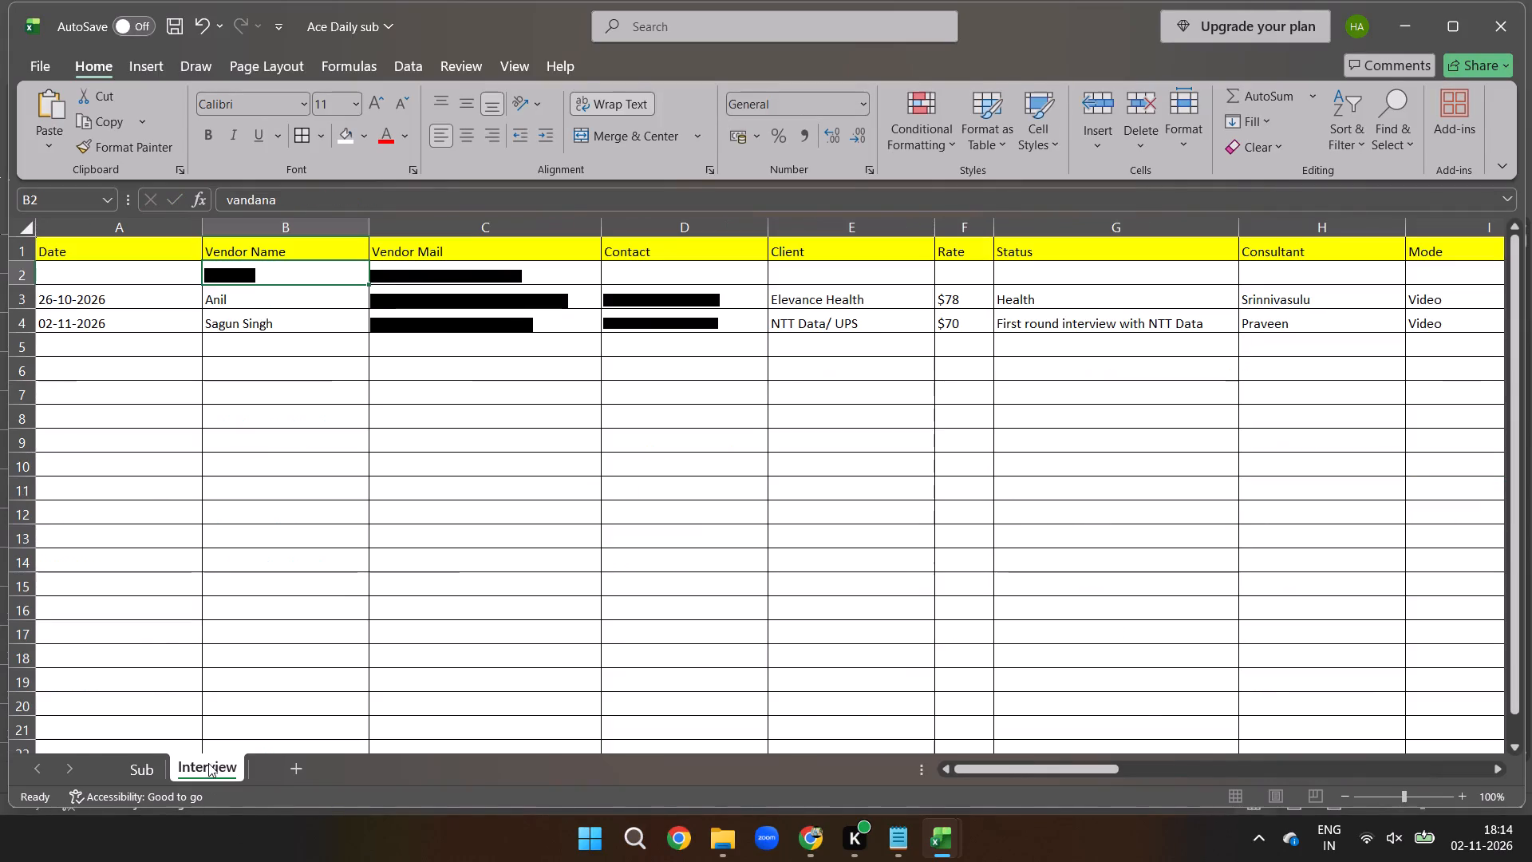
{"action": "double_click", "coordinate": [95, 268]}
{"action": "type", "text": "12-10-2026"}
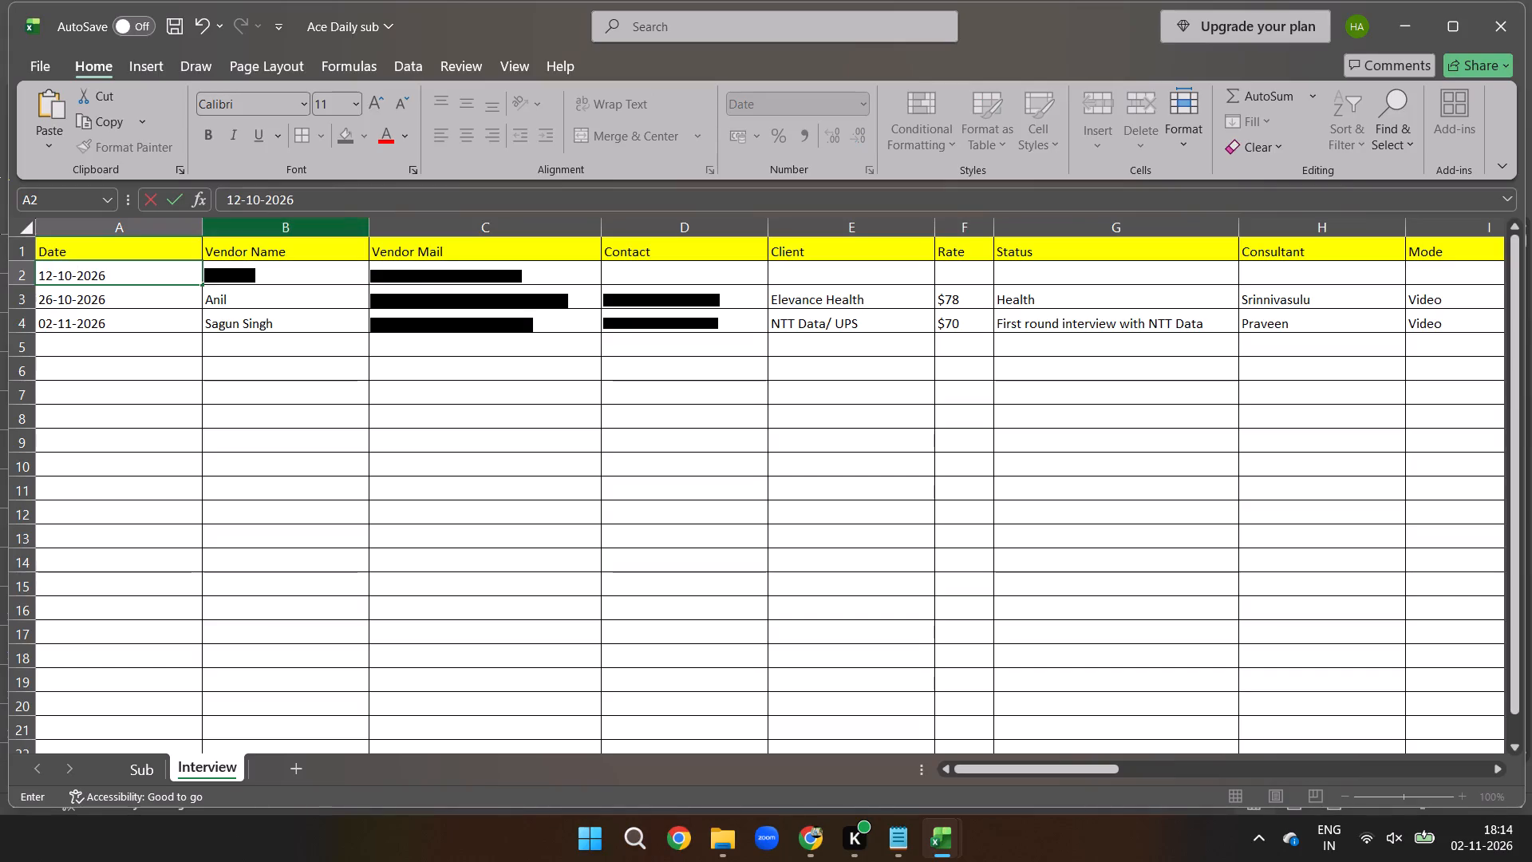
Paste the copied "Sonta Software /Fiserv" under Client in row 2, leaving Contact empty.
{"action": "double_click", "coordinate": [663, 273]}
{"action": "key", "text": "ctrl+v"}
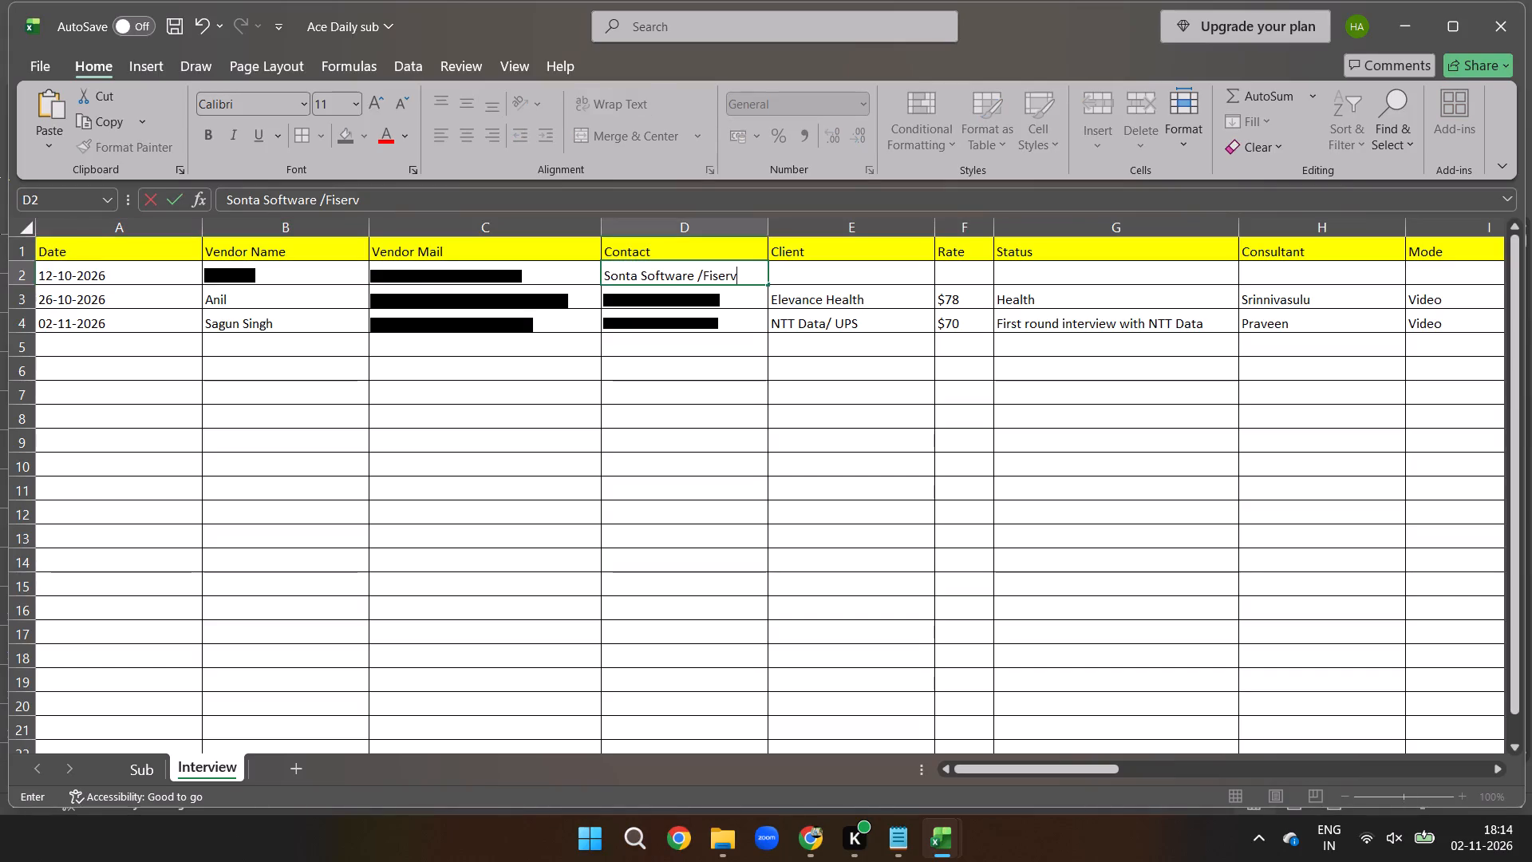
{"action": "triple_click", "coordinate": [730, 269]}
{"action": "left_click", "coordinate": [730, 269]}
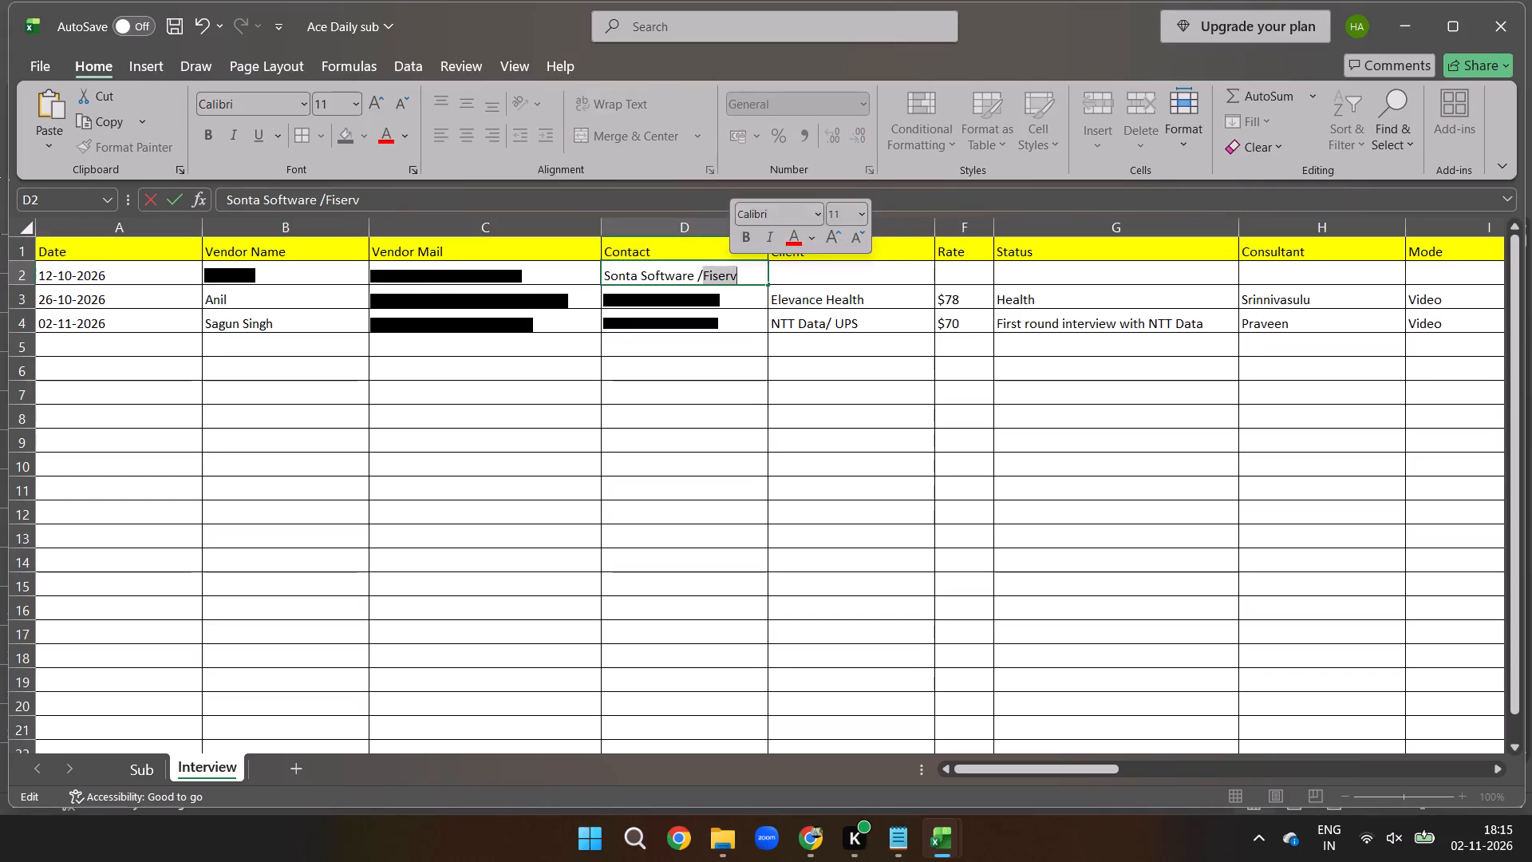
{"action": "left_click", "coordinate": [745, 275]}
{"action": "left_click_drag", "start_coordinate": [745, 275], "coordinate": [590, 272]}
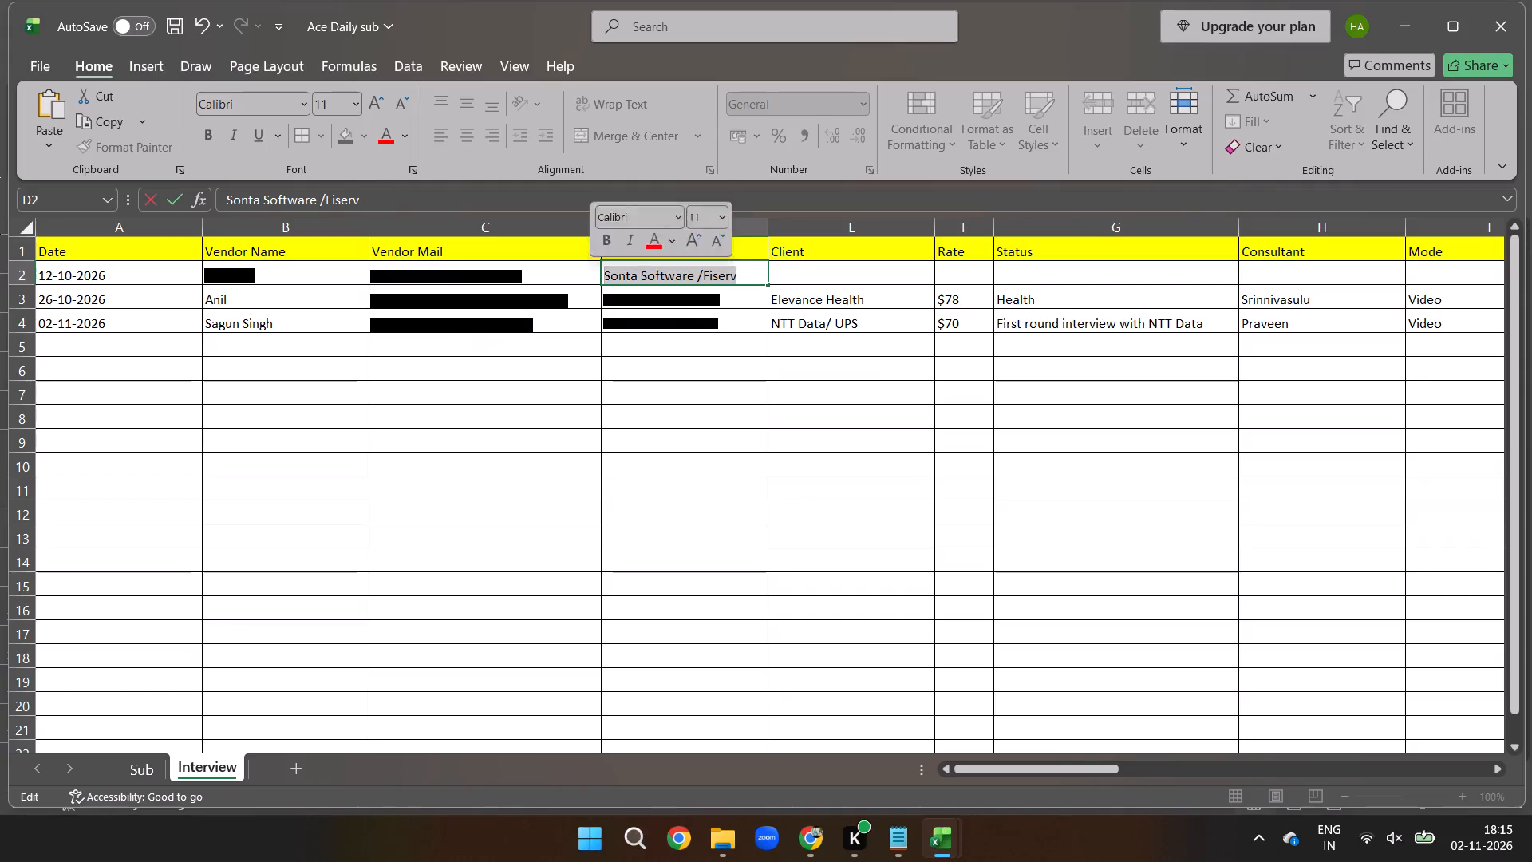
{"action": "key", "text": "ctrl+x"}
{"action": "left_click", "coordinate": [1014, 271]}
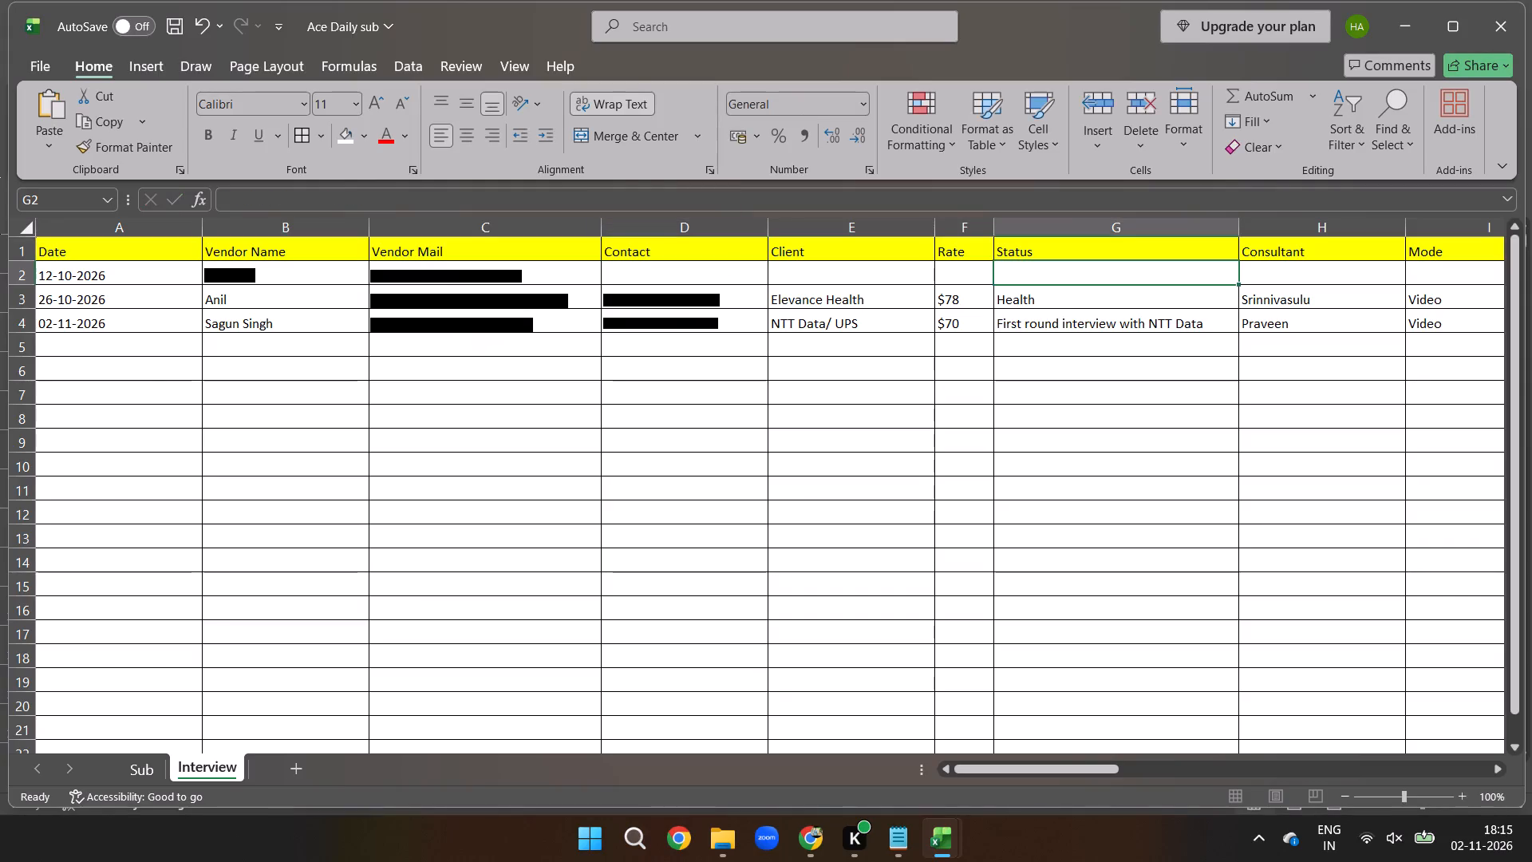
{"action": "double_click", "coordinate": [851, 274]}
{"action": "key", "text": "ctrl+v"}
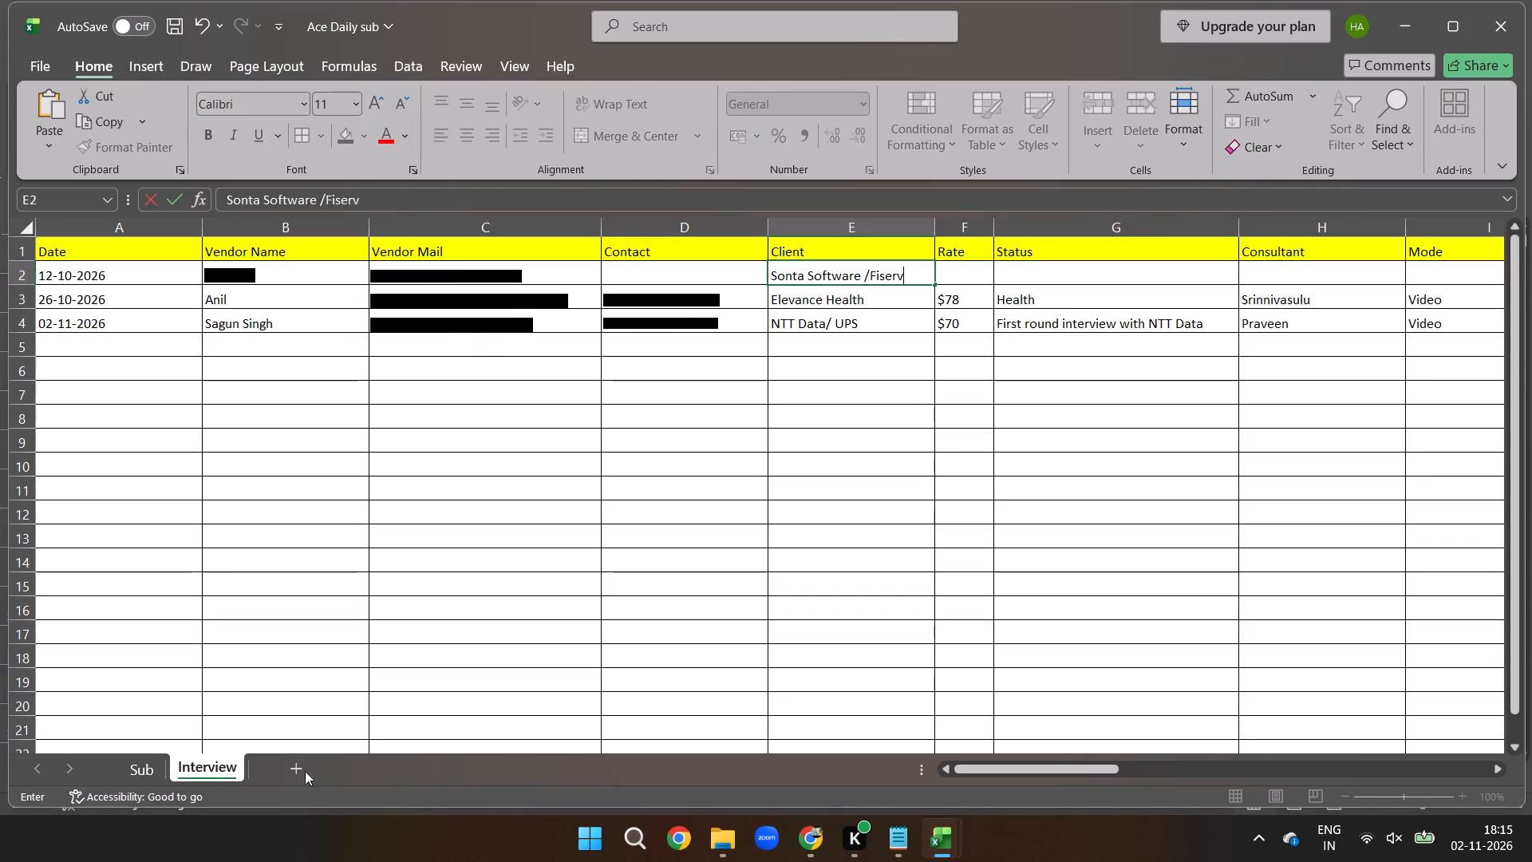
Copy the phone number from row 20 of the Sub sheet into Contact in row 2 of the Interview sheet.
{"action": "left_click", "coordinate": [152, 766]}
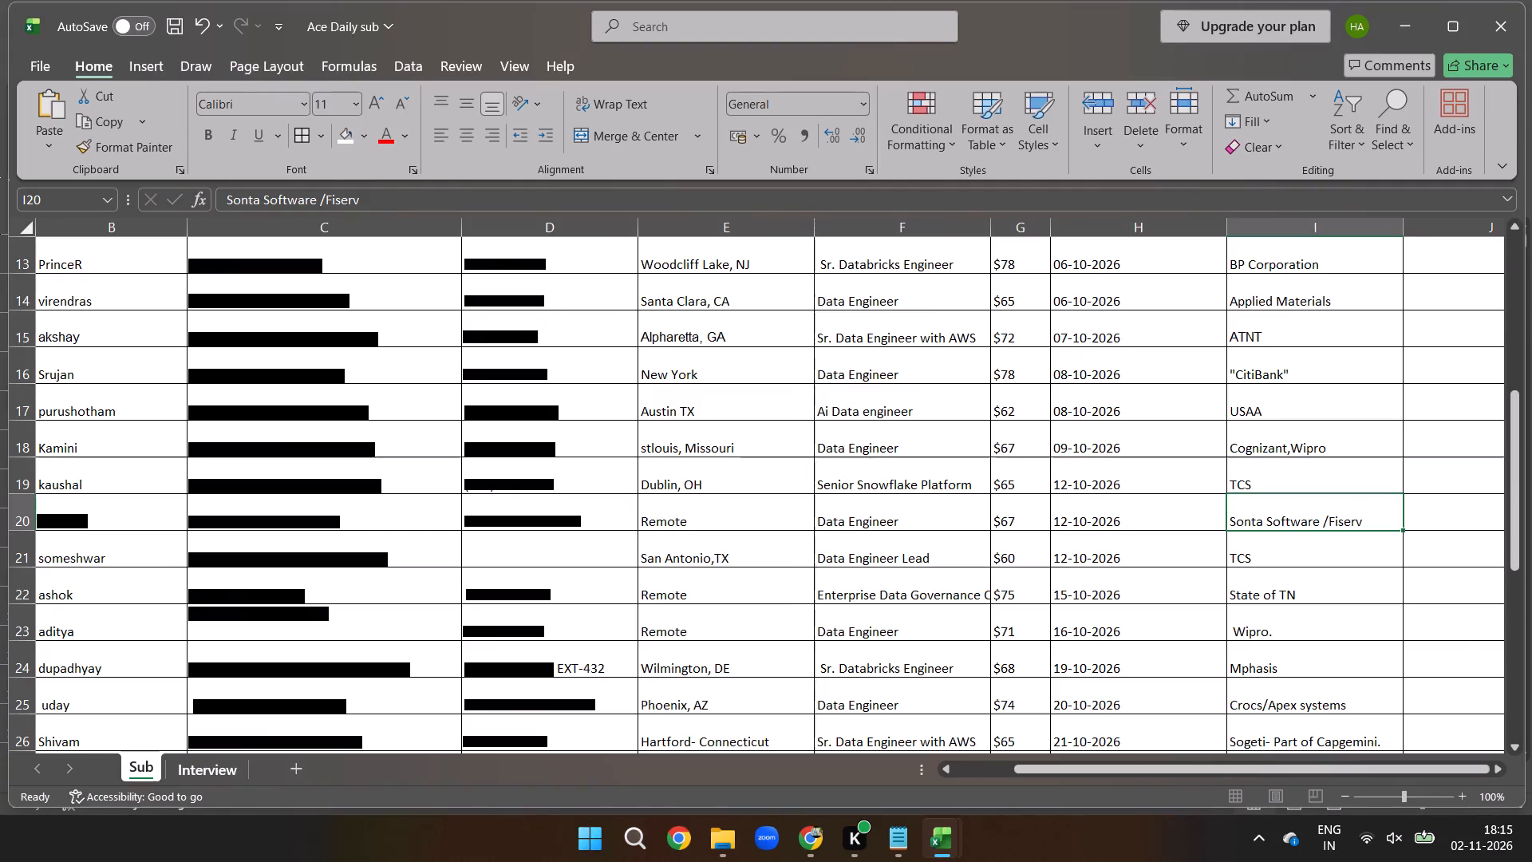
{"action": "double_click", "coordinate": [598, 523]}
{"action": "left_click_drag", "start_coordinate": [598, 523], "coordinate": [394, 522]}
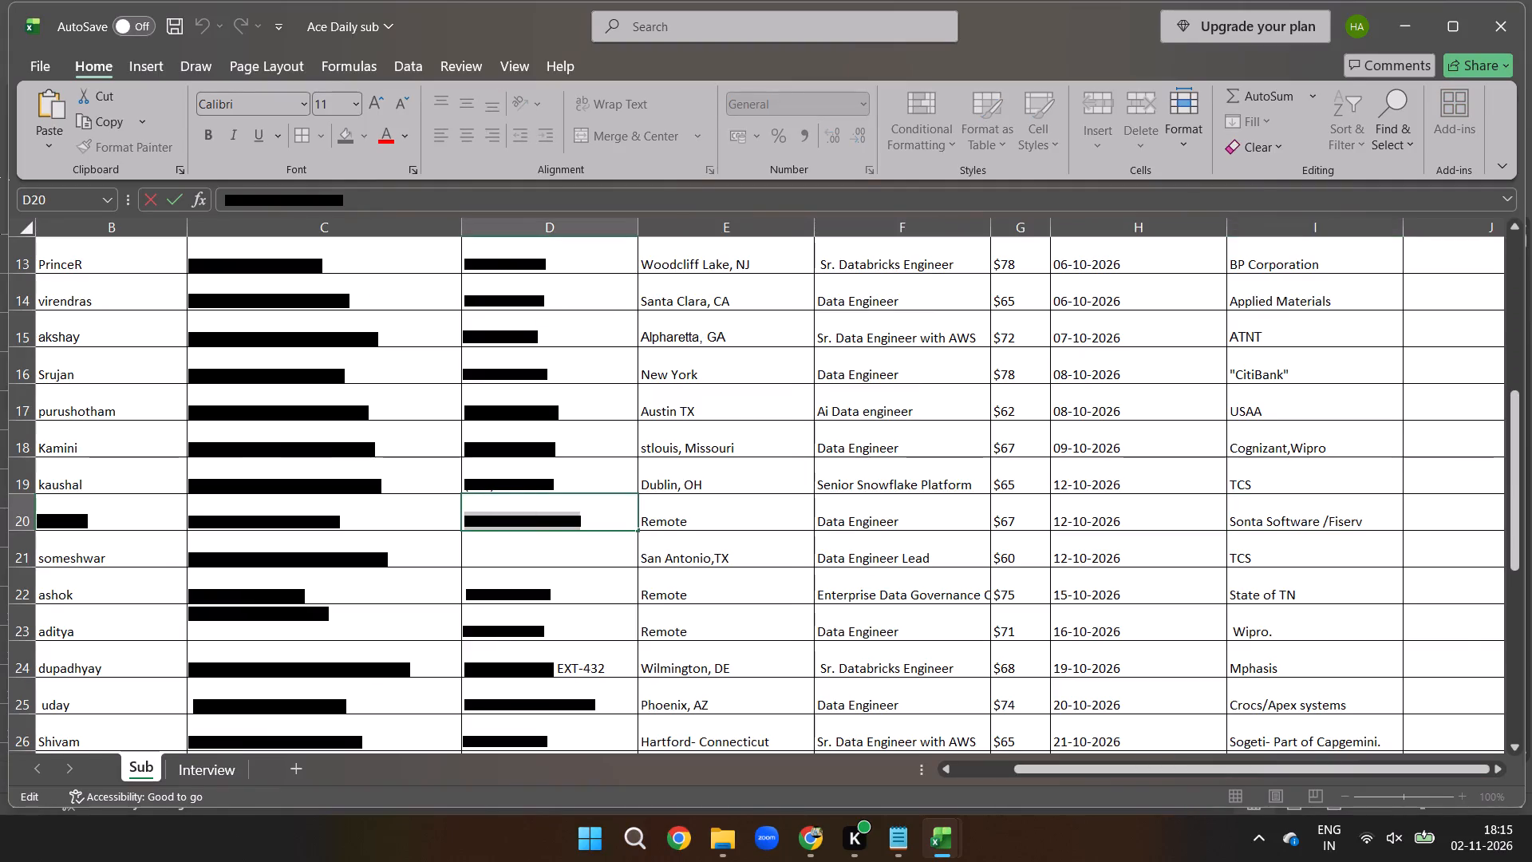
{"action": "key", "text": "ctrl+c"}
{"action": "left_click", "coordinate": [215, 778]}
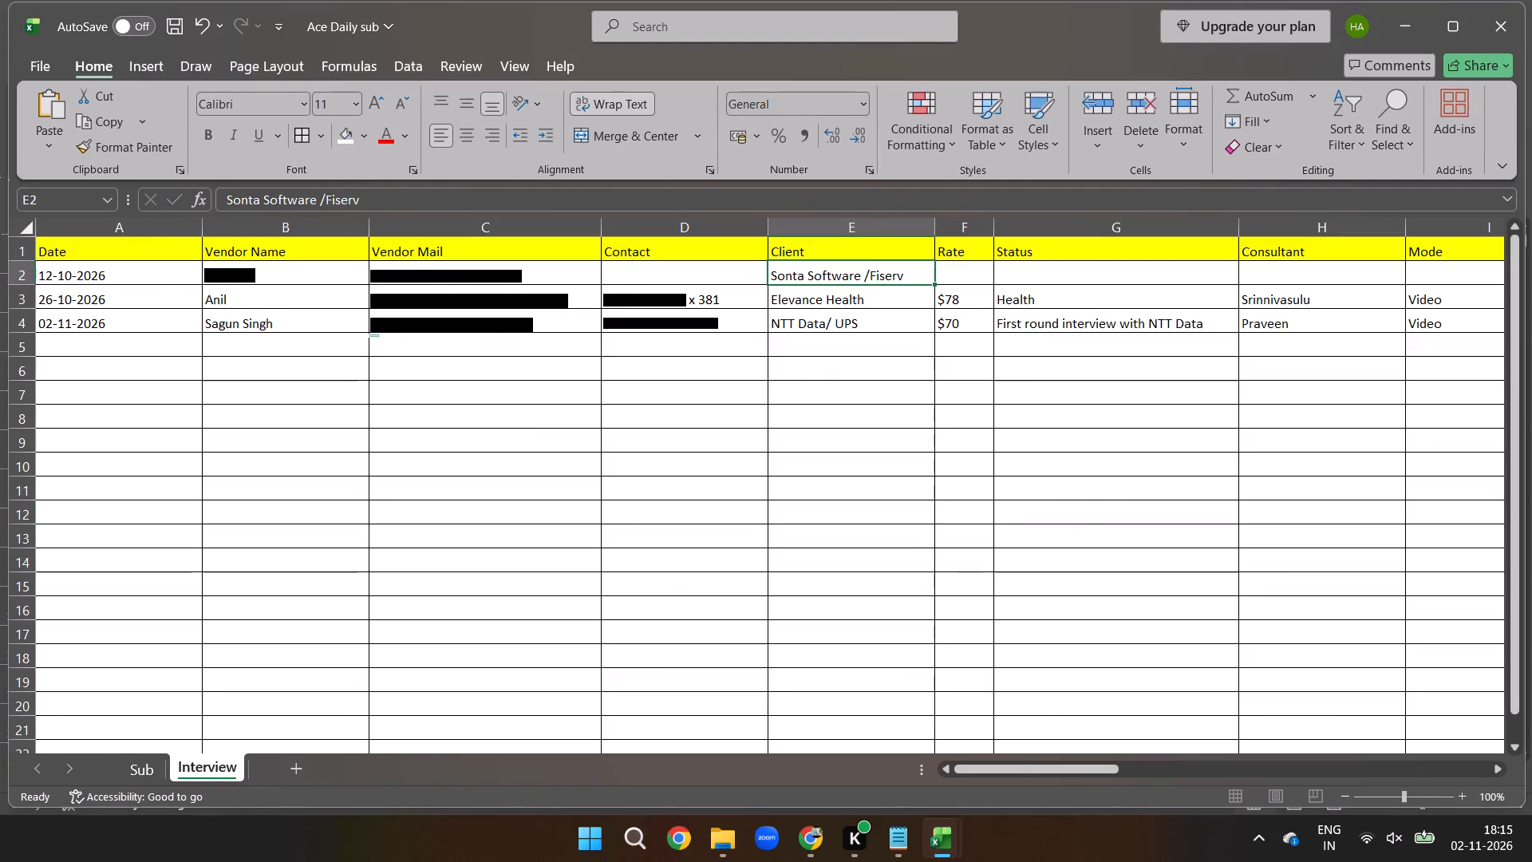
{"action": "double_click", "coordinate": [626, 268]}
{"action": "key", "text": "ctrl+v"}
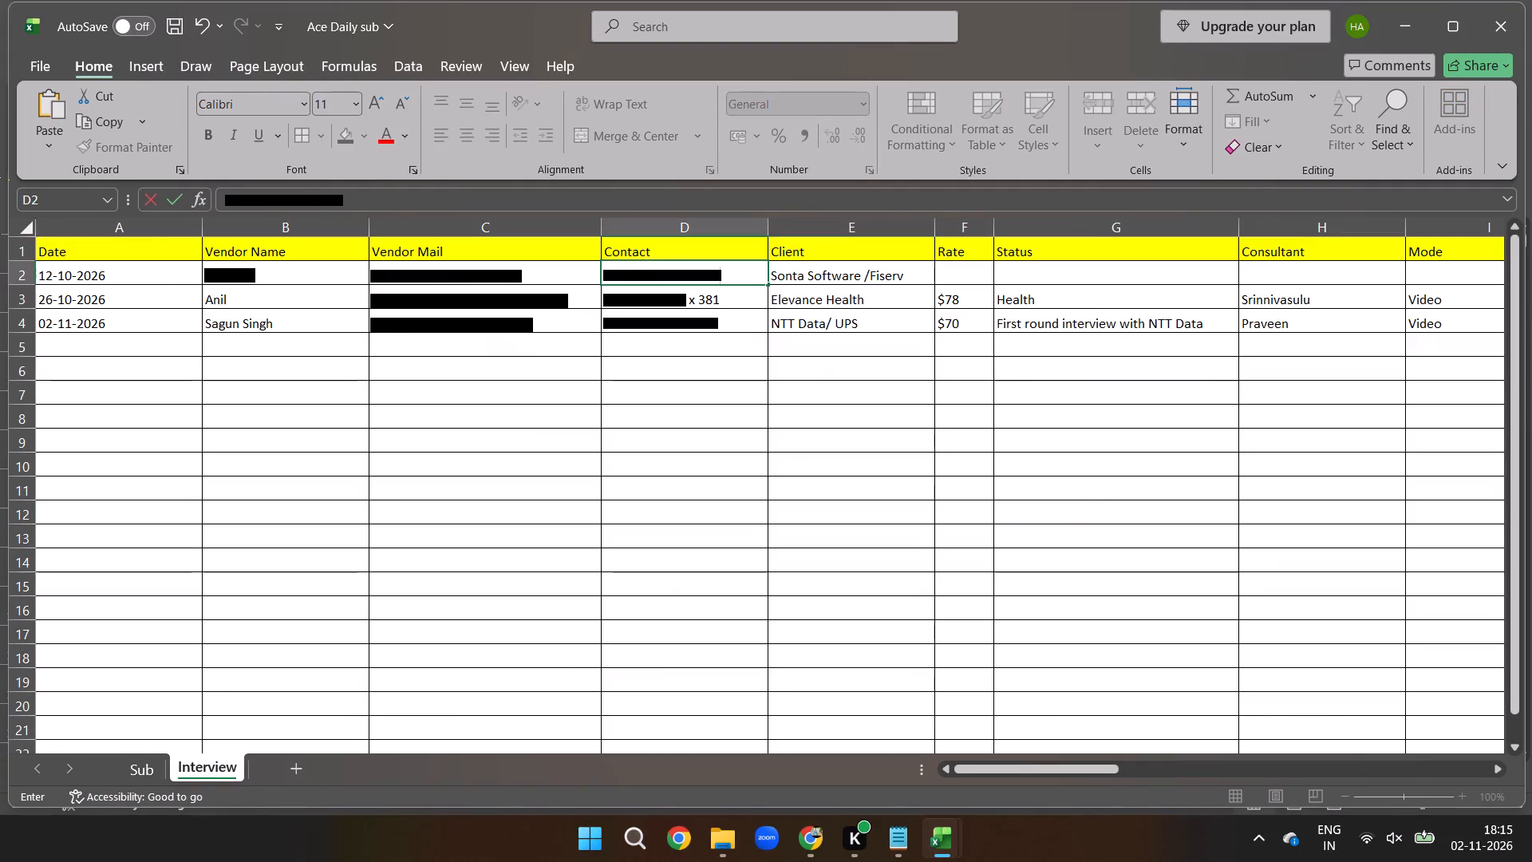
Check the rate in row 20 of the Sub sheet and enter $67 under Rate in row 2 of the Interview sheet.
{"action": "left_click", "coordinate": [139, 772]}
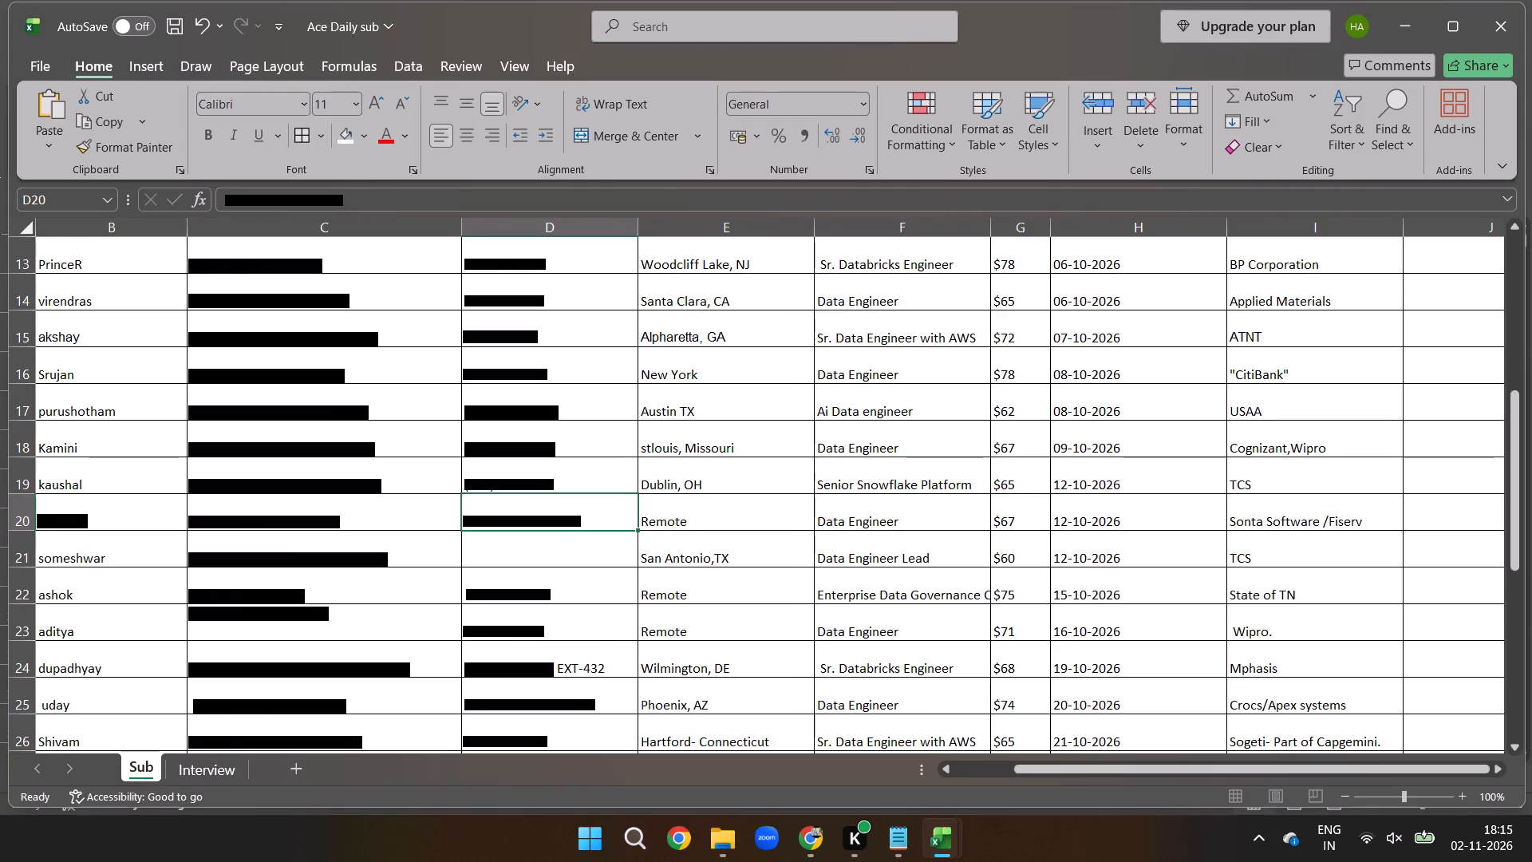
{"action": "left_click", "coordinate": [210, 765]}
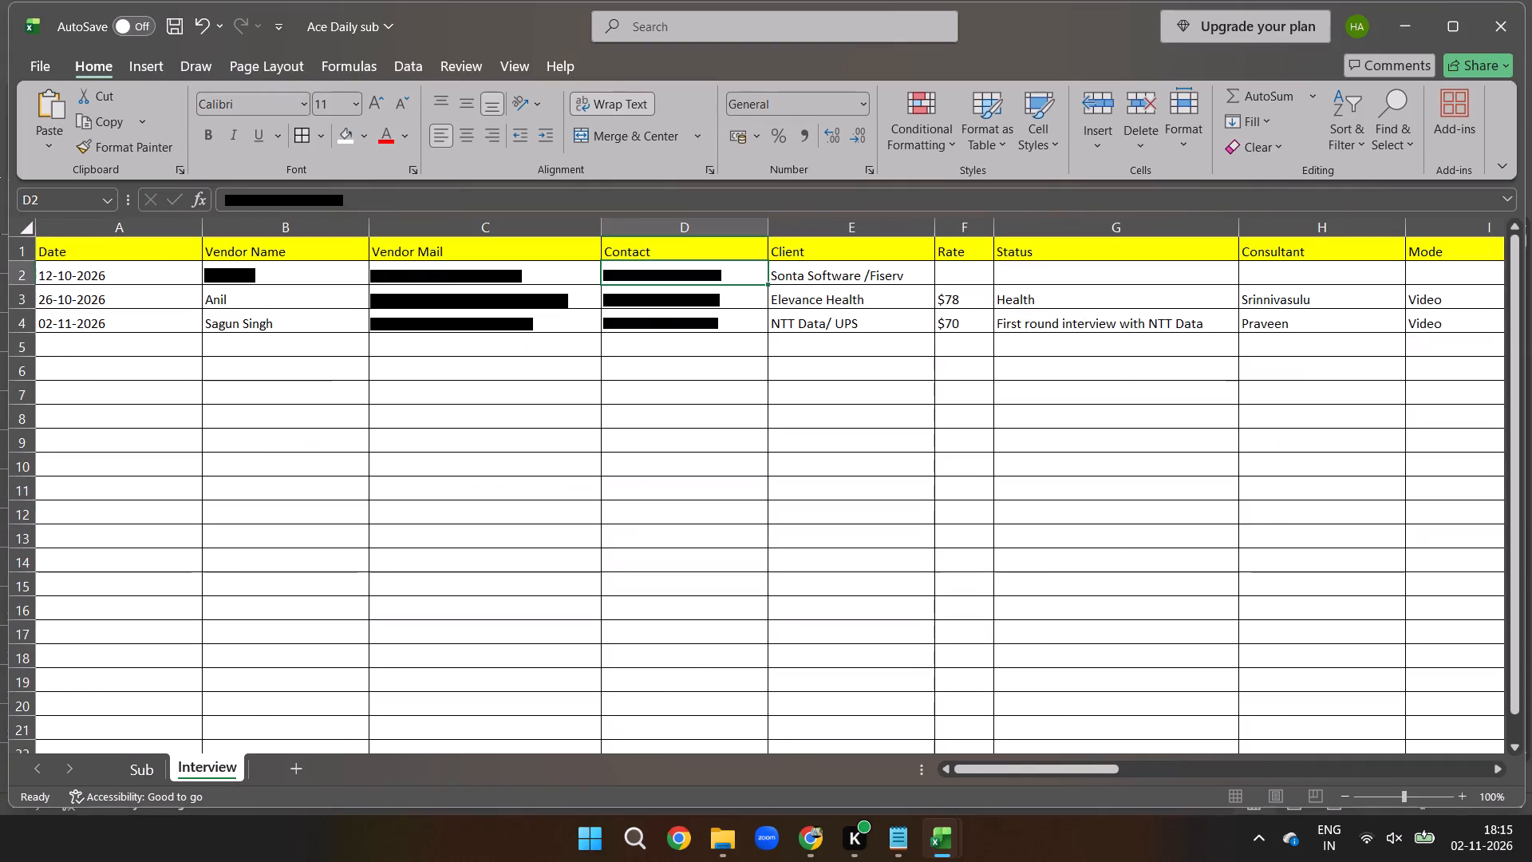
{"action": "double_click", "coordinate": [948, 276]}
{"action": "type", "text": "$67"}
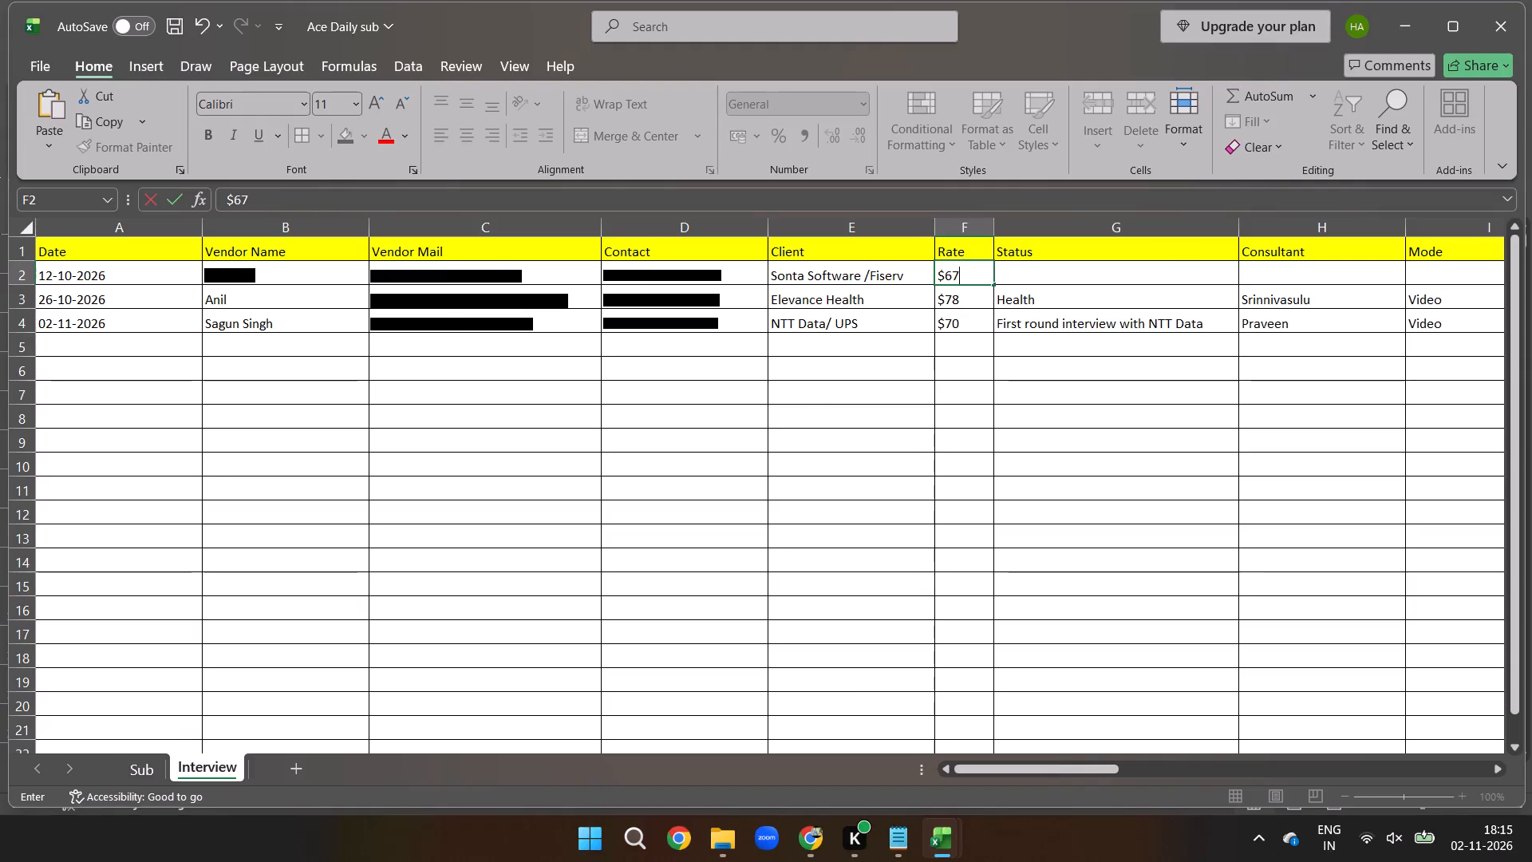
Copy the Elevance Health record's status into Status in row 2 and trim it to "First round interview with".
{"action": "double_click", "coordinate": [1060, 297]}
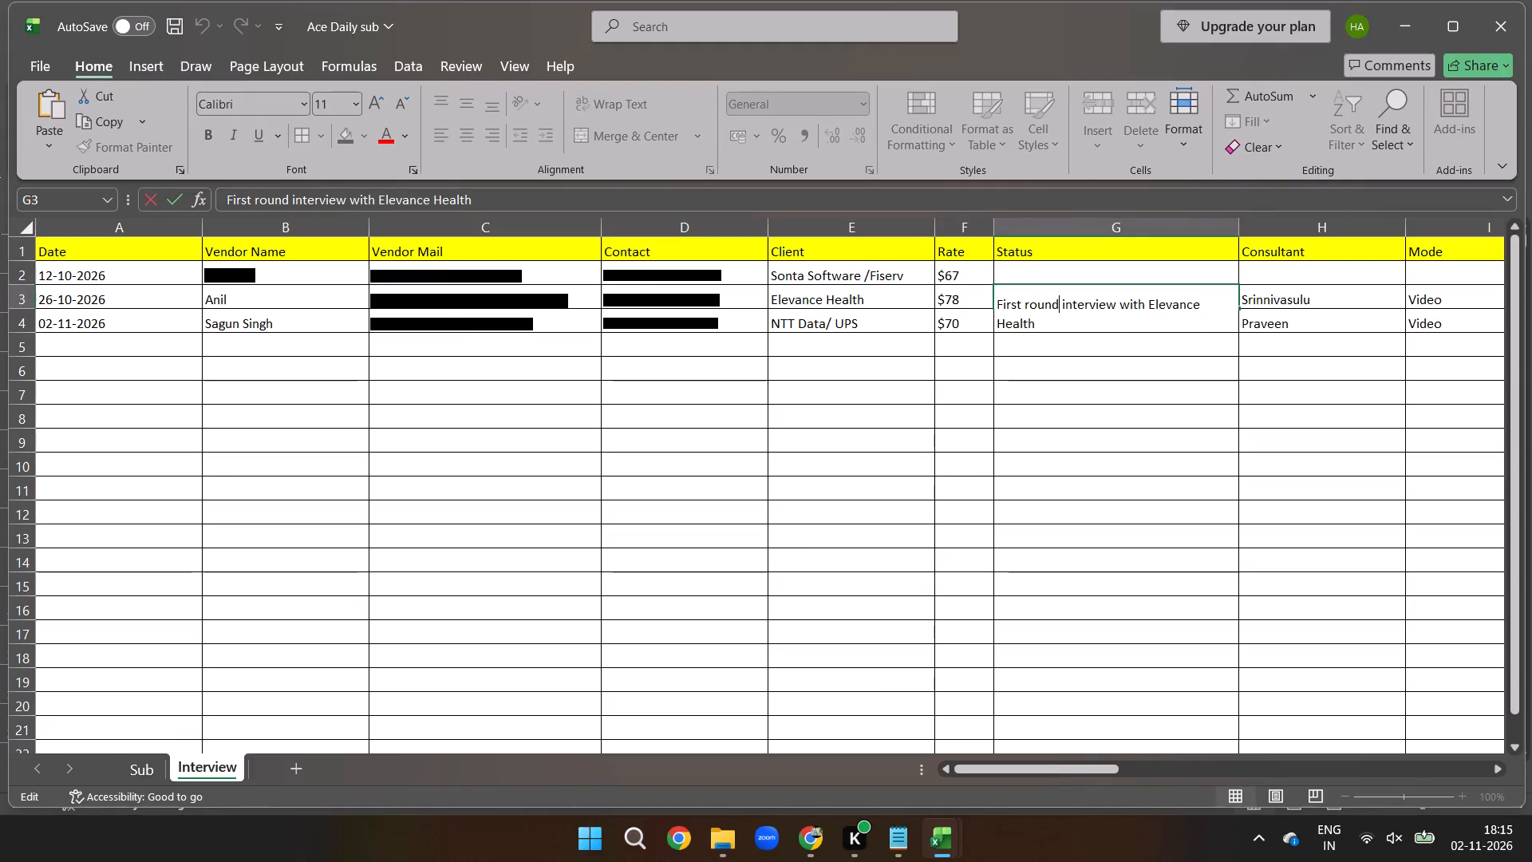
{"action": "left_click_drag", "start_coordinate": [1059, 325], "coordinate": [988, 304]}
{"action": "key", "text": "ctrl+c"}
{"action": "double_click", "coordinate": [1021, 268]}
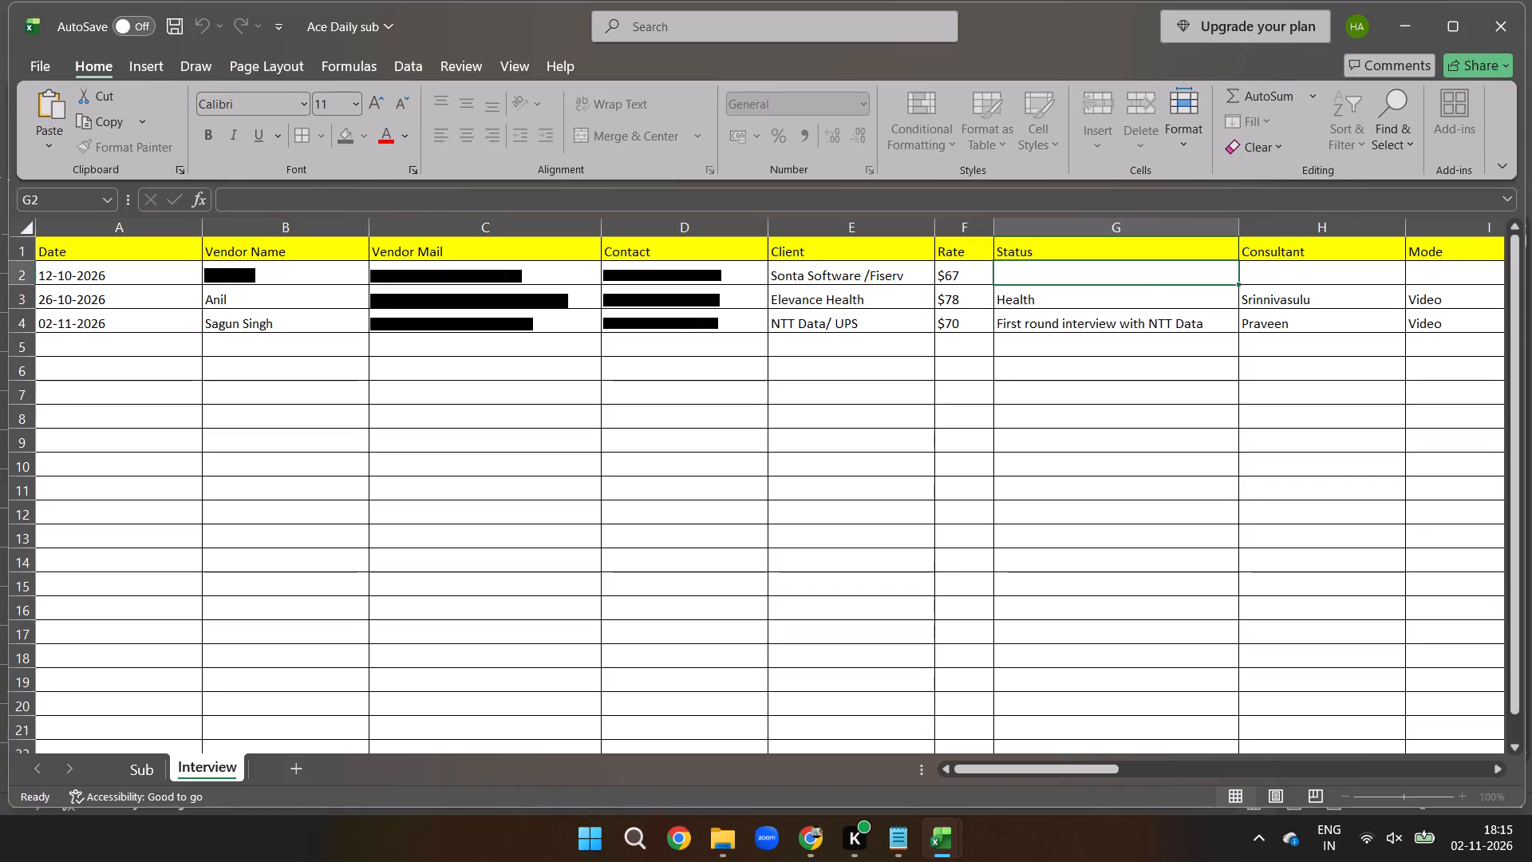
{"action": "key", "text": "ctrl+v"}
{"action": "left_click_drag", "start_coordinate": [1147, 279], "coordinate": [1205, 293]}
{"action": "key", "text": "BackSpace"}
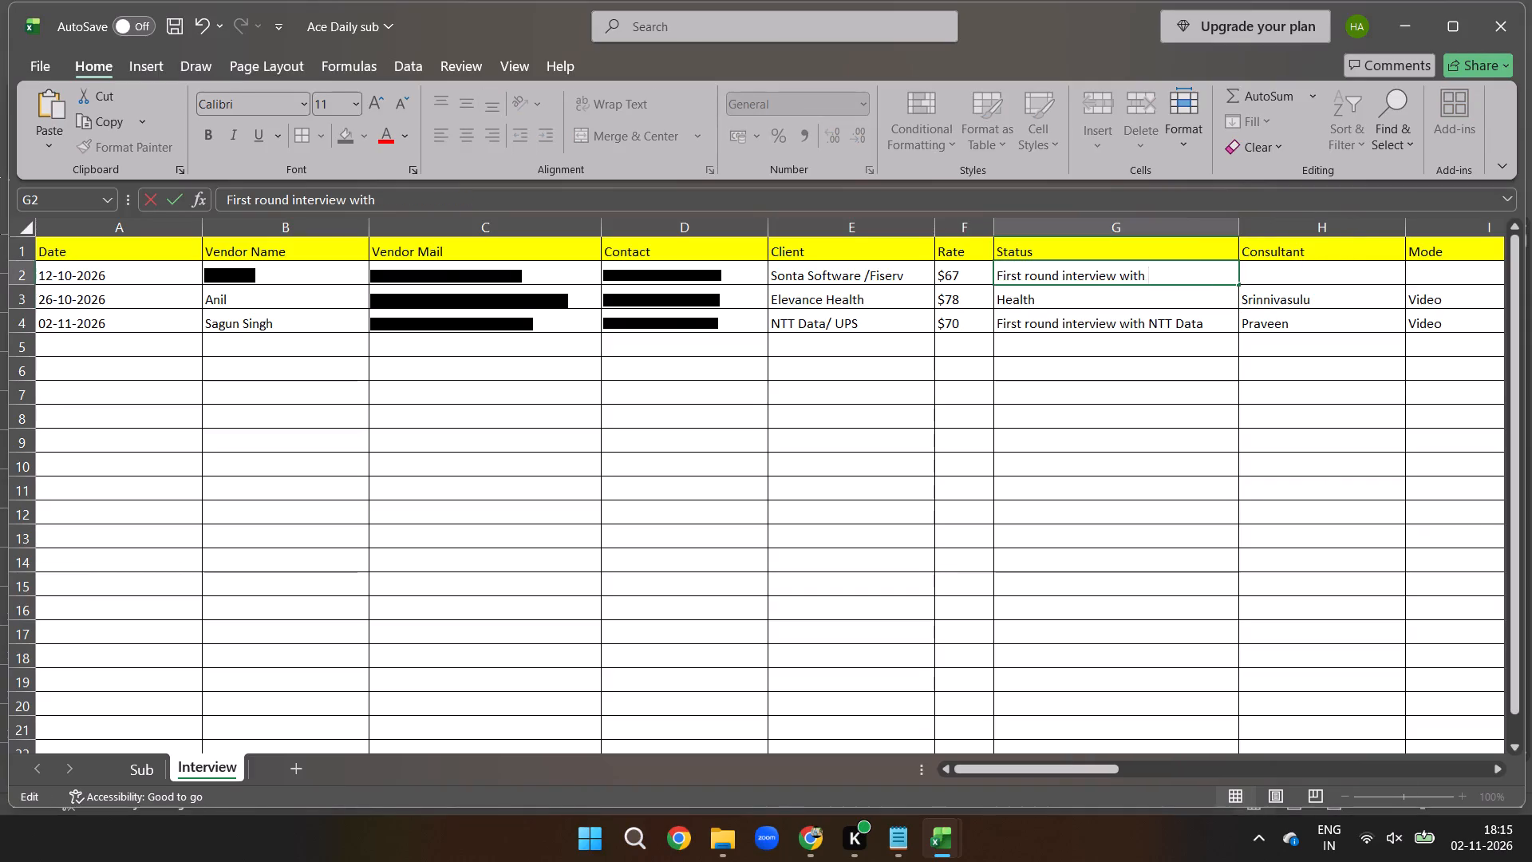
Append the vendor part of the row 2 Client entry to the row 2 Status so it reads "First round interview with Sonta Software".
{"action": "double_click", "coordinate": [843, 276]}
{"action": "left_click_drag", "start_coordinate": [854, 279], "coordinate": [821, 278]}
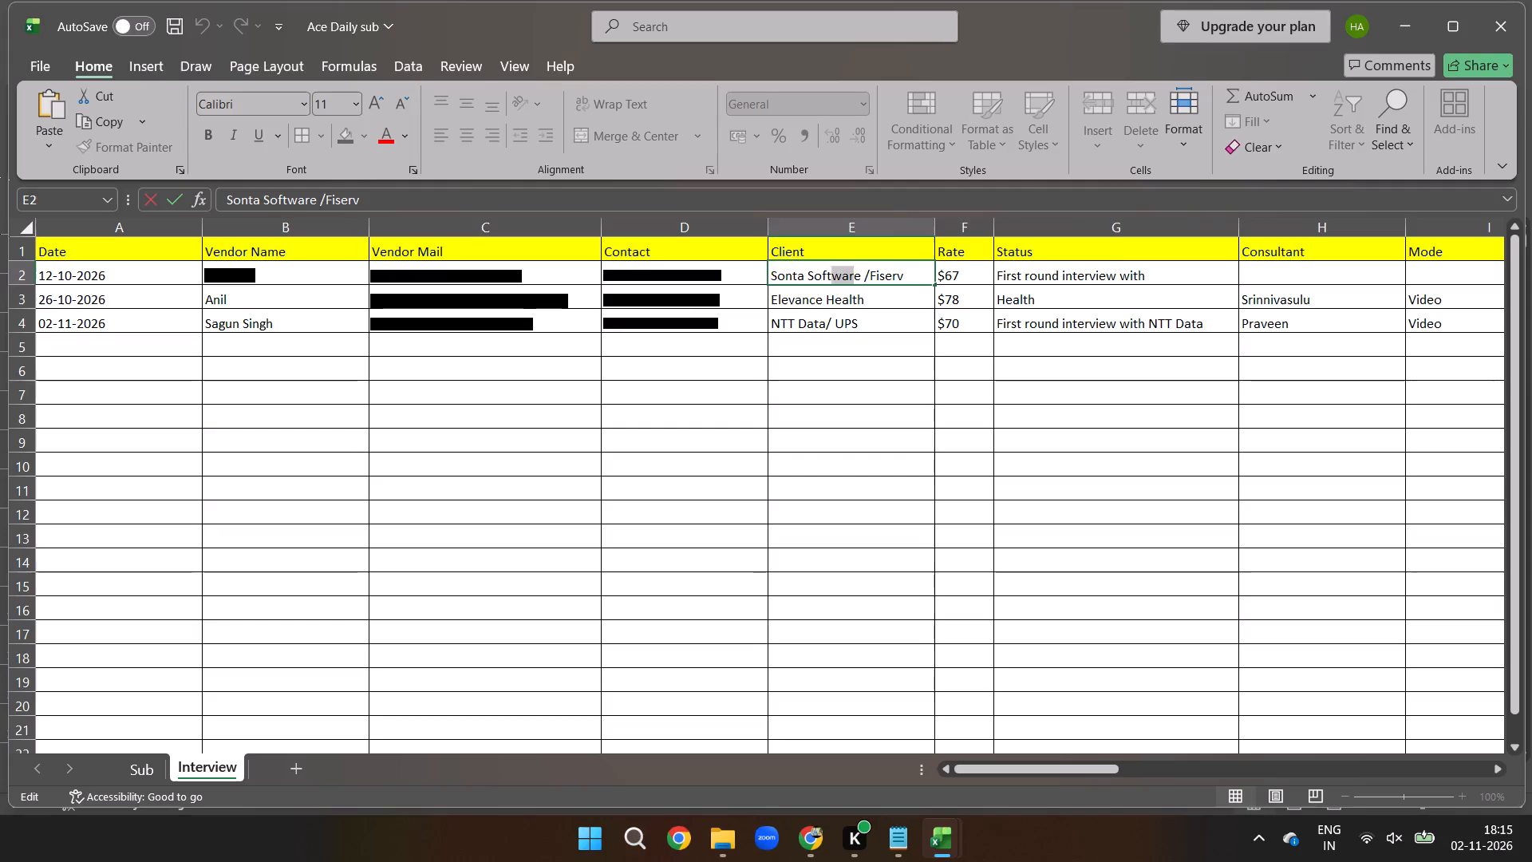
{"action": "left_click_drag", "start_coordinate": [821, 278], "coordinate": [753, 278]}
{"action": "key", "text": "ctrl+c"}
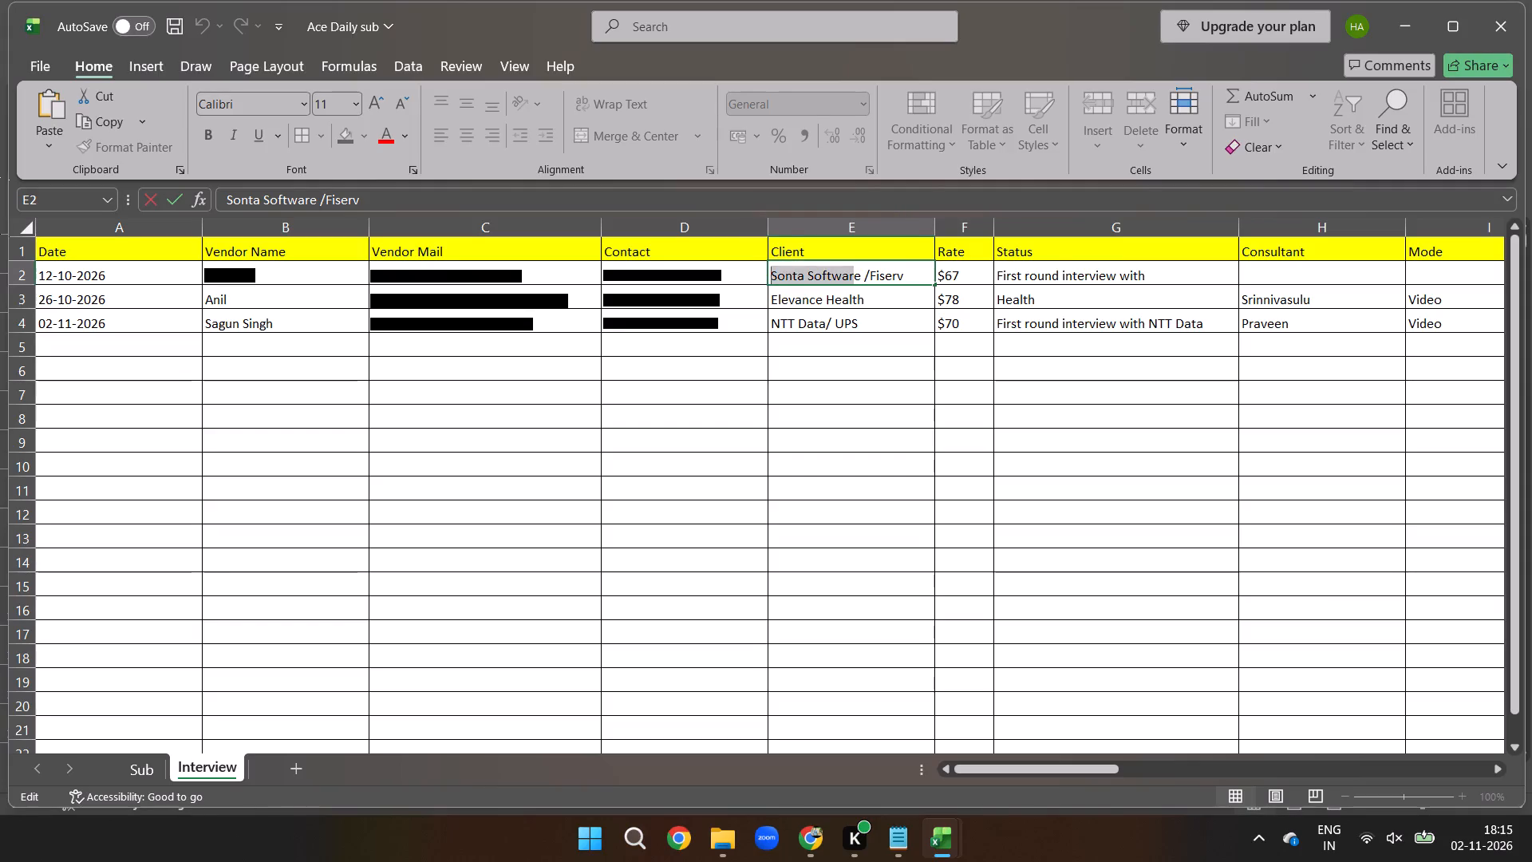
{"action": "double_click", "coordinate": [1187, 273]}
{"action": "key", "text": "ctrl+v"}
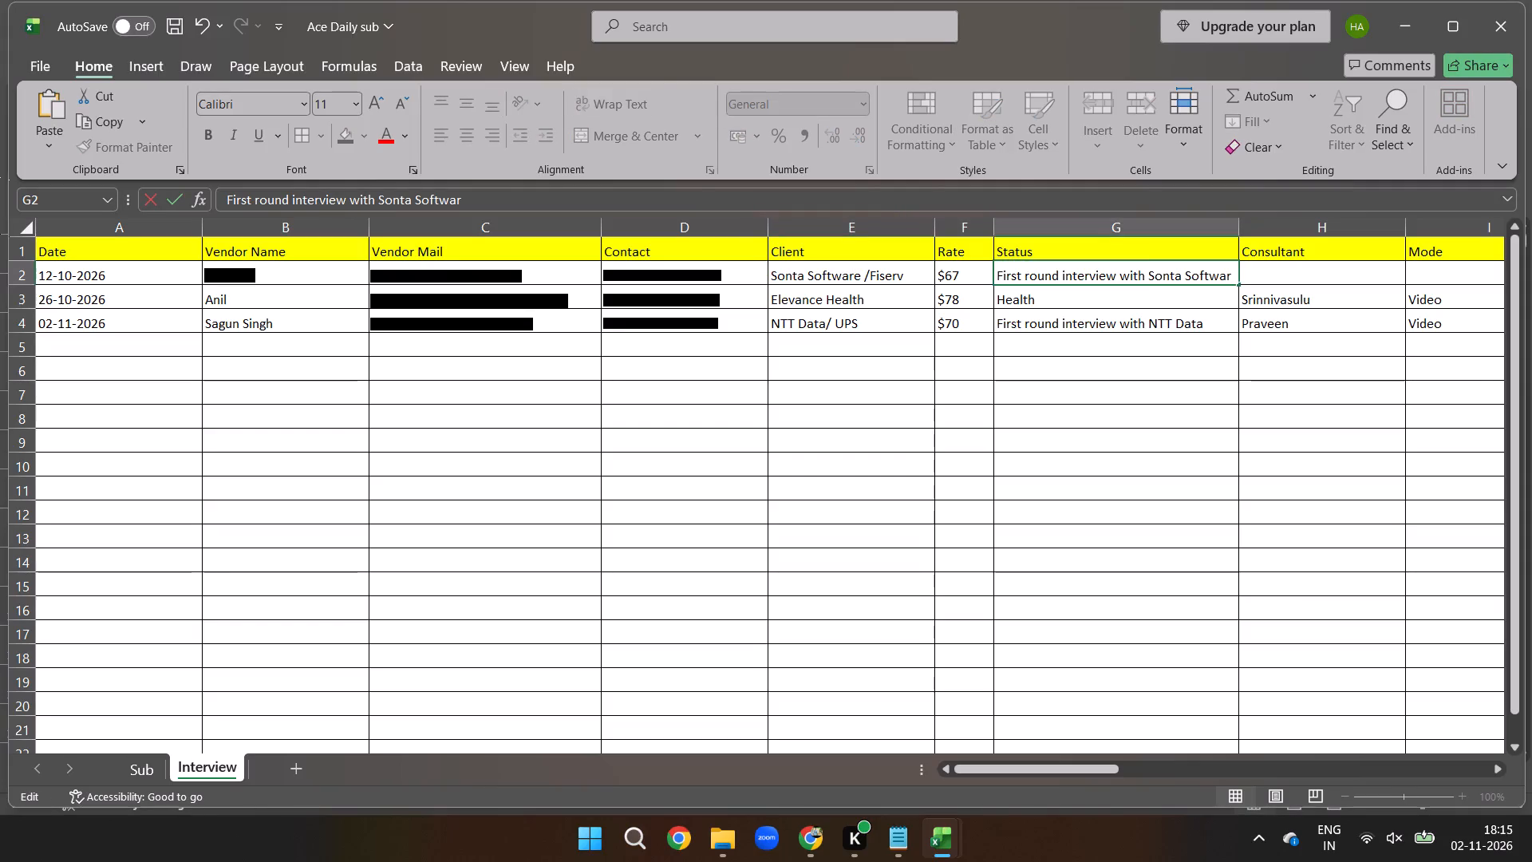
{"action": "key", "text": "e"}
{"action": "left_click", "coordinate": [1147, 379]}
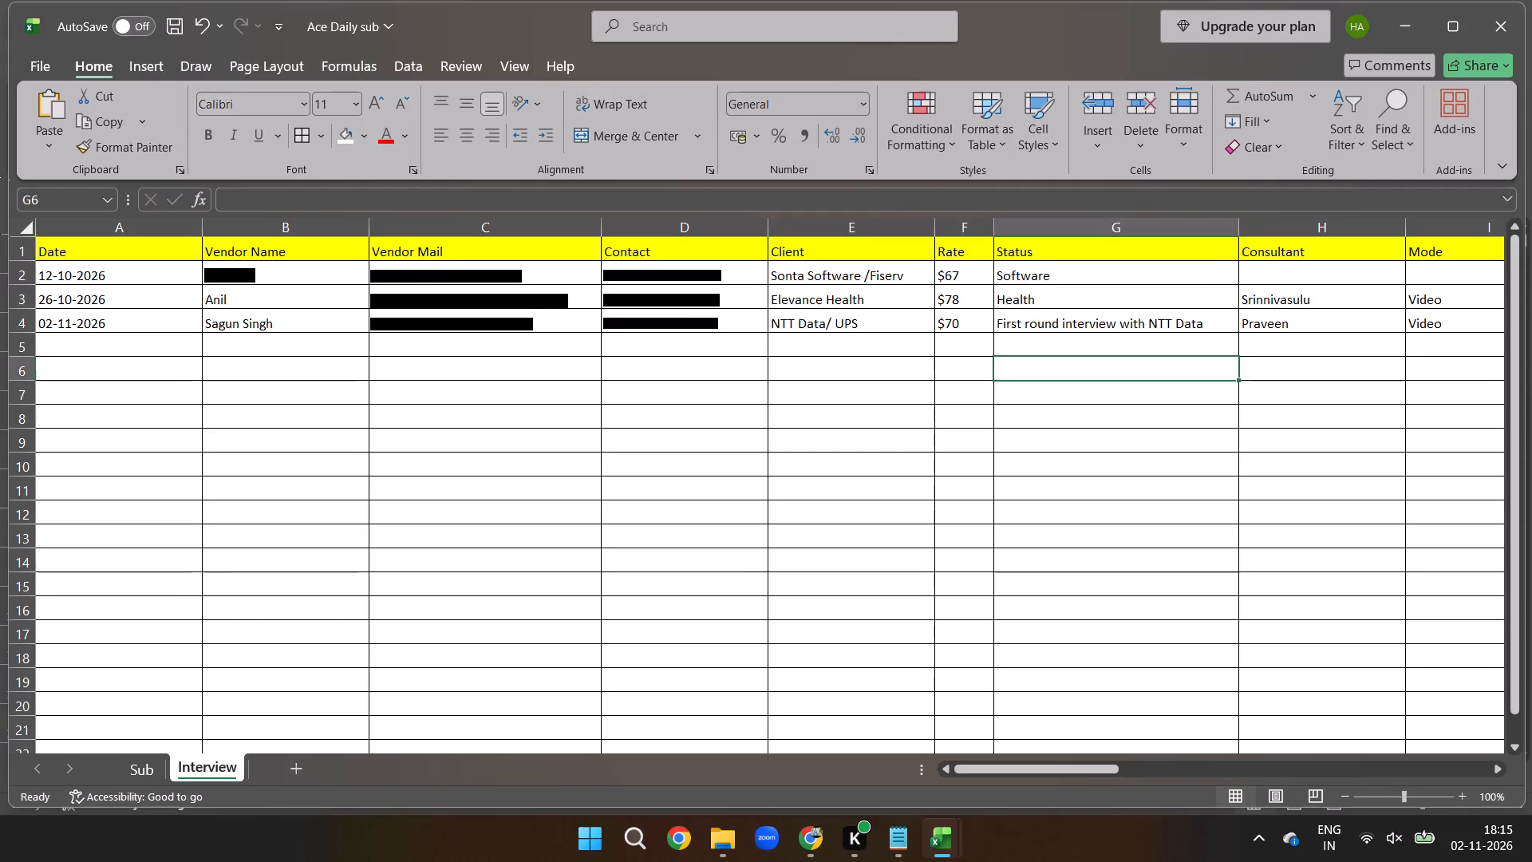
Copy the consultant "Srinnivasulu" from the Elevance Health record into Consultant in row 2.
{"action": "left_click", "coordinate": [1267, 283]}
{"action": "double_click", "coordinate": [1327, 296]}
{"action": "left_click_drag", "start_coordinate": [1327, 296], "coordinate": [1182, 297]}
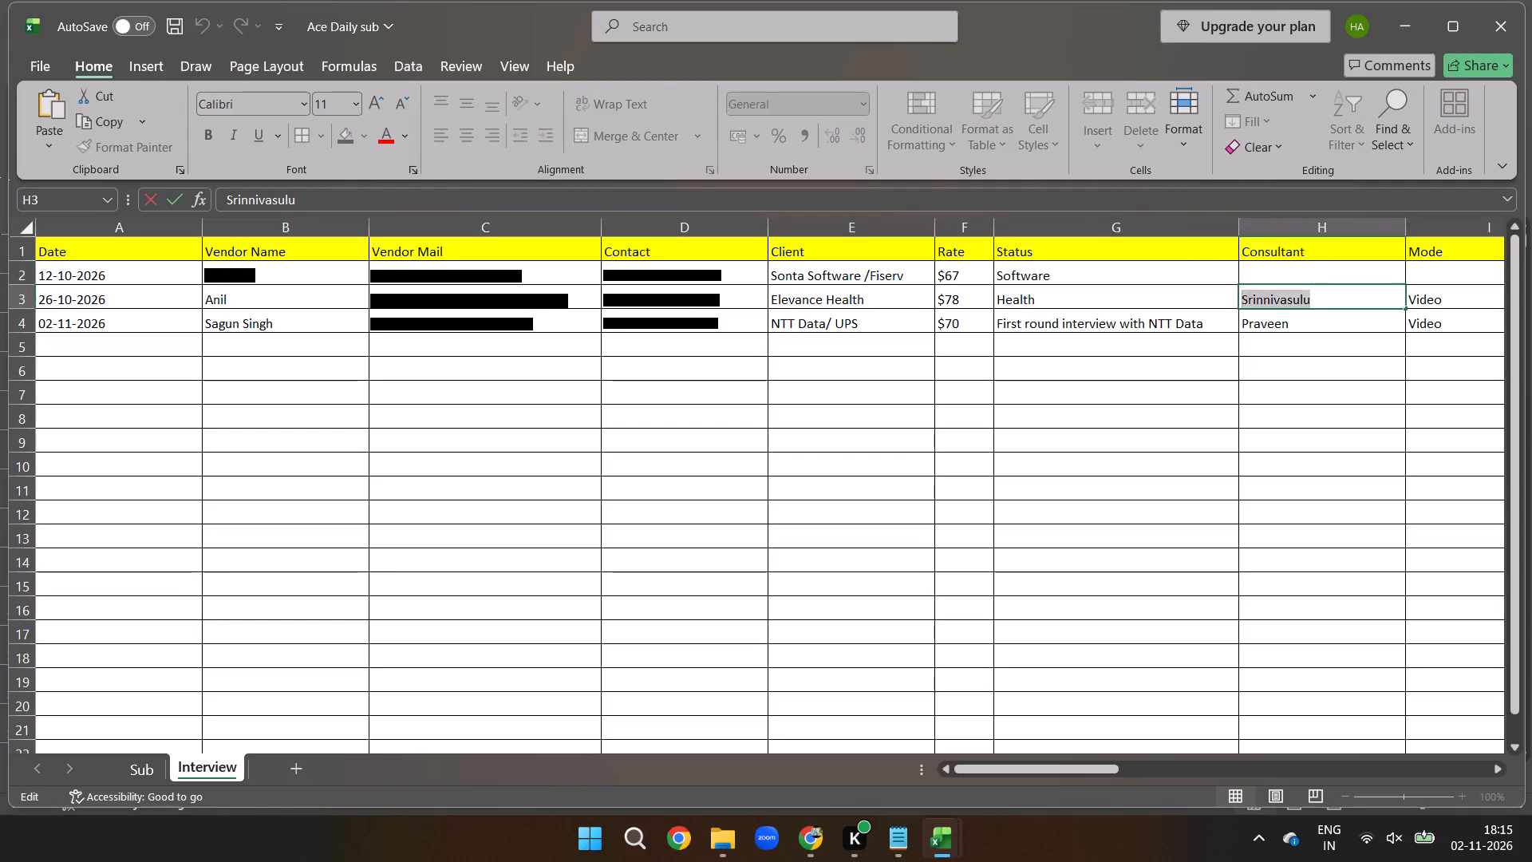
{"action": "key", "text": "ctrl+c"}
{"action": "double_click", "coordinate": [1287, 273]}
{"action": "key", "text": "ctrl+v"}
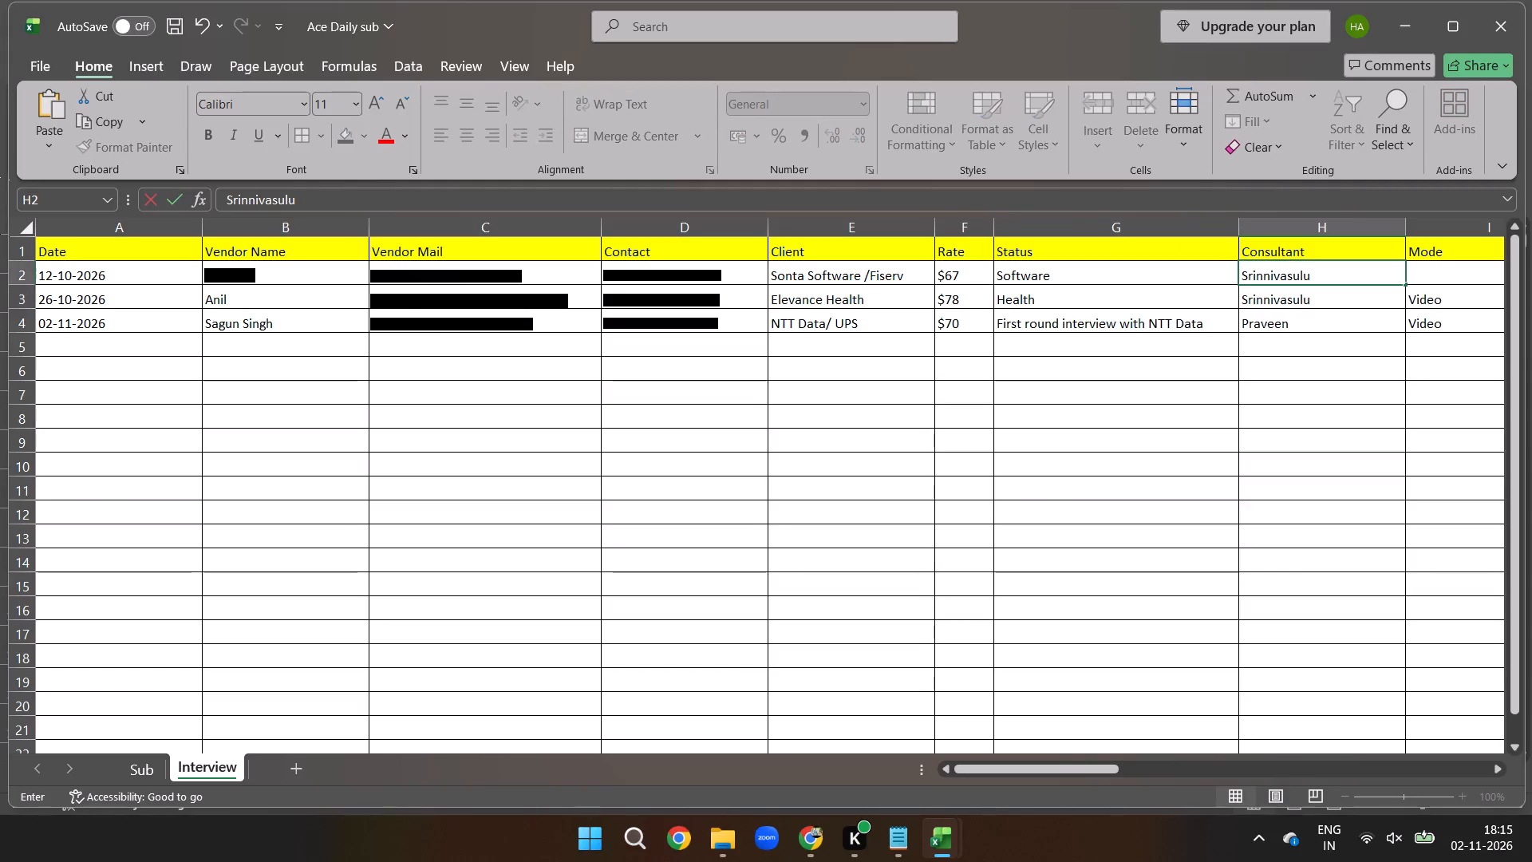
{"action": "left_click", "coordinate": [1278, 409]}
Copy the mode "Video" from the Elevance Health record into Mode in row 2.
{"action": "double_click", "coordinate": [1444, 295]}
{"action": "left_click_drag", "start_coordinate": [1444, 295], "coordinate": [1433, 298]}
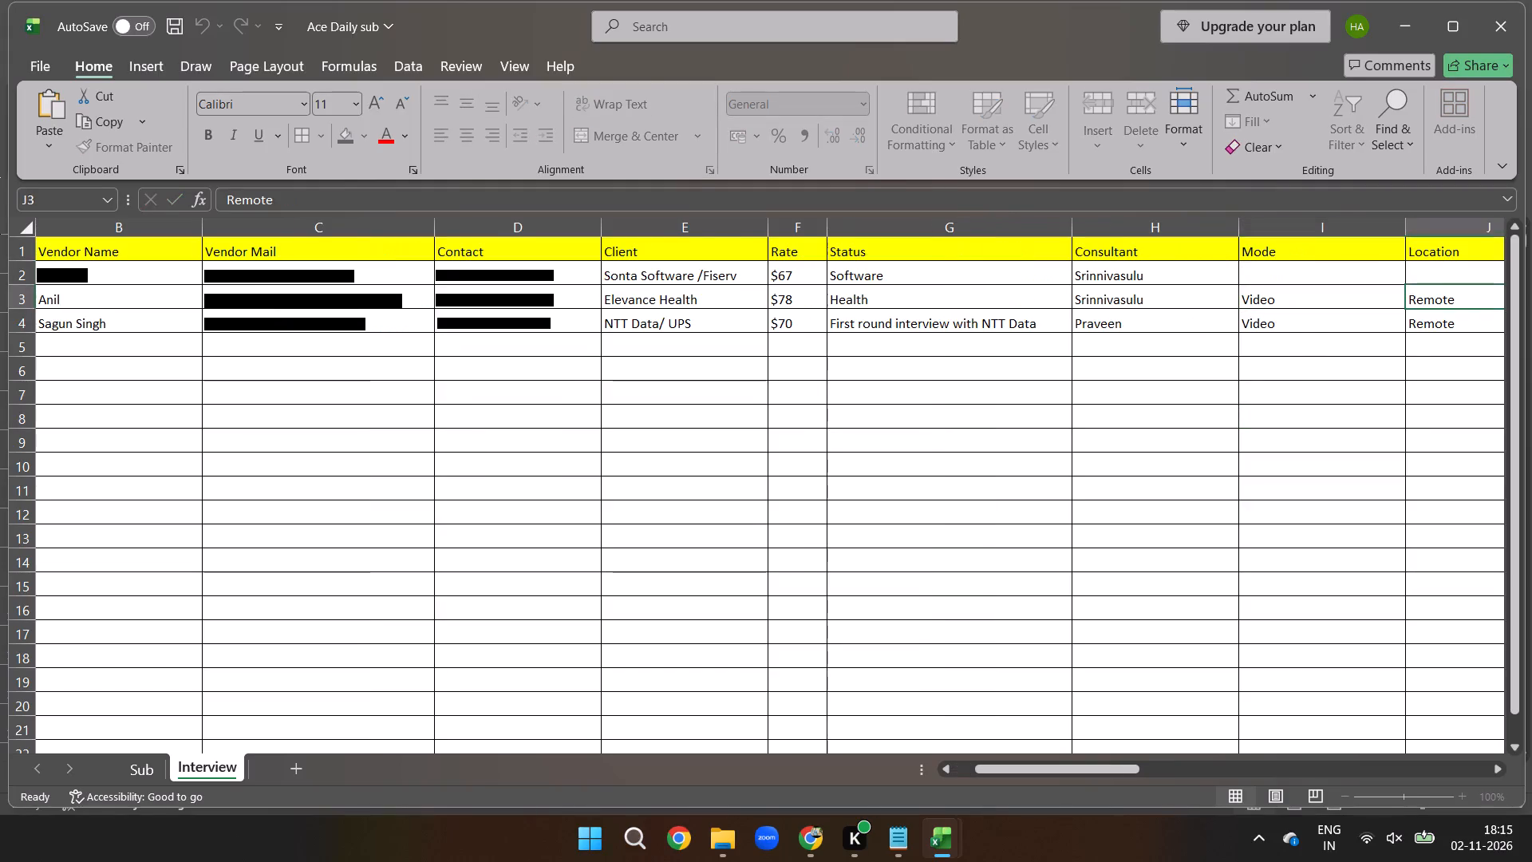
{"action": "double_click", "coordinate": [1311, 298]}
{"action": "left_click_drag", "start_coordinate": [1310, 298], "coordinate": [1189, 298]}
{"action": "key", "text": "ctrl+c"}
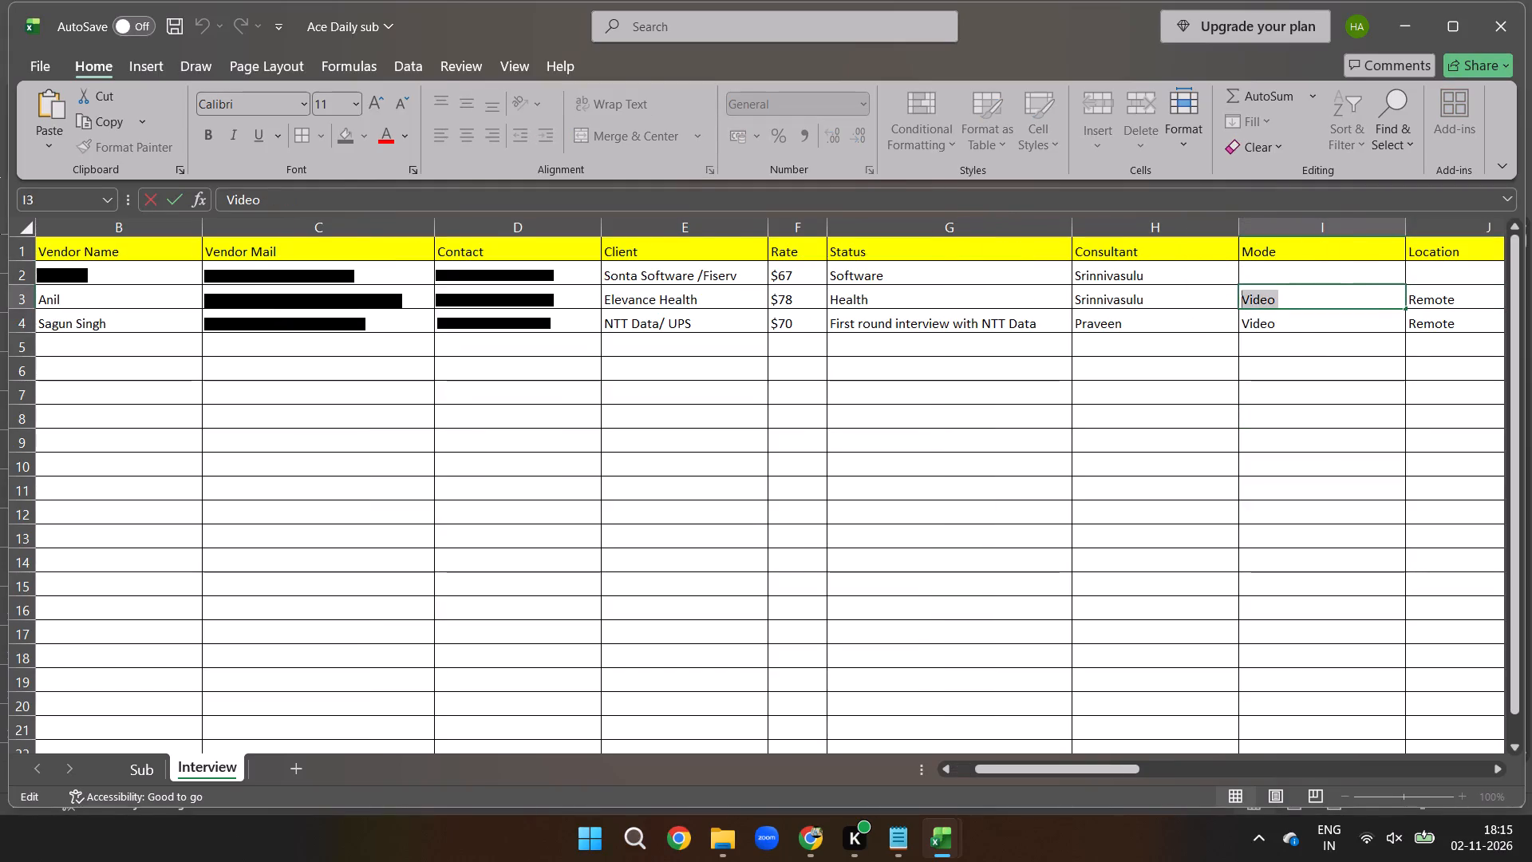
{"action": "double_click", "coordinate": [1293, 273]}
{"action": "key", "text": "ctrl+v"}
Enter "Remote" under Location in row 2 and return to the first columns of the Interview sheet.
{"action": "double_click", "coordinate": [1454, 271]}
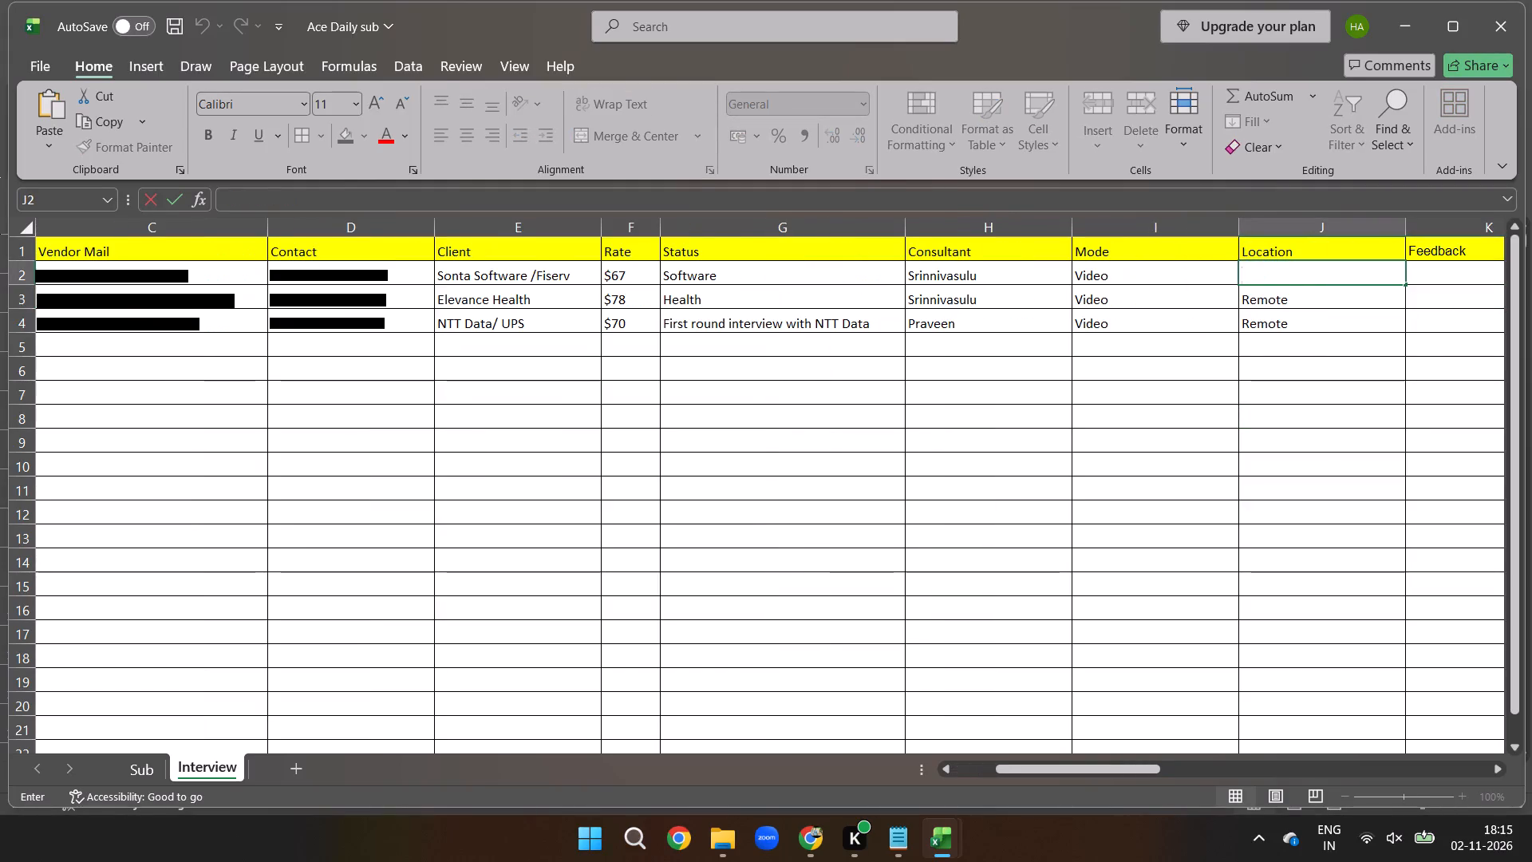
{"action": "type", "text": "Re"}
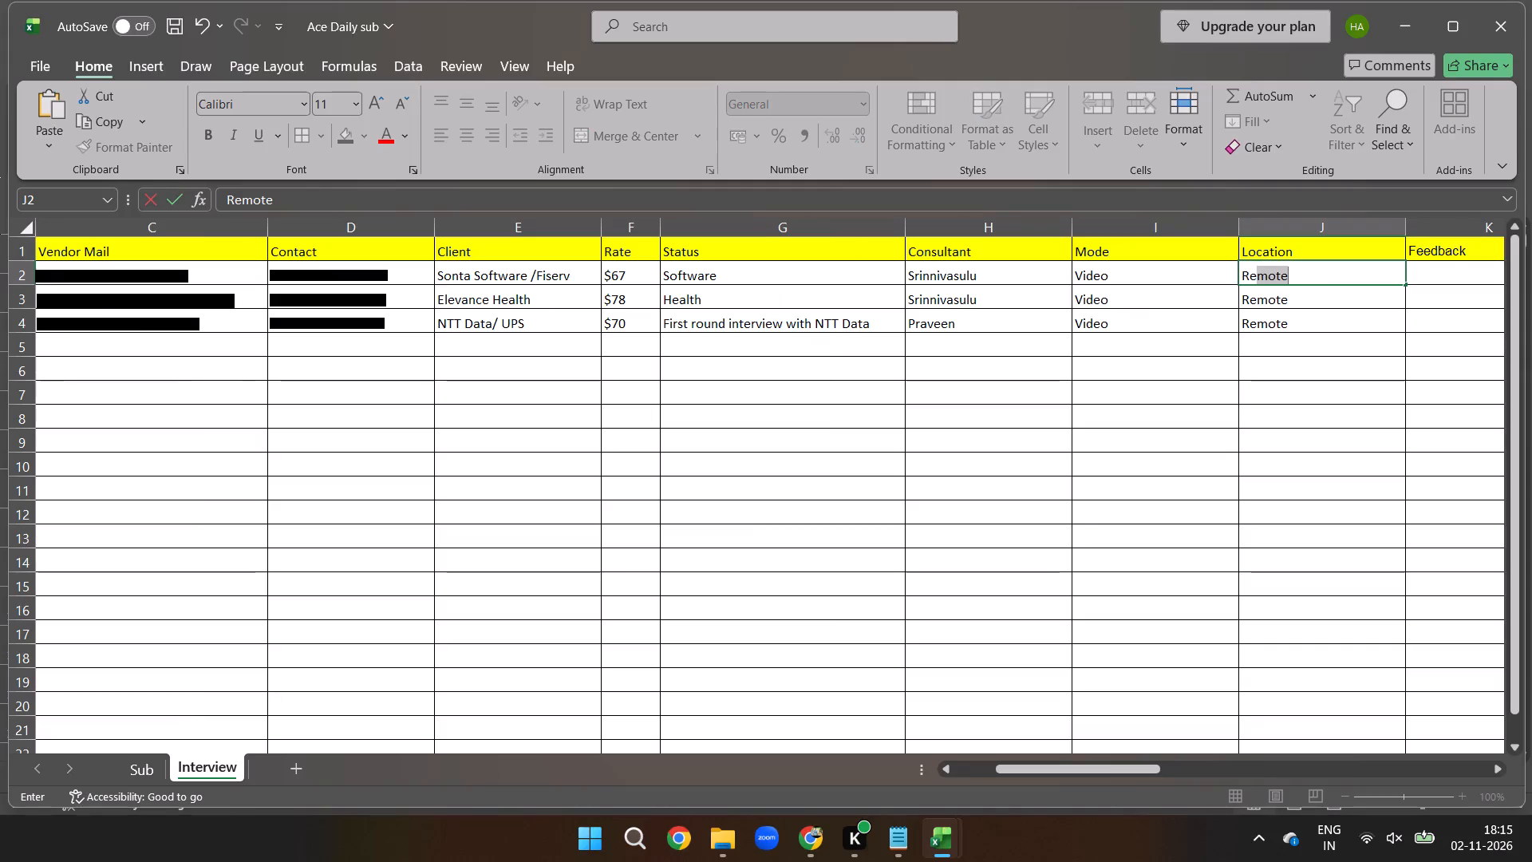
{"action": "left_click", "coordinate": [1205, 511]}
{"action": "left_click_drag", "start_coordinate": [1046, 767], "coordinate": [875, 769]}
{"action": "left_click", "coordinate": [717, 625]}
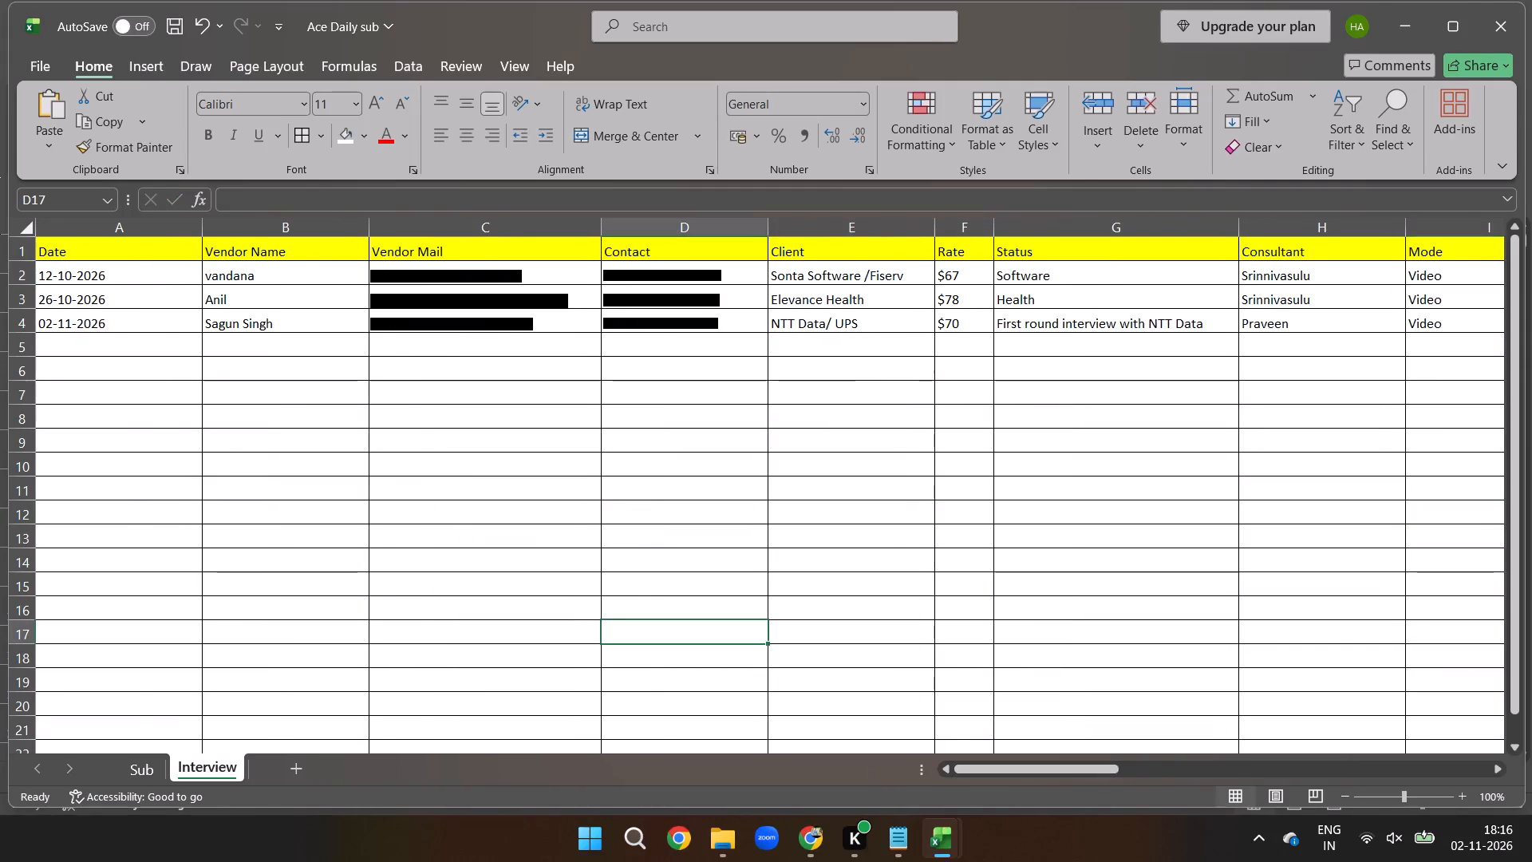
Minimise the Ace Daily sub workbook and close the Harish Work sheet workbook without saving its changes.
{"action": "left_click", "coordinate": [1415, 20]}
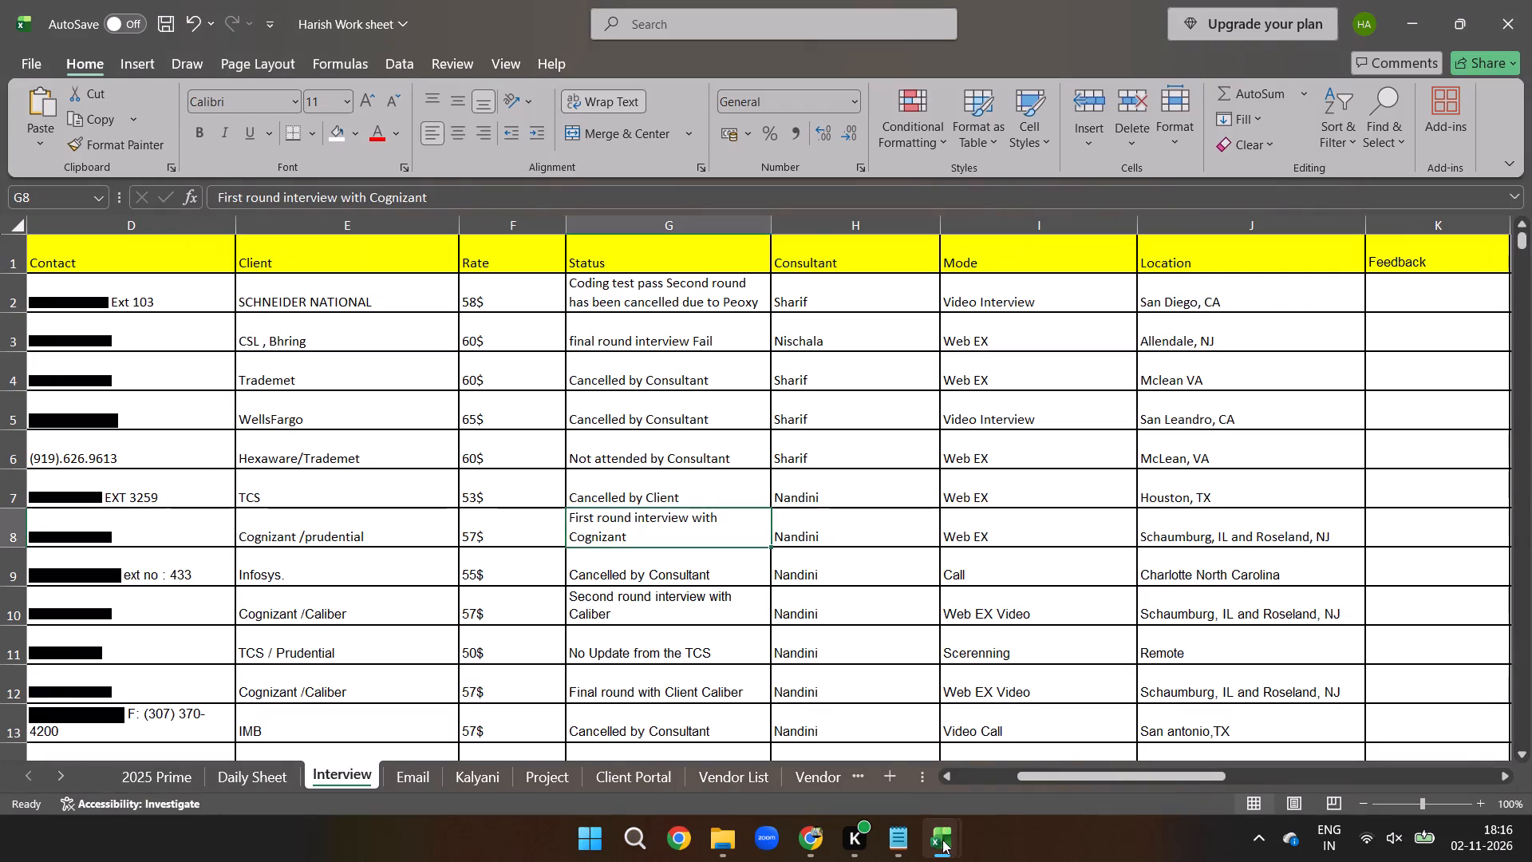
{"action": "left_click", "coordinate": [1143, 672]}
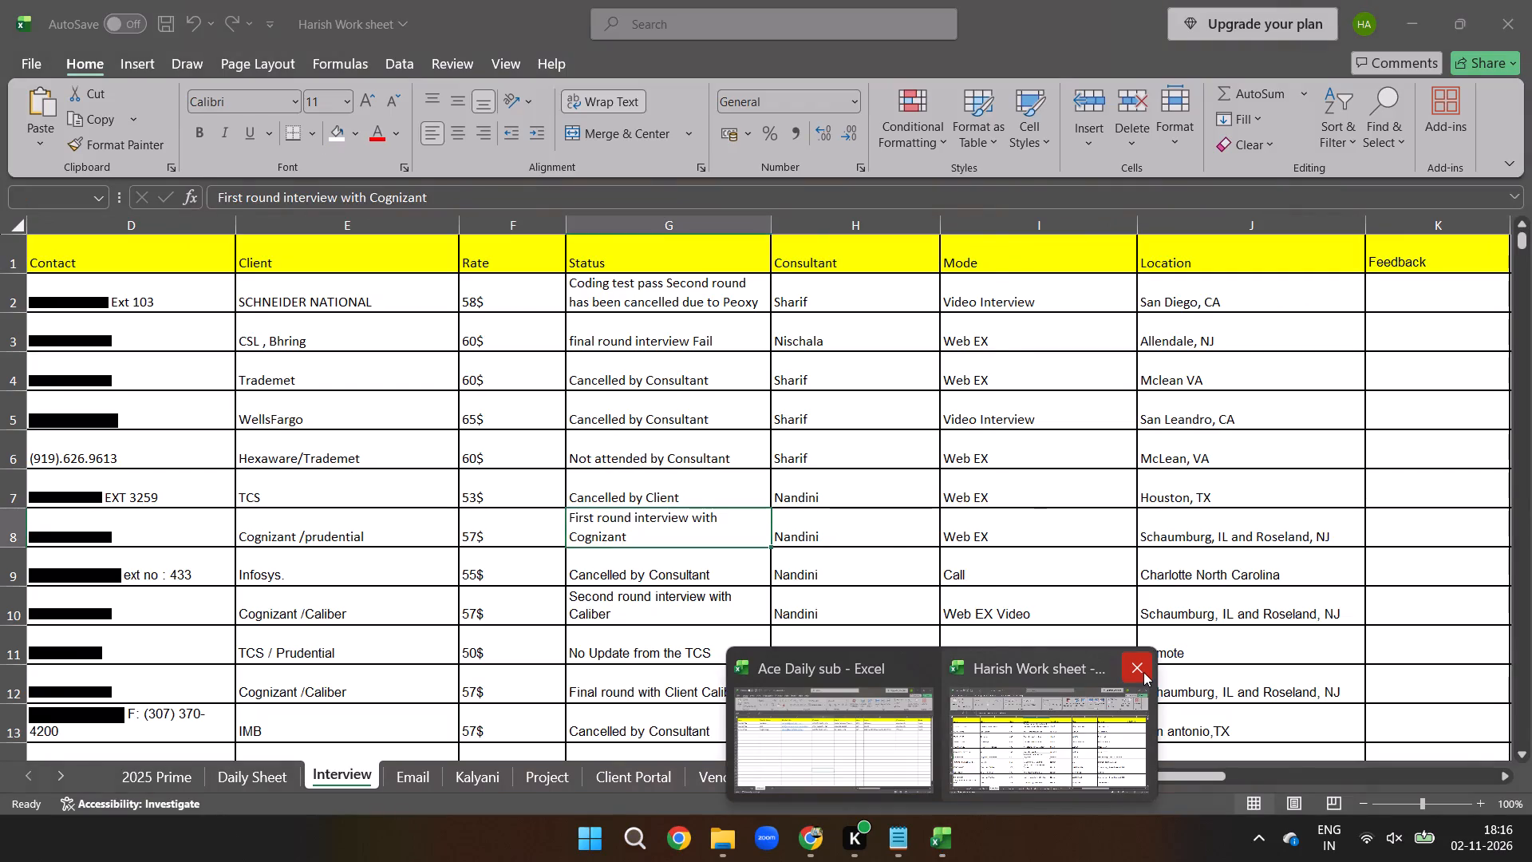
{"action": "left_click", "coordinate": [840, 552]}
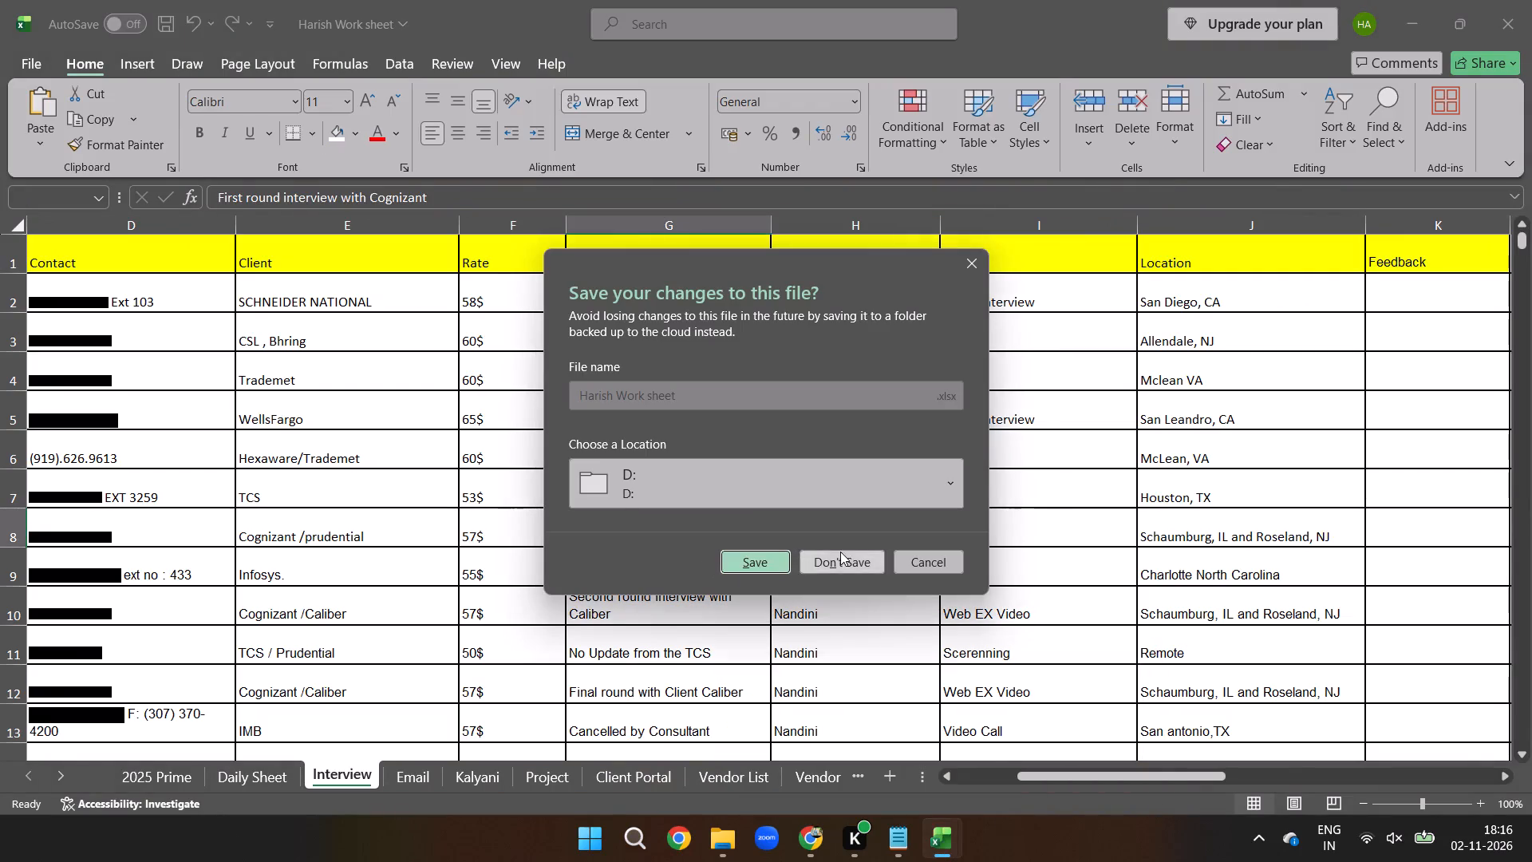
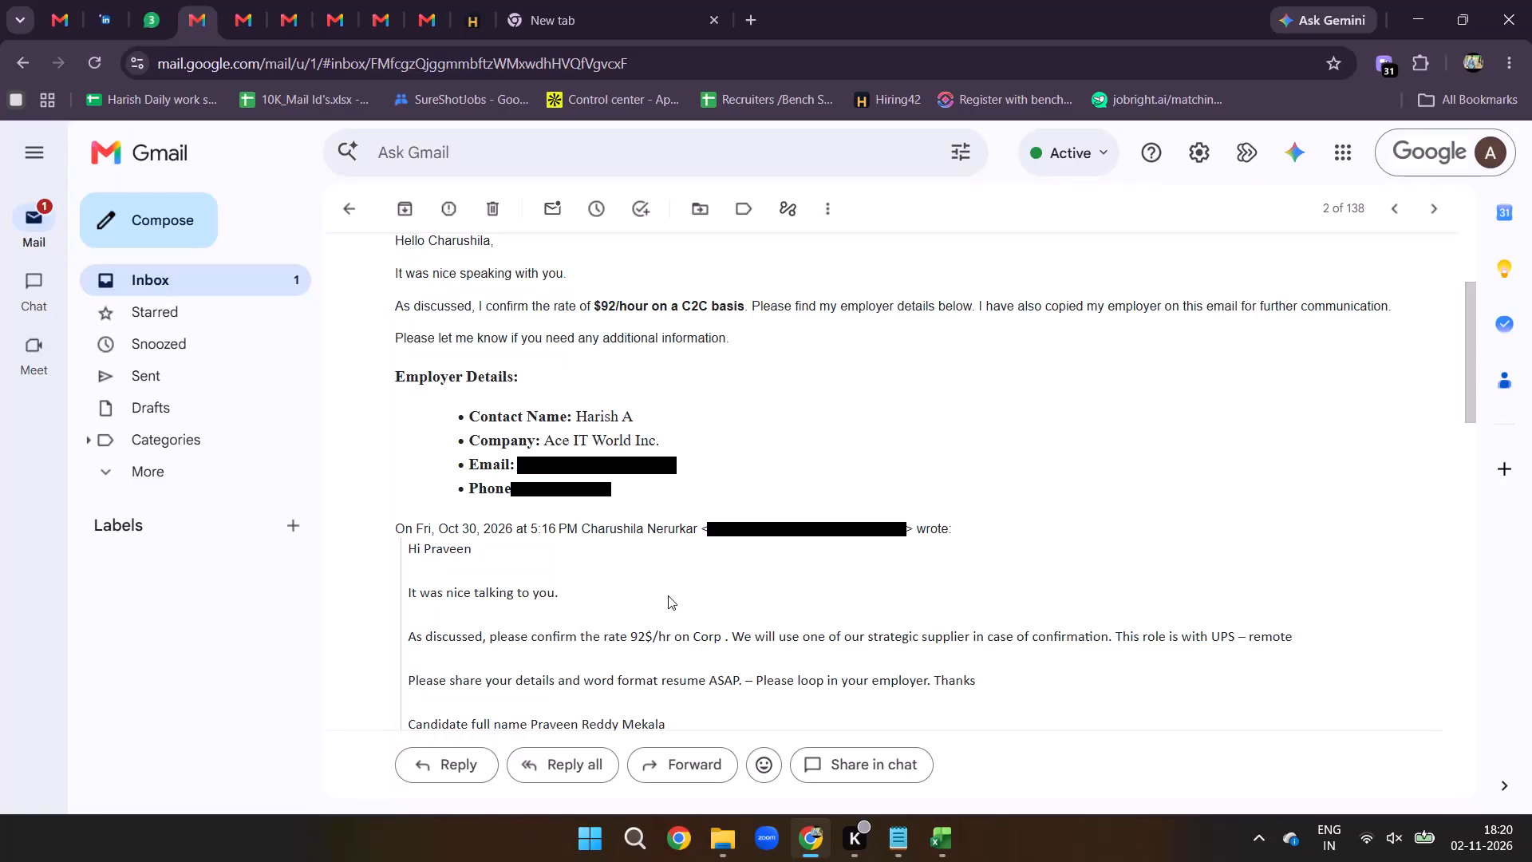
Copy the recruiter's email address from the signature in the quoted NTT Data email into column C of row 40 on the Sub sheet.
{"action": "scroll", "coordinate": [668, 595], "scroll_direction": "down", "scroll_amount": 2}
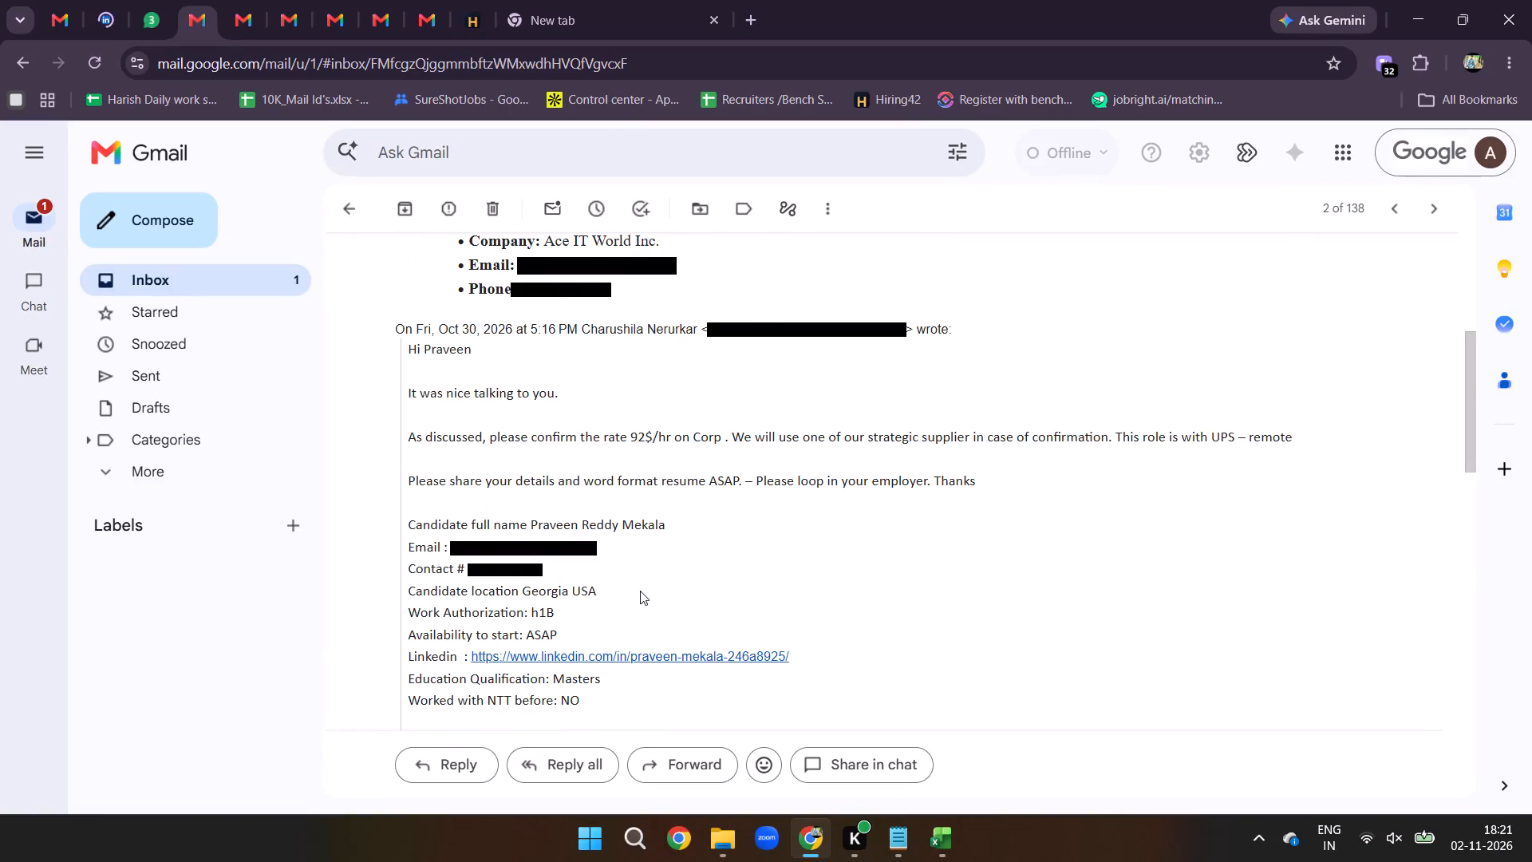
{"action": "scroll", "coordinate": [640, 591], "scroll_direction": "down", "scroll_amount": 4}
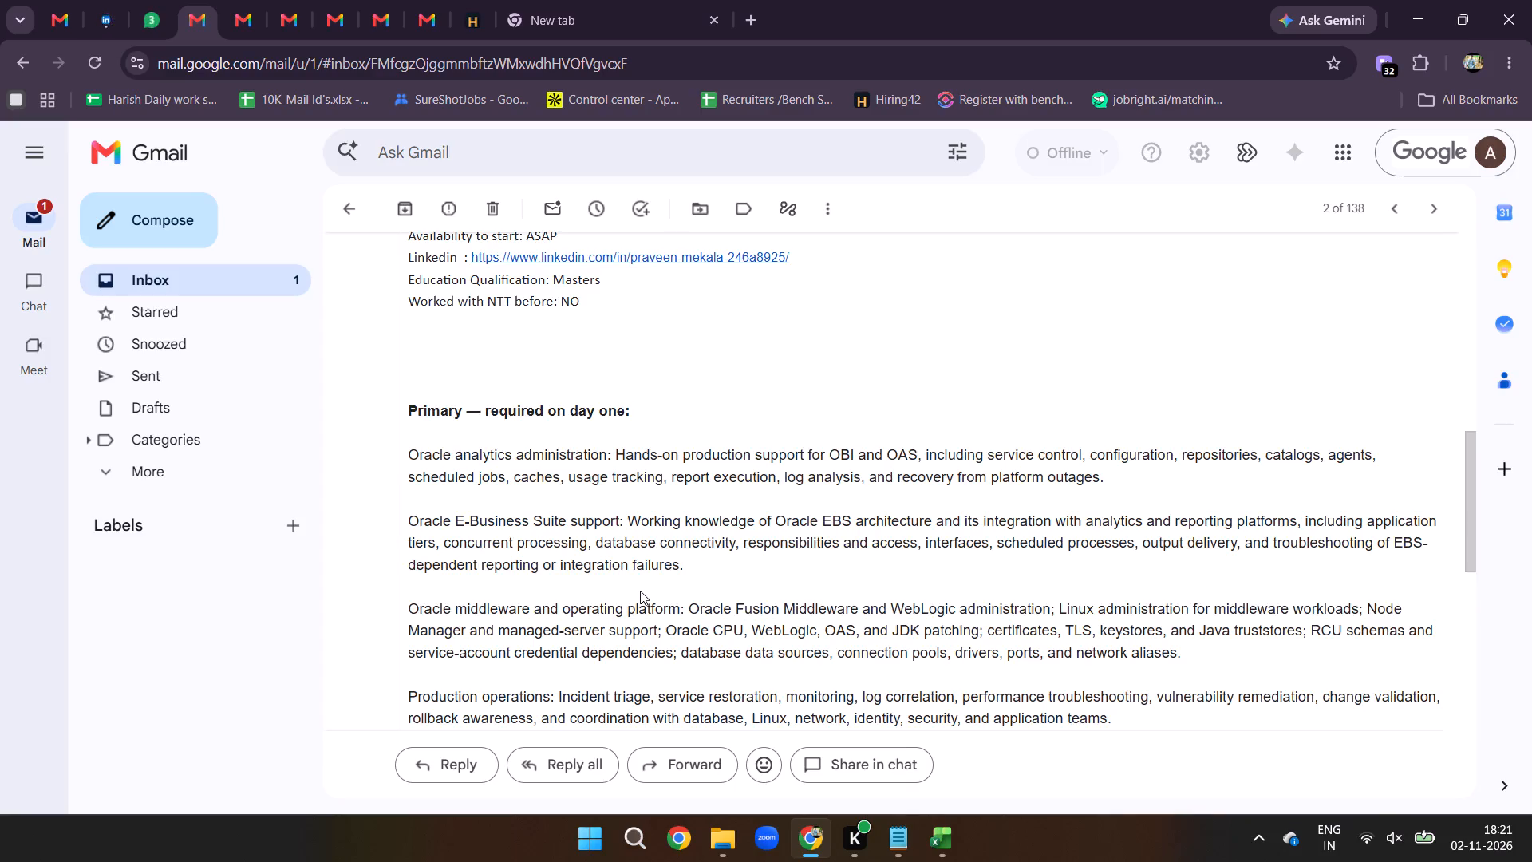
{"action": "scroll", "coordinate": [640, 591], "scroll_direction": "down", "scroll_amount": 11}
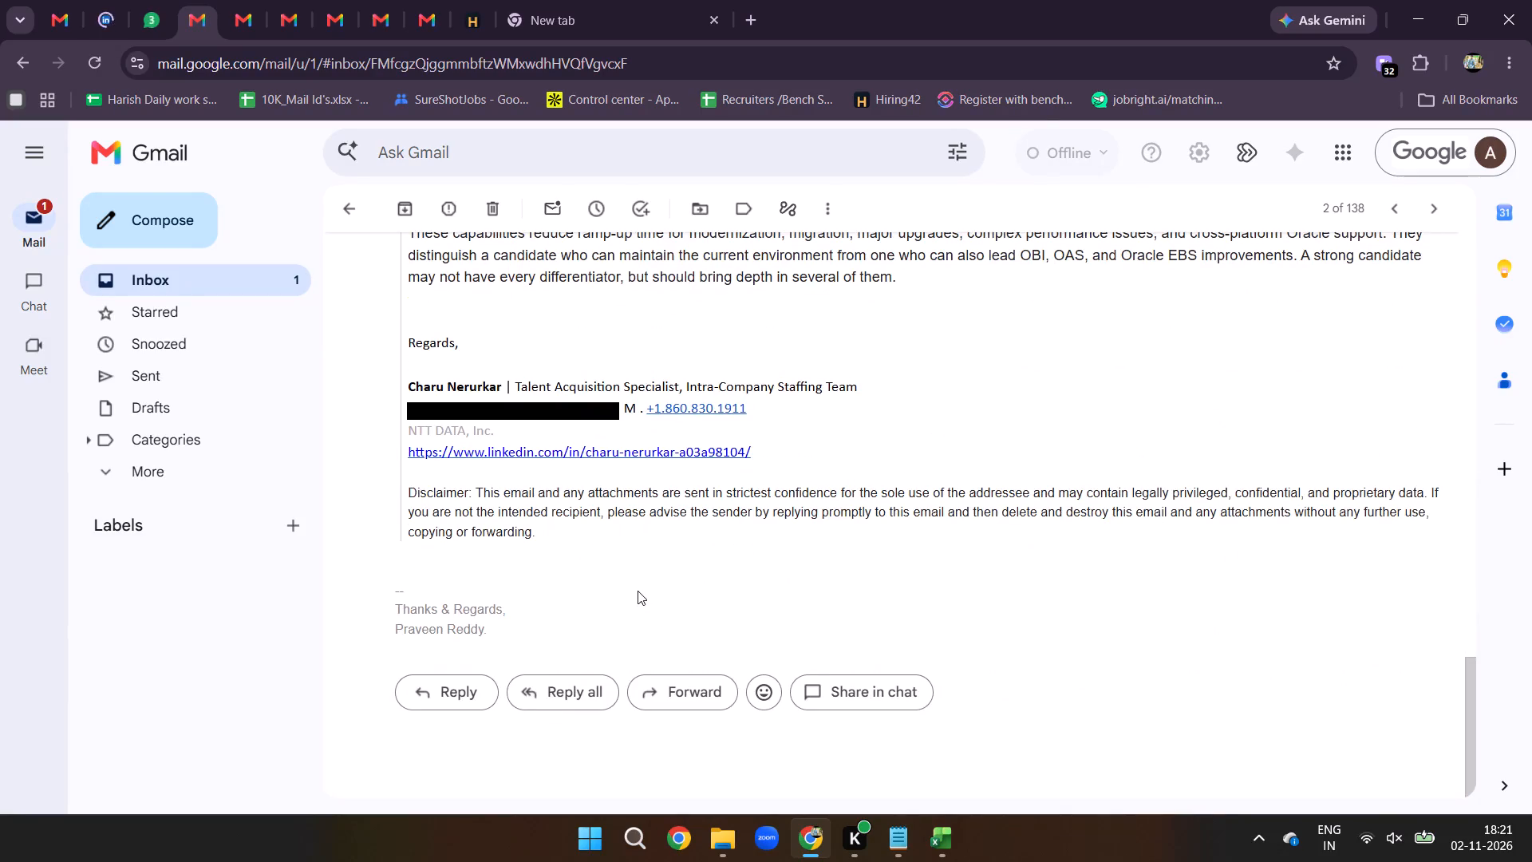
{"action": "left_click_drag", "start_coordinate": [613, 406], "coordinate": [414, 407]}
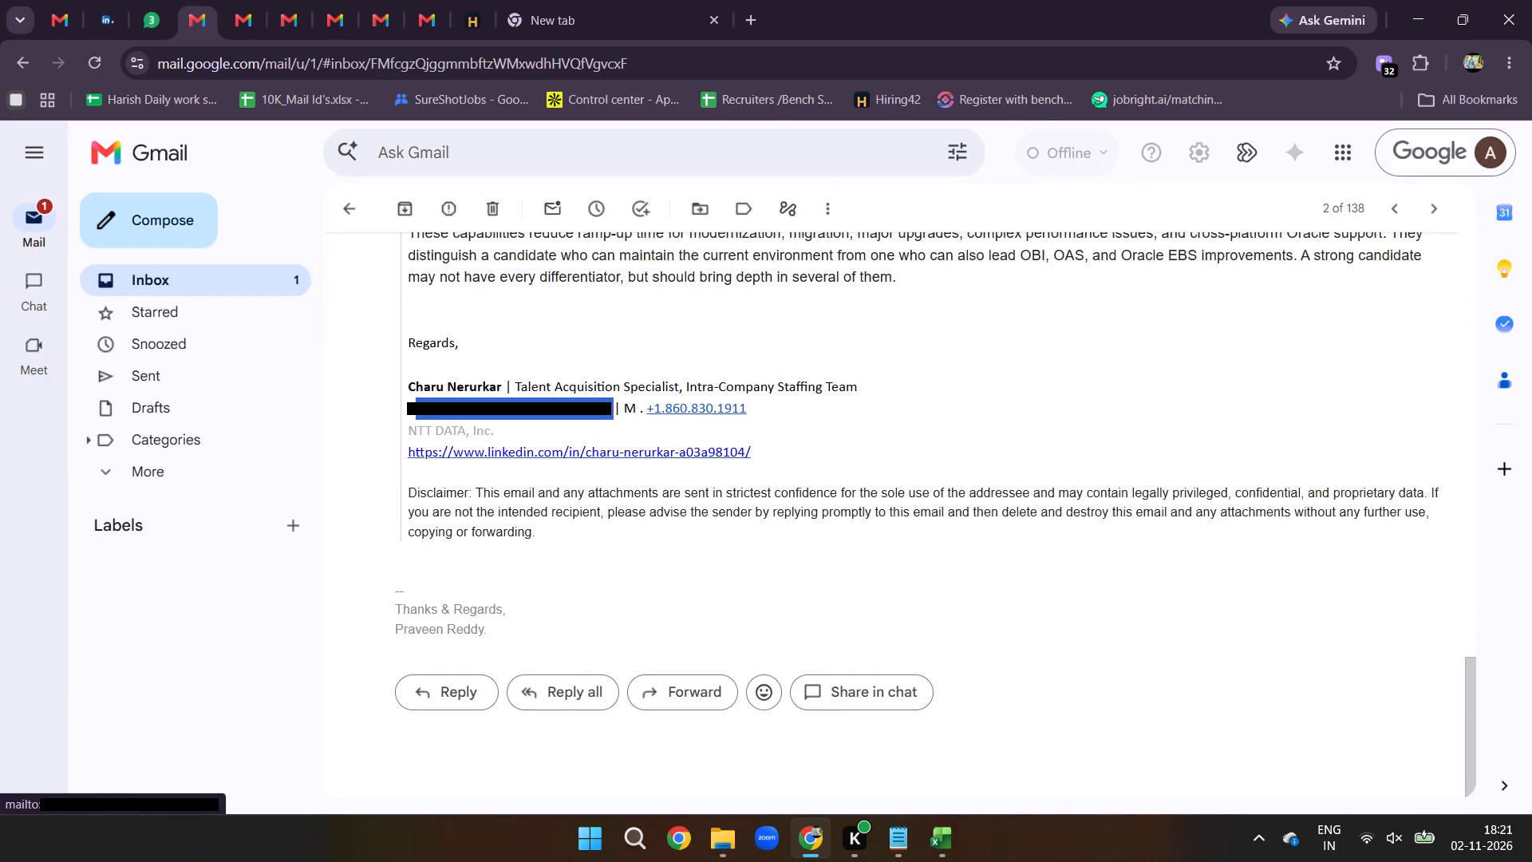
{"action": "left_click_drag", "start_coordinate": [414, 407], "coordinate": [409, 407]}
{"action": "key", "text": "ctrl+c"}
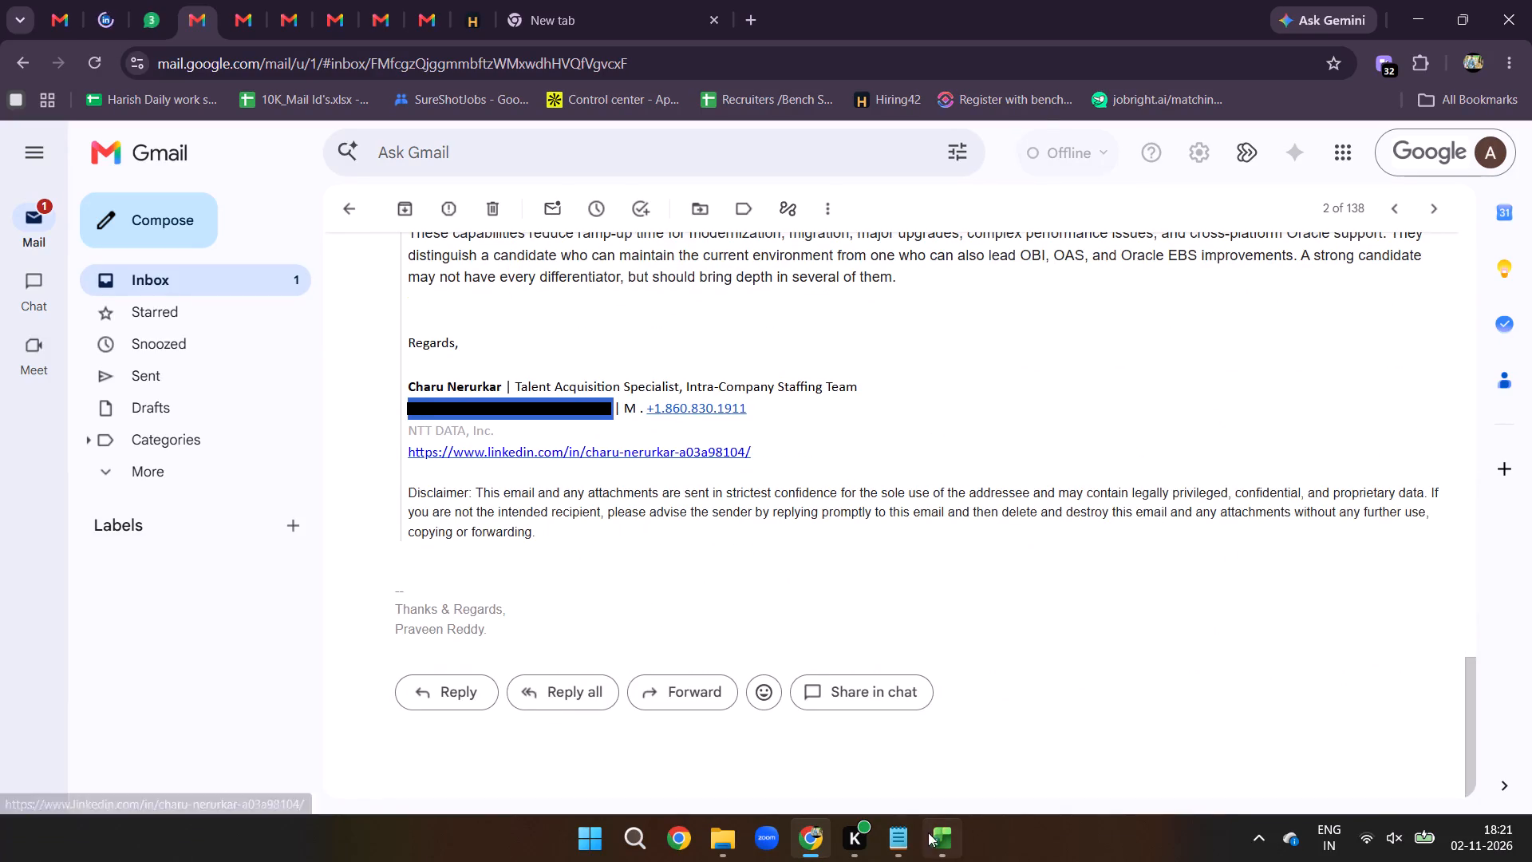
{"action": "left_click", "coordinate": [949, 840]}
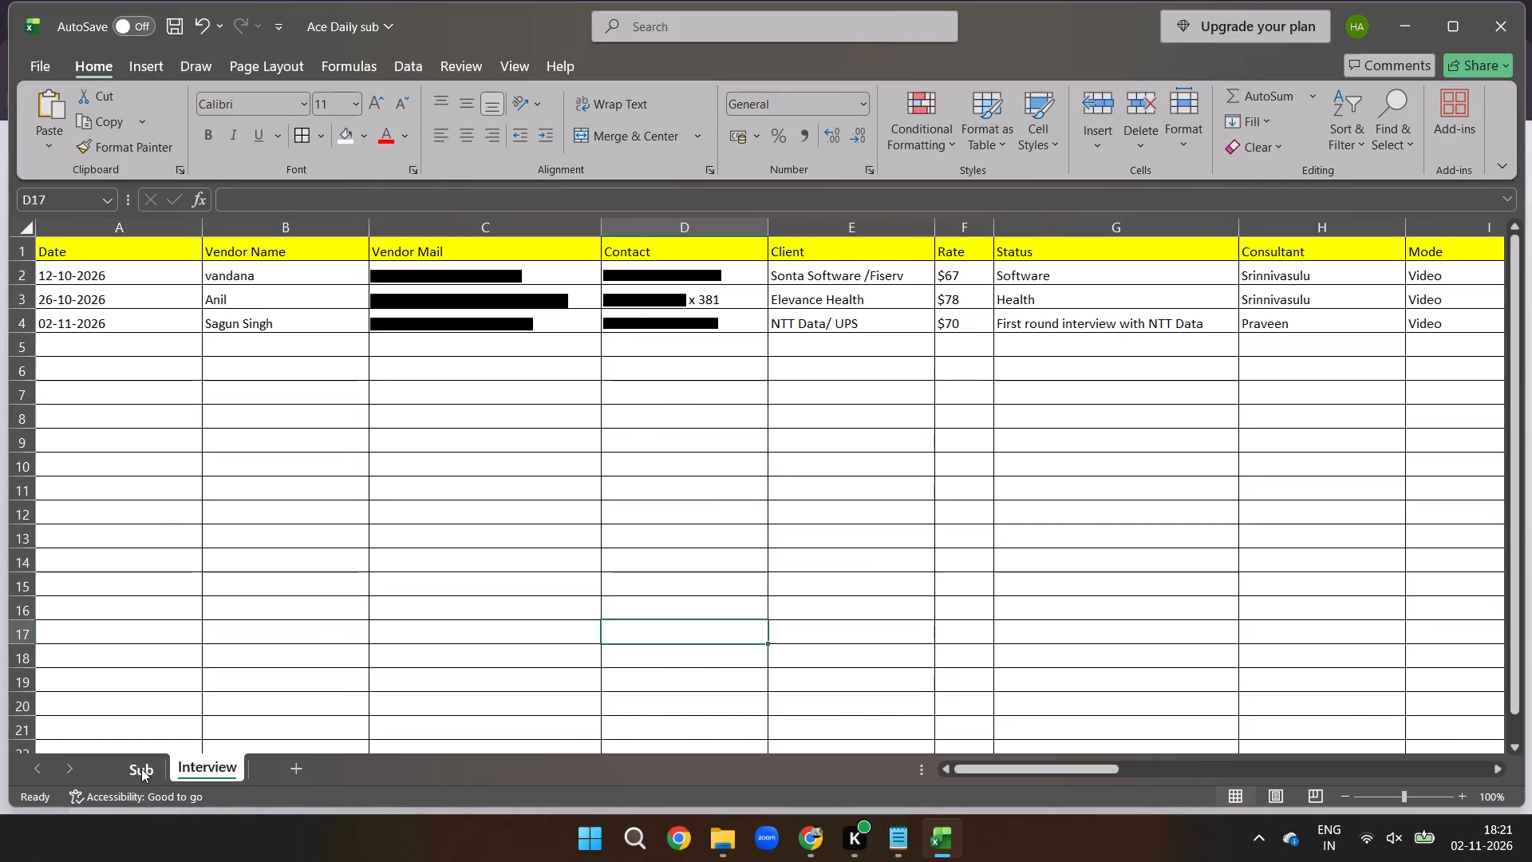
{"action": "left_click", "coordinate": [141, 769]}
{"action": "scroll", "coordinate": [450, 581], "scroll_direction": "down", "scroll_amount": 11}
{"action": "scroll", "coordinate": [450, 608], "scroll_direction": "up", "scroll_amount": 3}
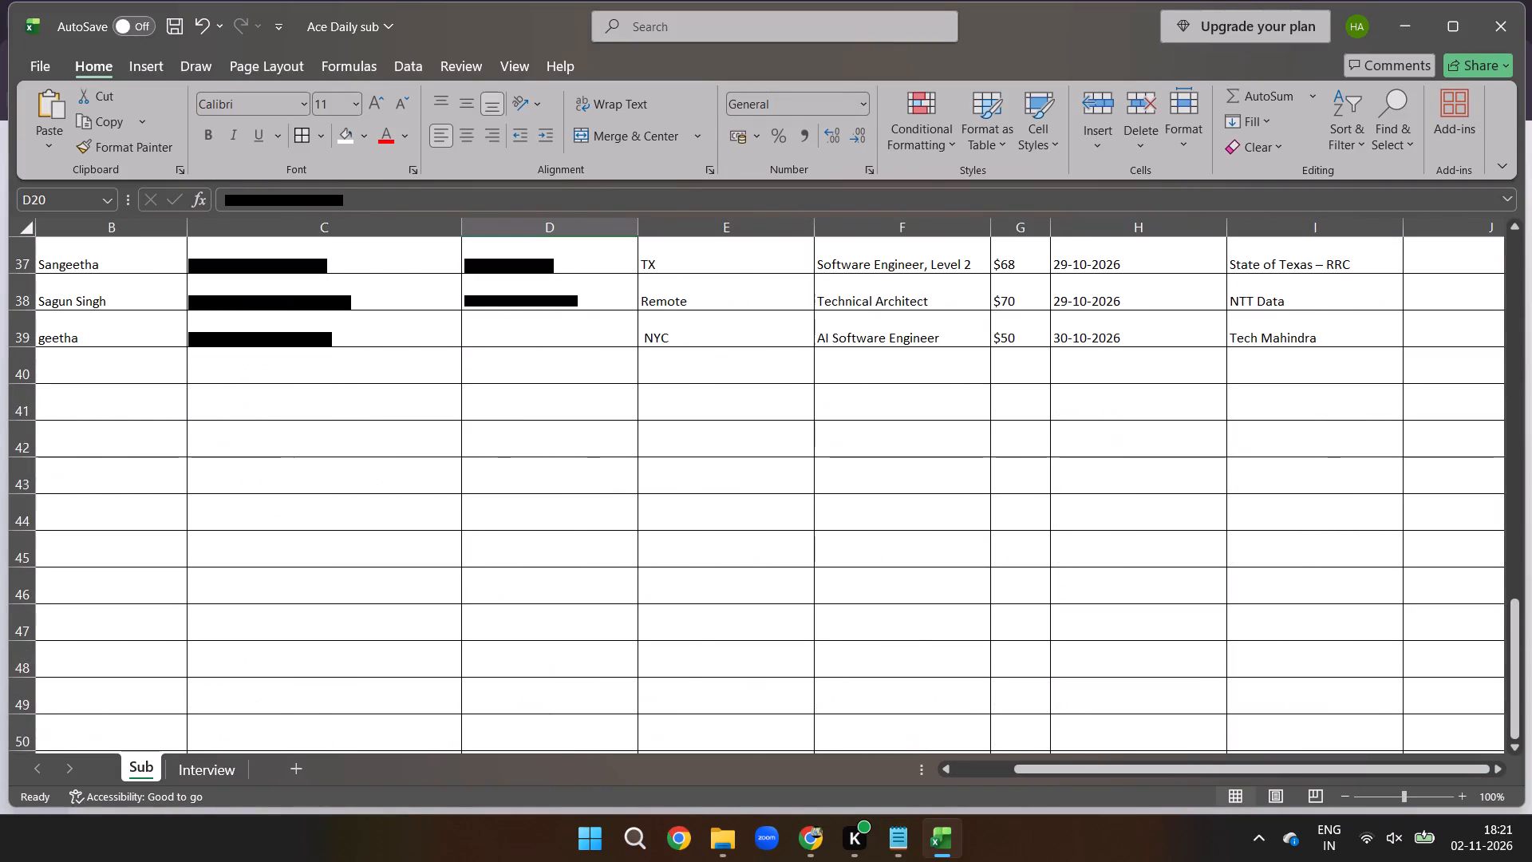
{"action": "double_click", "coordinate": [304, 372]}
{"action": "key", "text": "ctrl+v"}
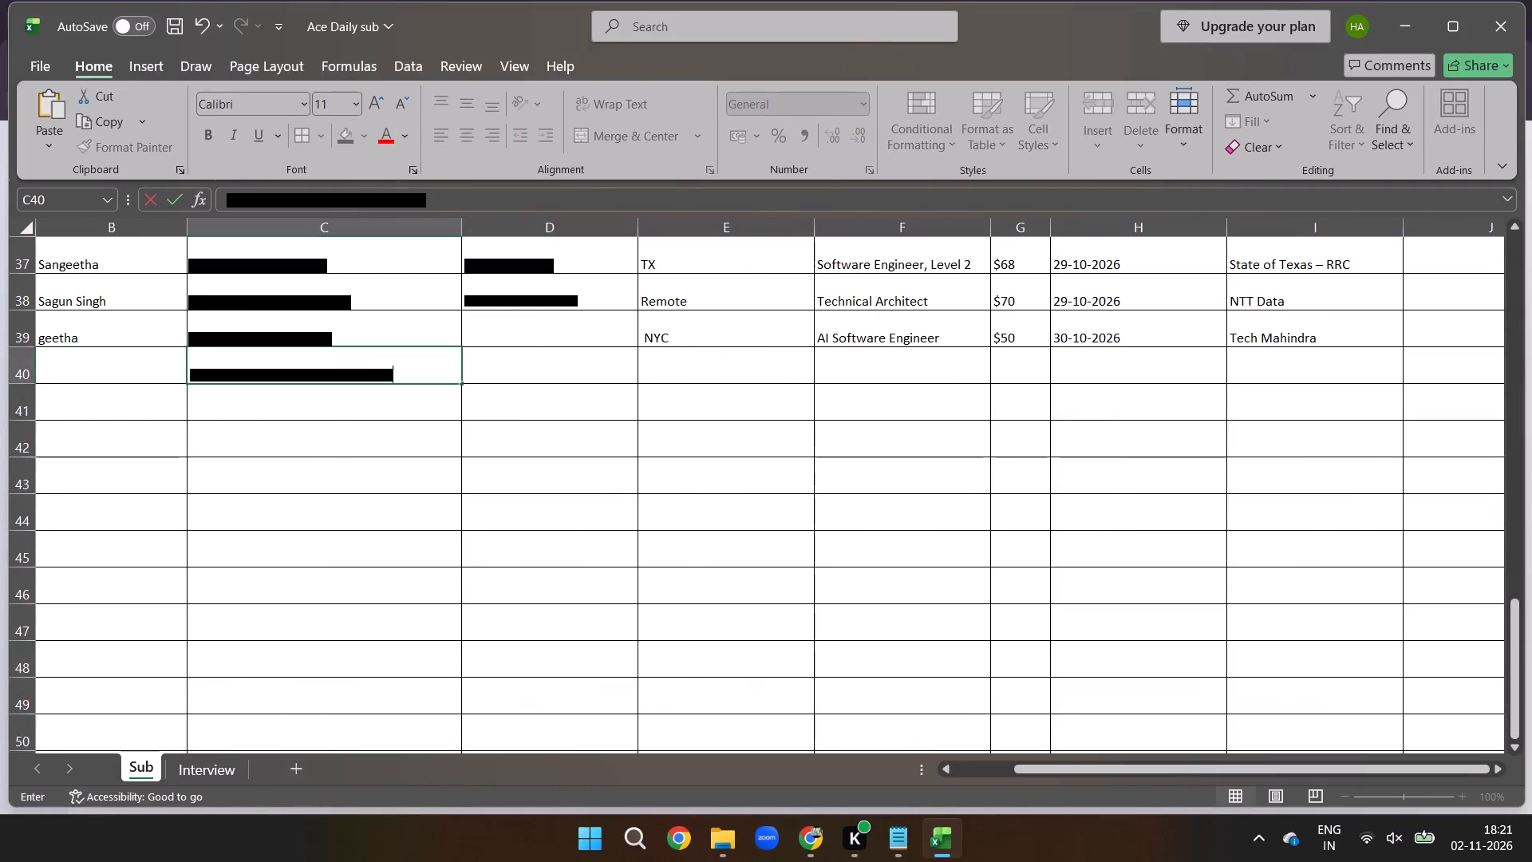
Copy the first name "Charushila" out of the row 40 email address into the vendor name cell in column B.
{"action": "left_click_drag", "start_coordinate": [251, 376], "coordinate": [97, 375]}
{"action": "key", "text": "ctrl+c"}
{"action": "double_click", "coordinate": [96, 363]}
{"action": "key", "text": "ctrl+v"}
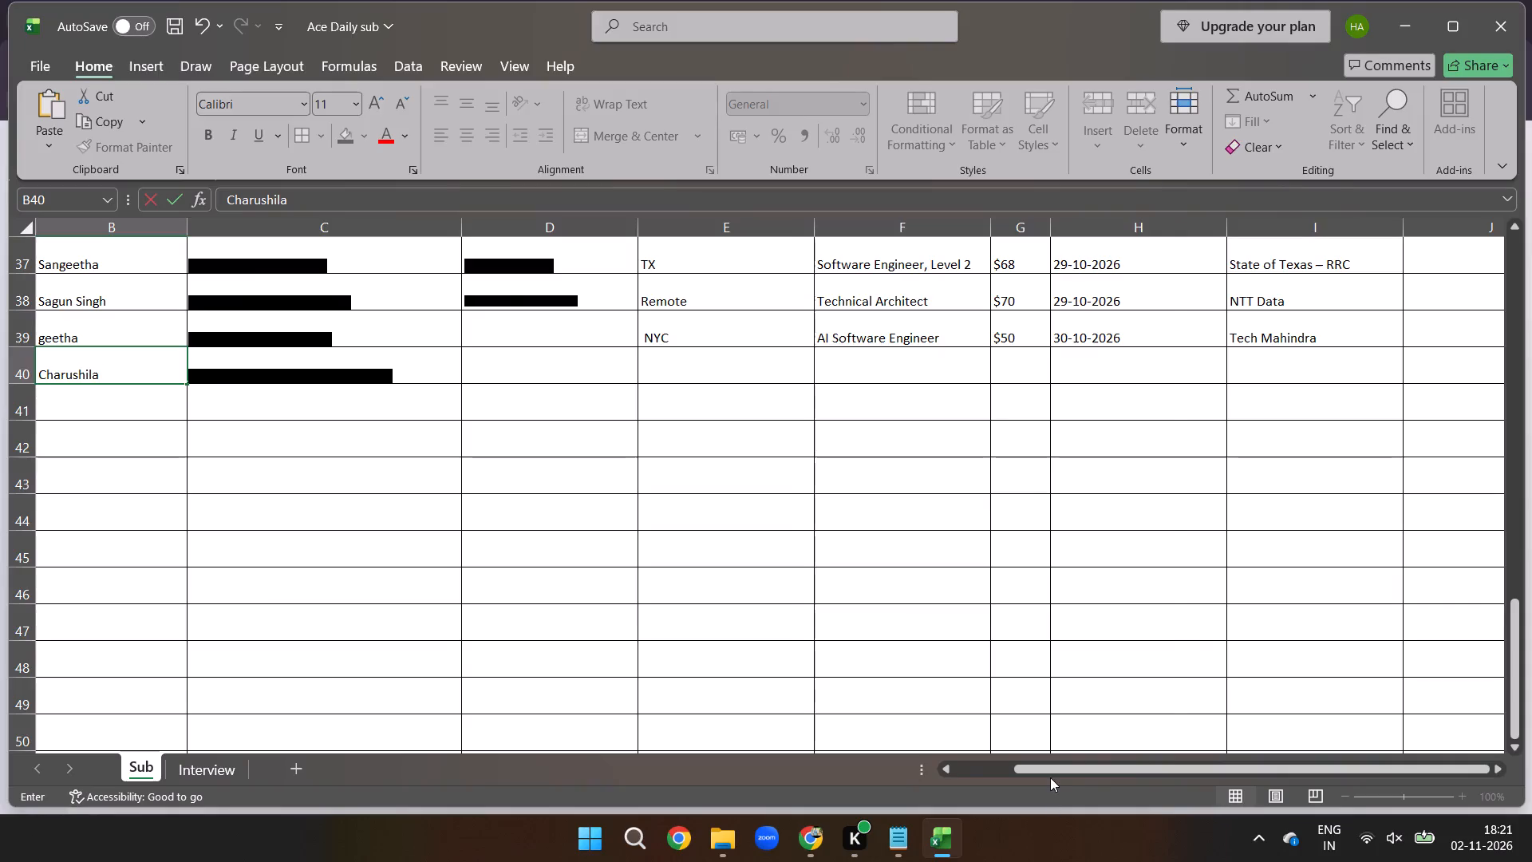
Enter "Praveen" as the consultant in column A of row 40.
{"action": "left_click_drag", "start_coordinate": [1050, 771], "coordinate": [942, 770]}
{"action": "double_click", "coordinate": [87, 367]}
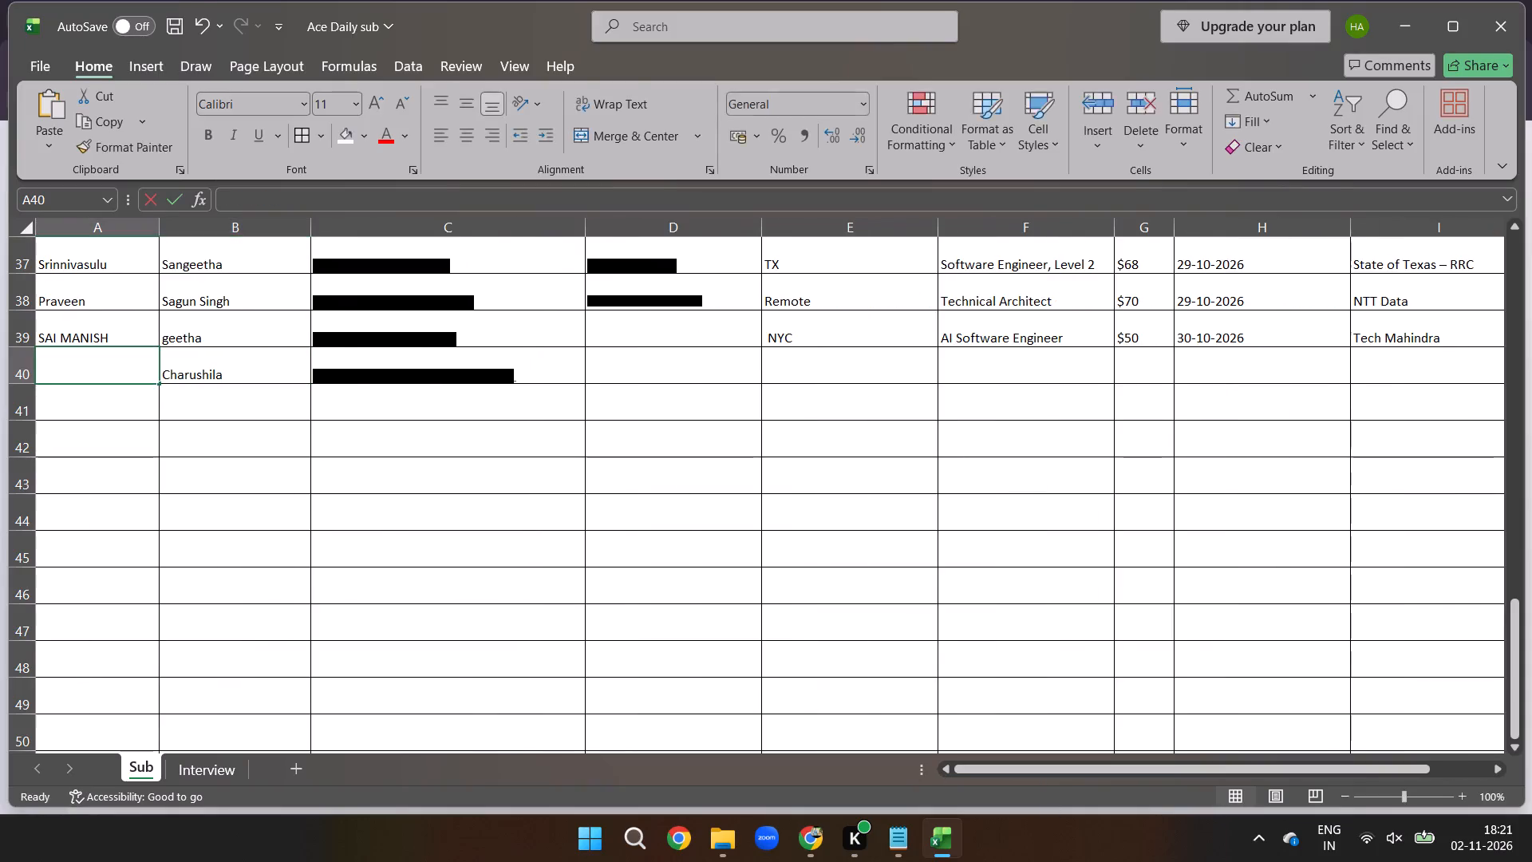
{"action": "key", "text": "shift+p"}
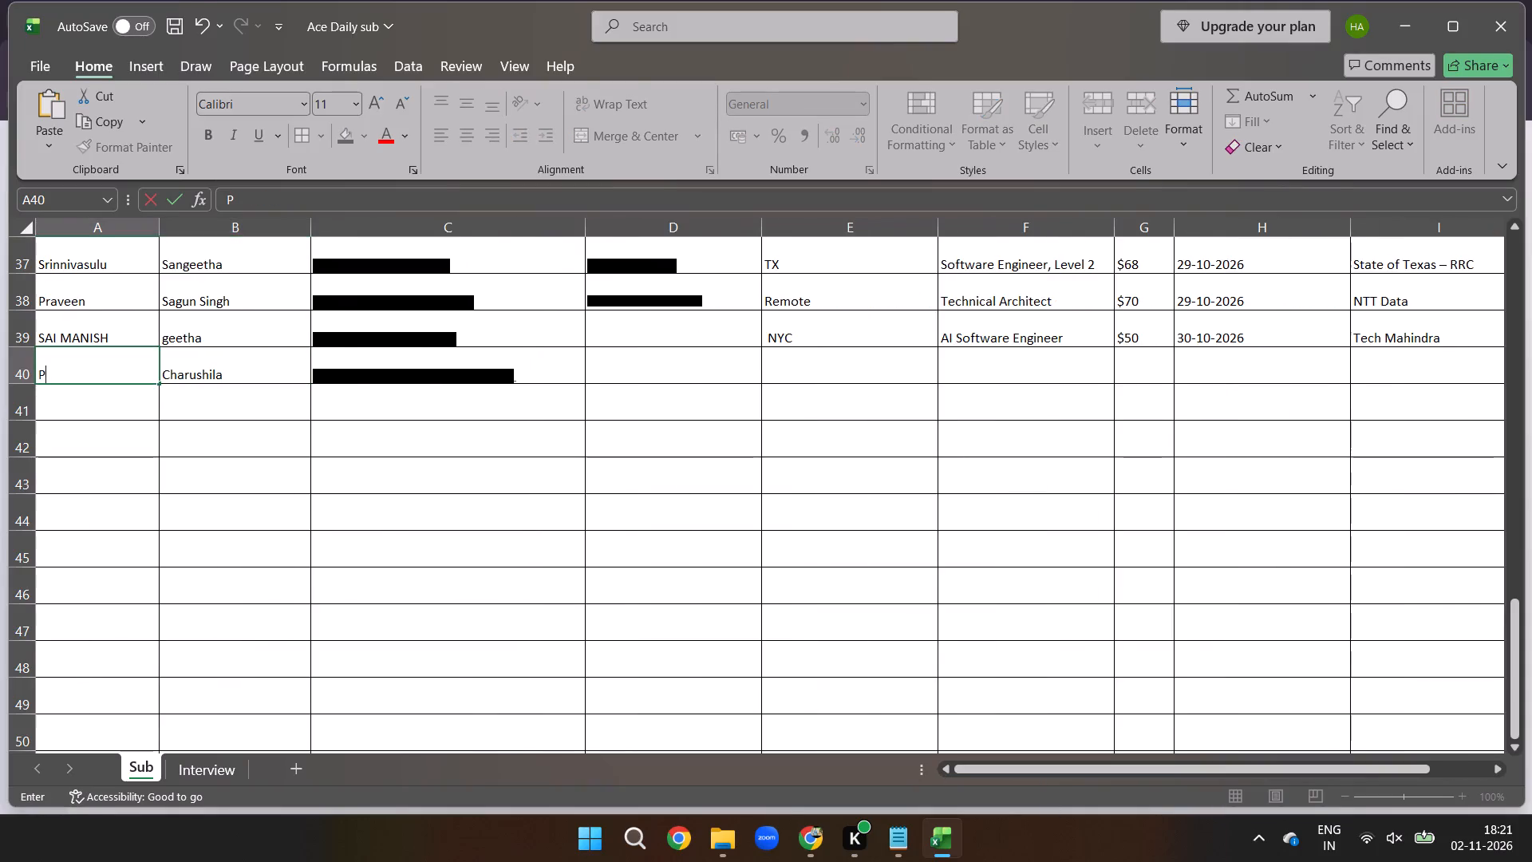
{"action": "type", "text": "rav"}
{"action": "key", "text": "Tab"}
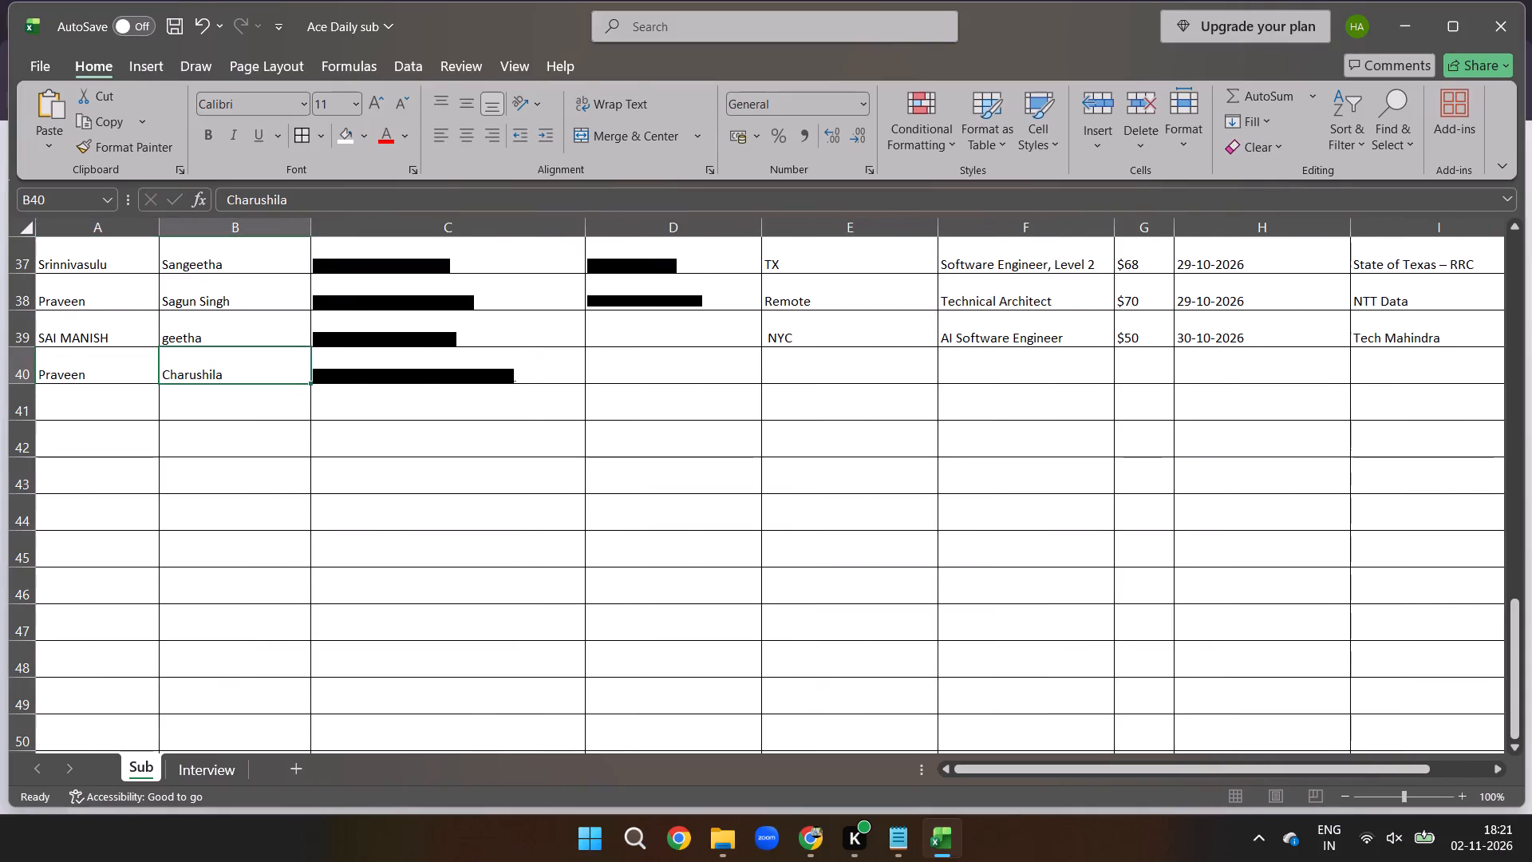
Copy the recruiter's phone number without the country code from the Gmail signature into column D of row 40 in the Excel sheet.
{"action": "left_click", "coordinate": [798, 833]}
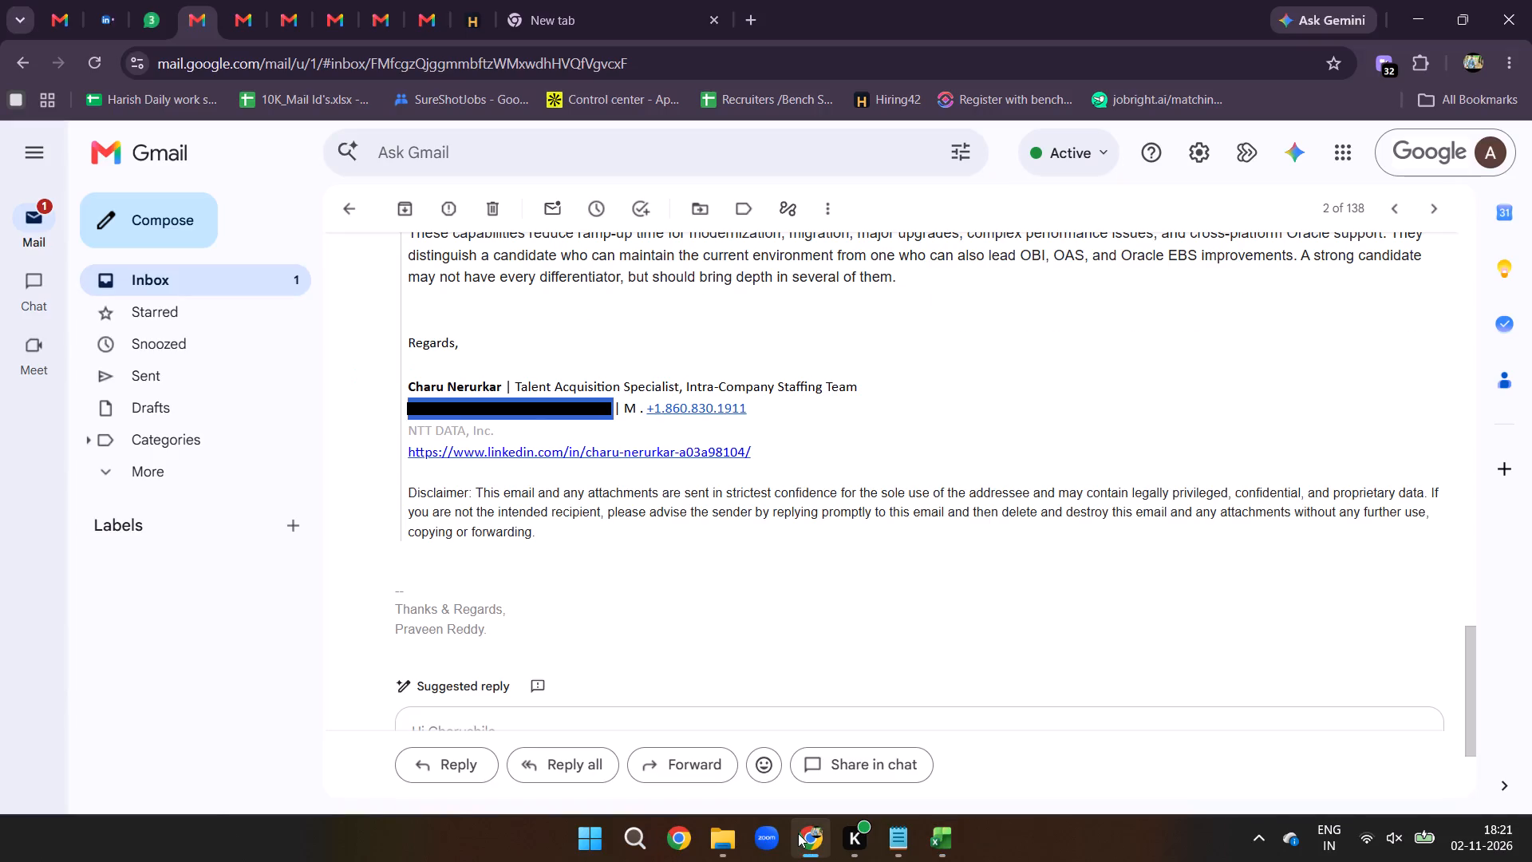
{"action": "left_click_drag", "start_coordinate": [764, 403], "coordinate": [662, 414]}
{"action": "key", "text": "ctrl+c"}
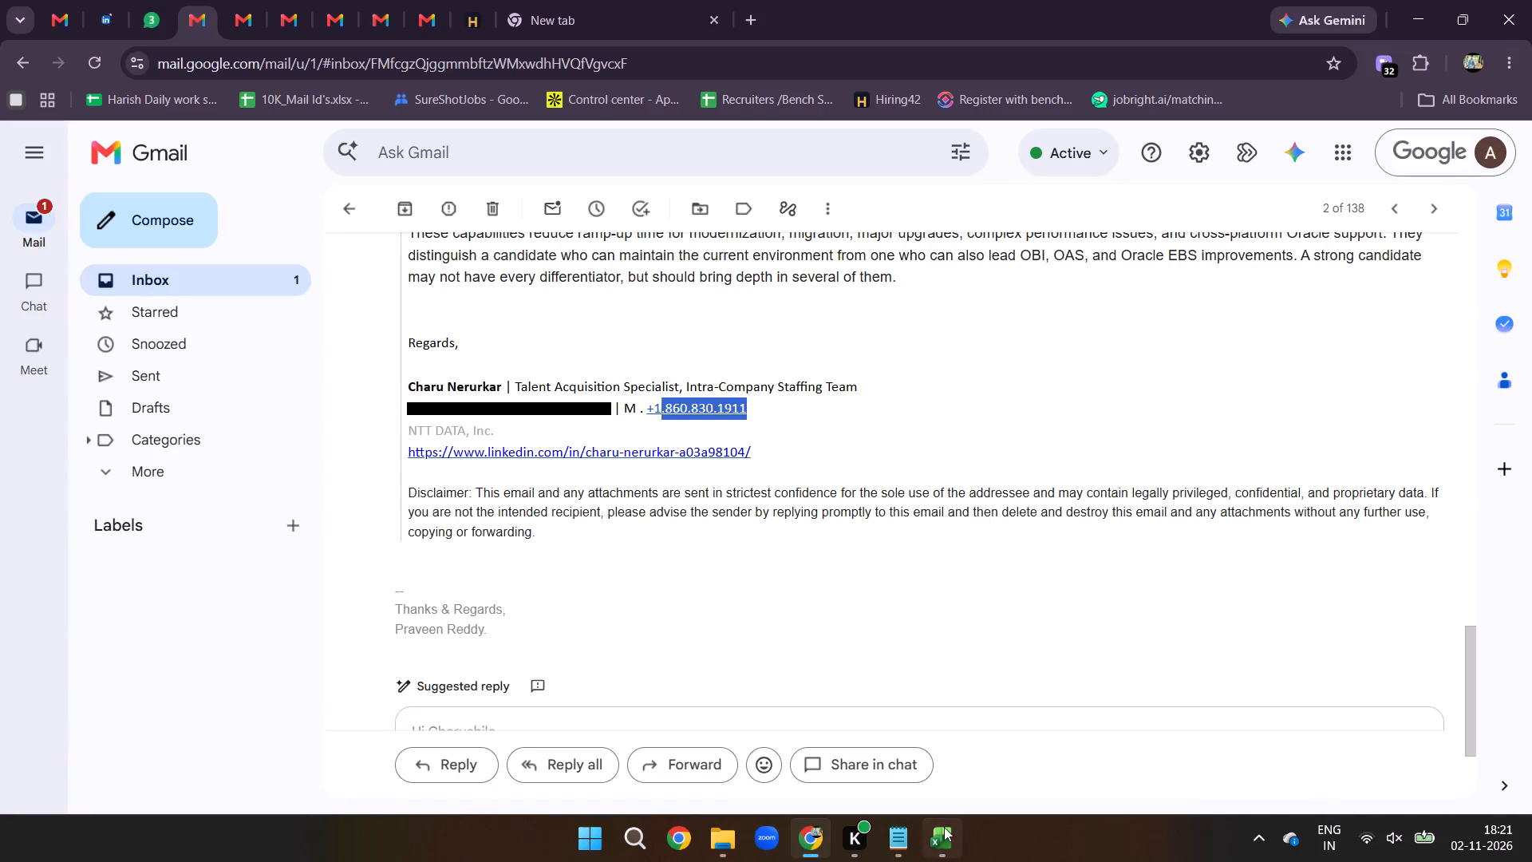
{"action": "left_click", "coordinate": [945, 827]}
{"action": "double_click", "coordinate": [638, 367]}
{"action": "key", "text": "ctrl+v"}
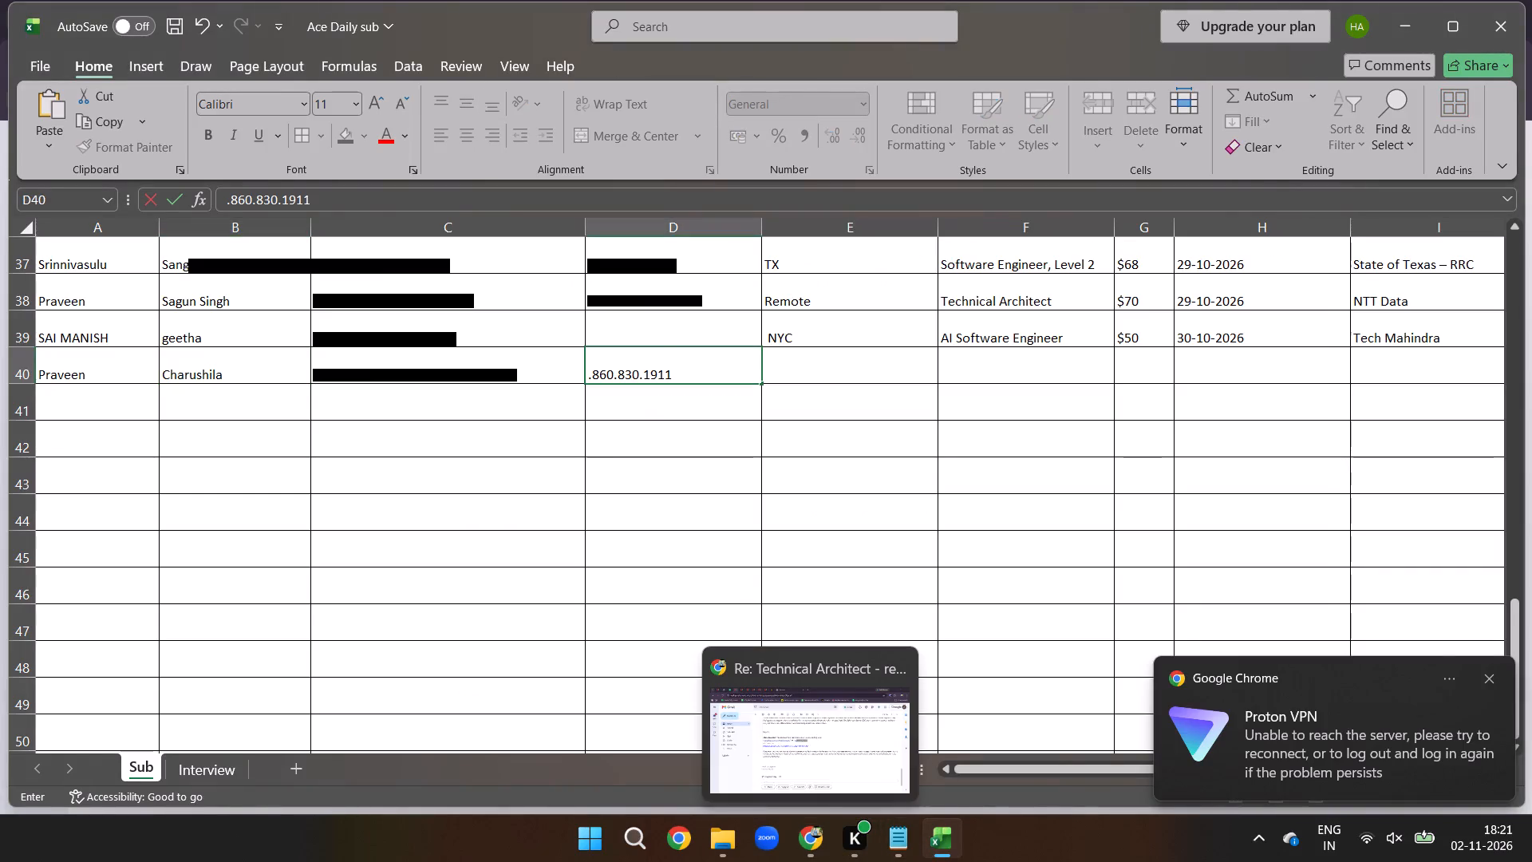
Enter "Remote" as the location in column E of row 40.
{"action": "double_click", "coordinate": [873, 366]}
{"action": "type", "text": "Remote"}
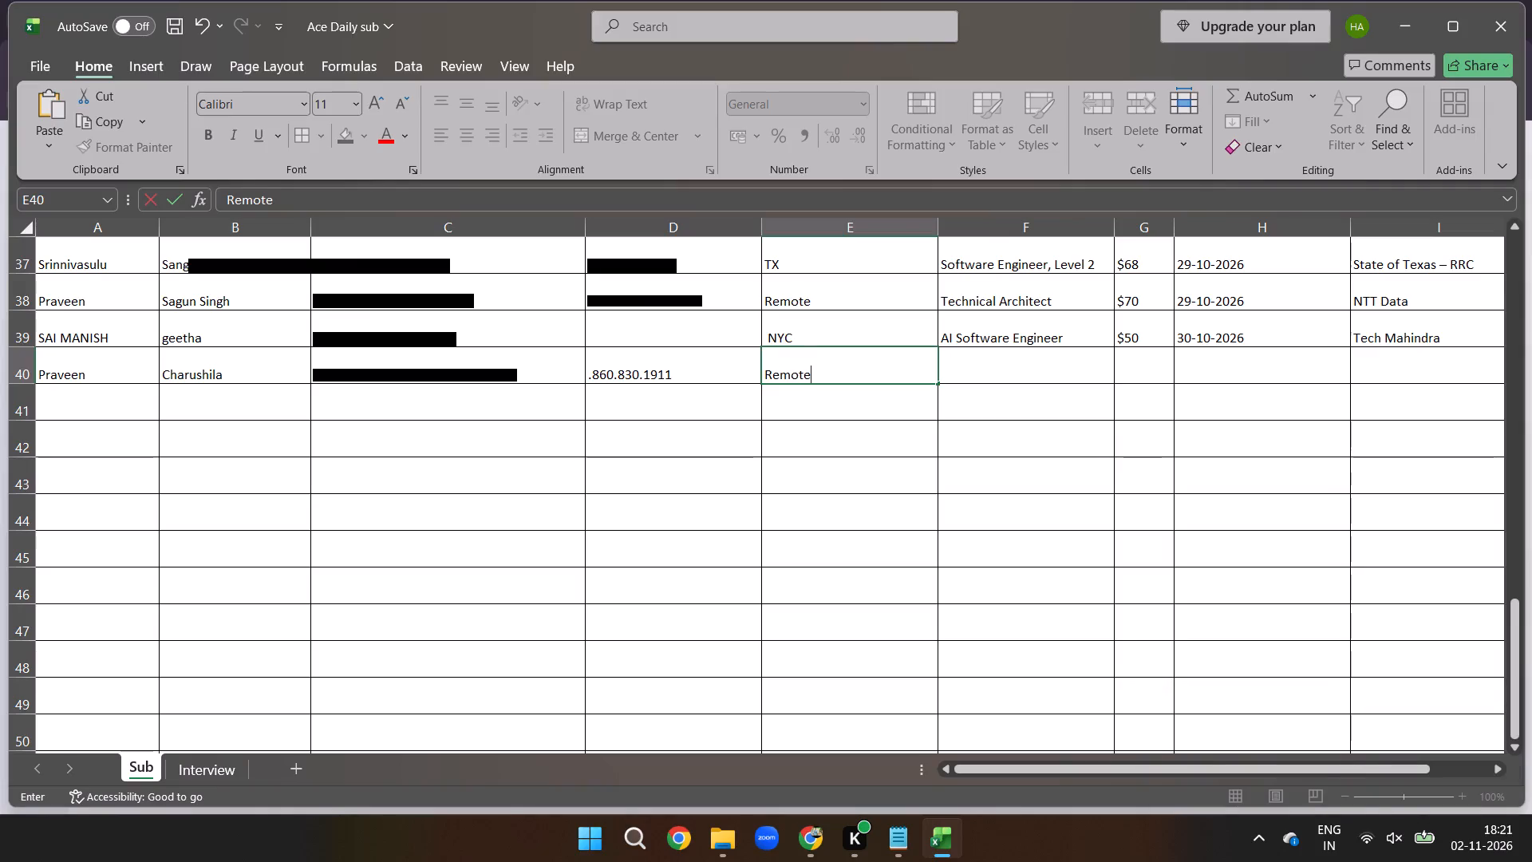
Copy the job title "Technical Architect" from row 38 of the Sub sheet into the same column of row 40.
{"action": "double_click", "coordinate": [1072, 302]}
{"action": "left_click_drag", "start_coordinate": [1072, 302], "coordinate": [931, 313]}
{"action": "key", "text": "ctrl+c"}
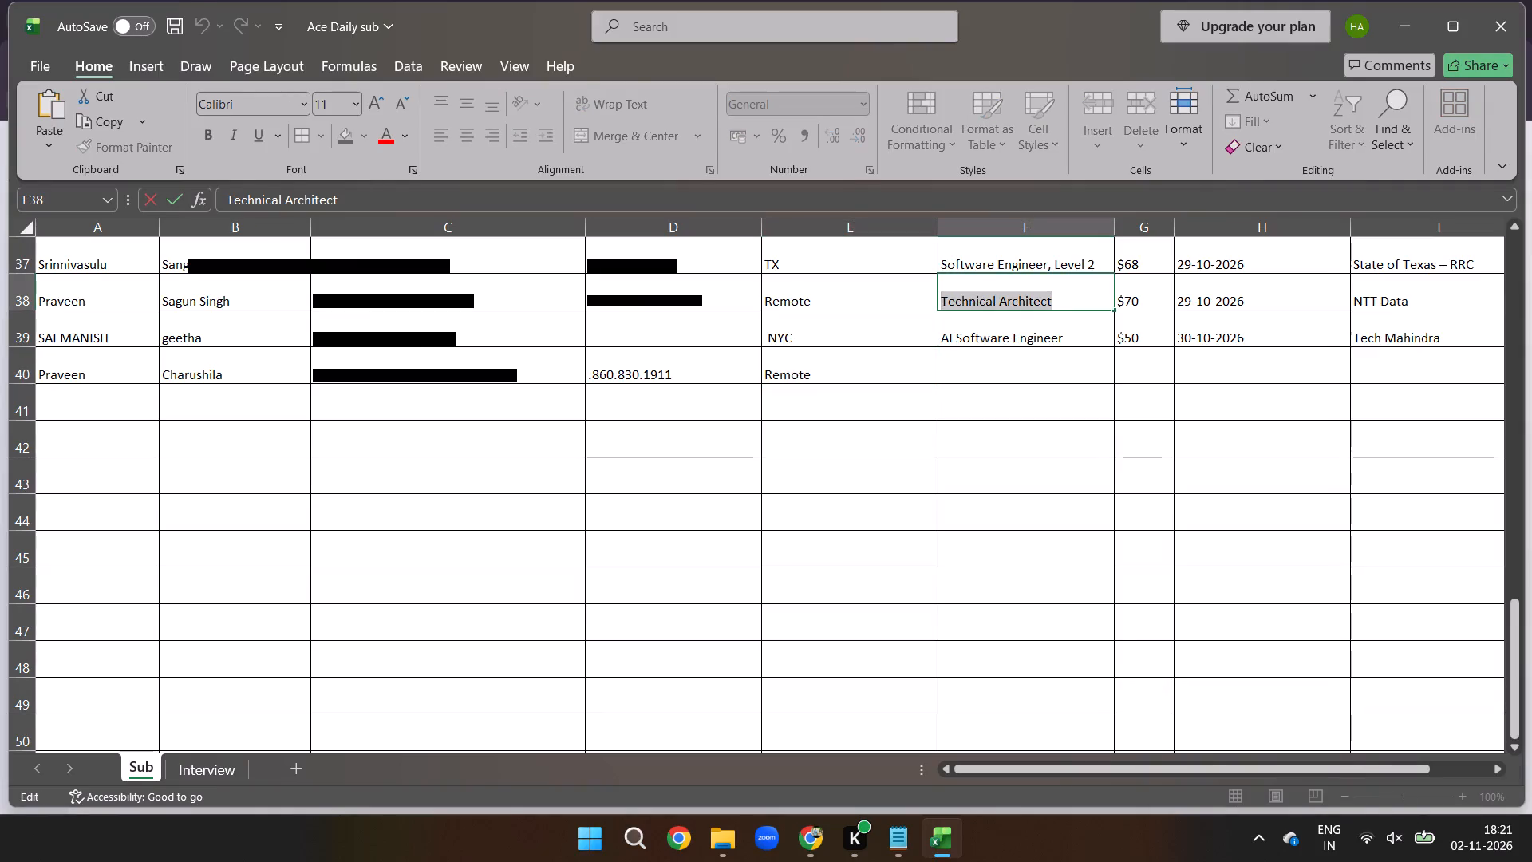
{"action": "double_click", "coordinate": [972, 359]}
{"action": "key", "text": "ctrl+v"}
Enter the rate $92 and the date 02-11-2026 in row 40 of the Sub sheet.
{"action": "double_click", "coordinate": [1129, 366]}
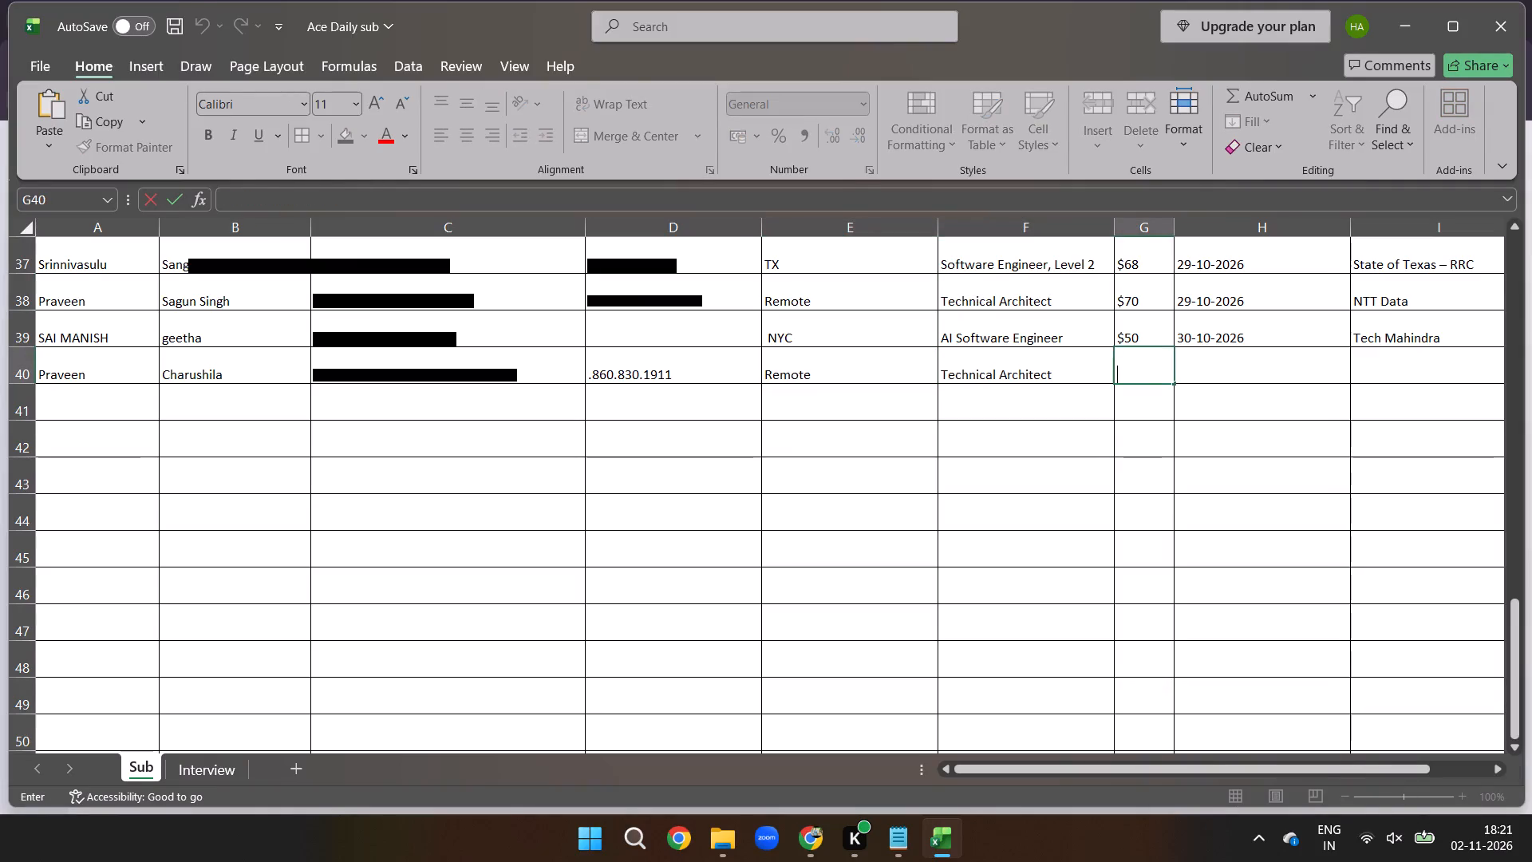
{"action": "type", "text": "$92"}
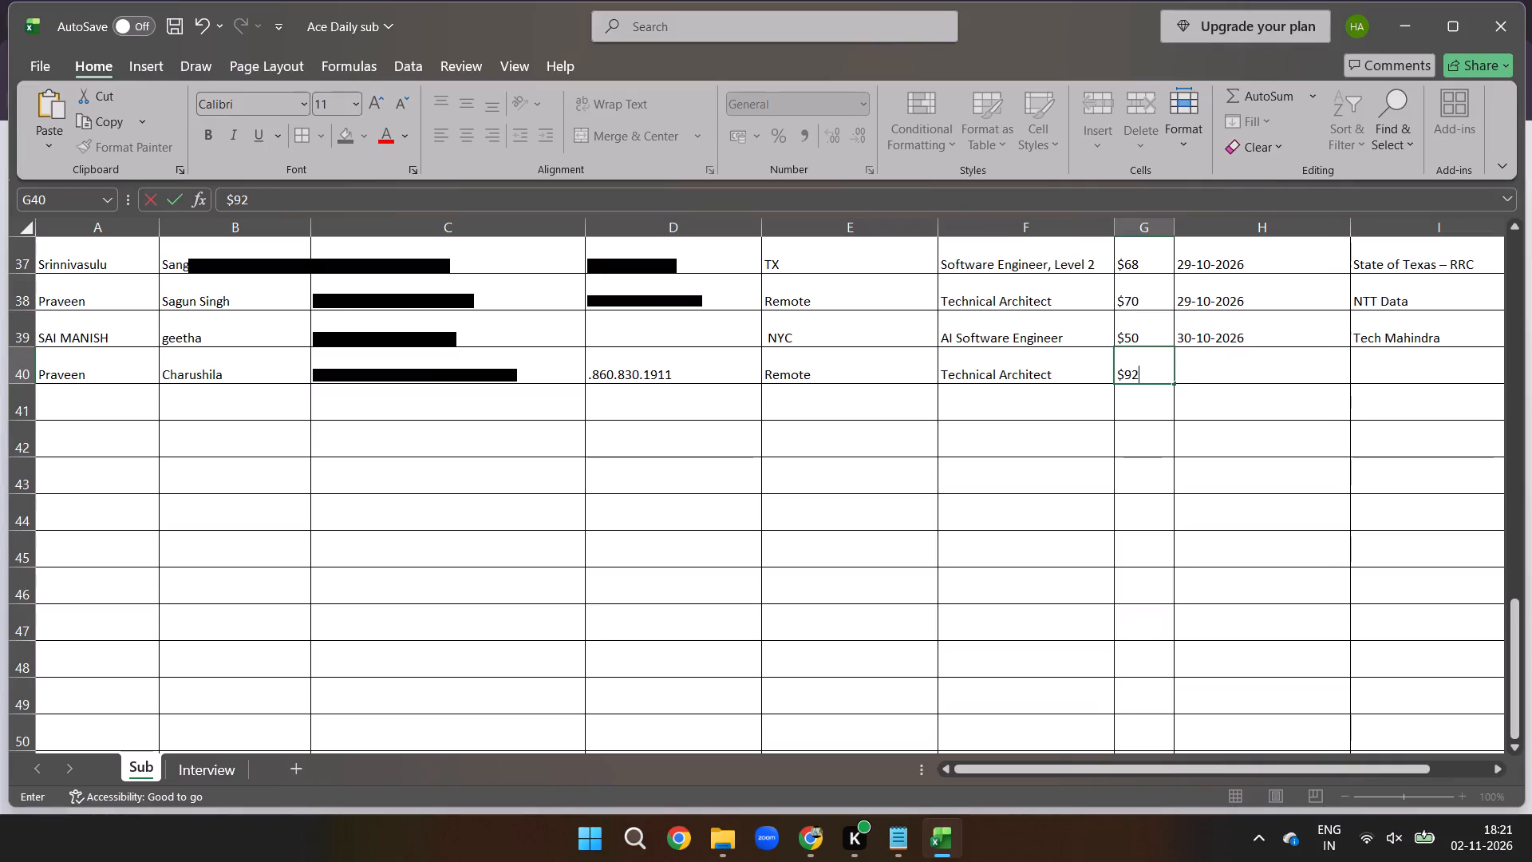
{"action": "double_click", "coordinate": [1215, 360]}
{"action": "type", "text": "02-"}
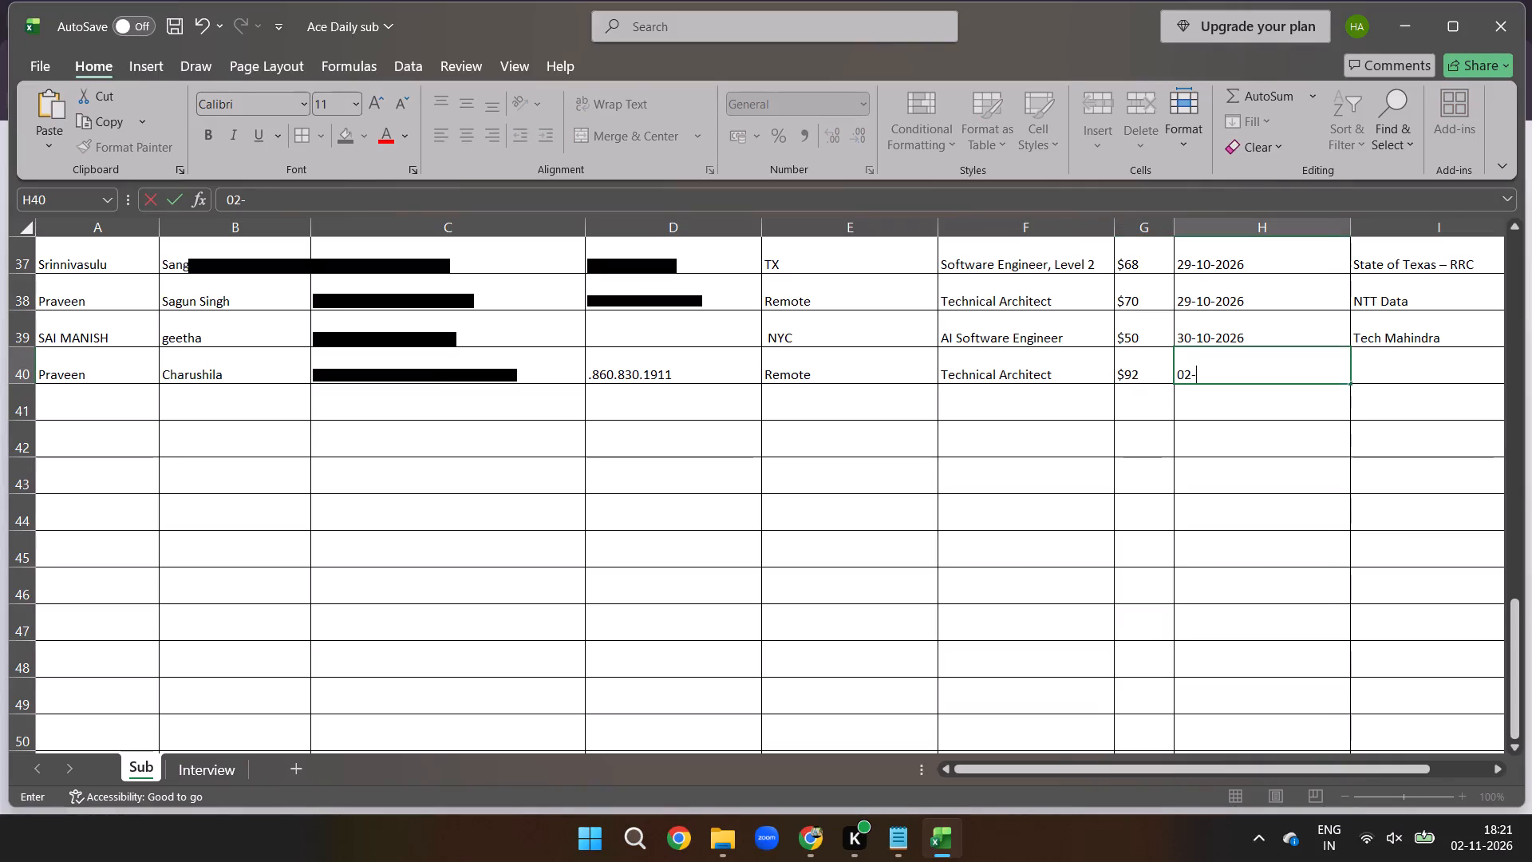
{"action": "type", "text": "11-2026"}
Extend the client entry in row 38 so it reads "NTT Data / UPS".
{"action": "double_click", "coordinate": [1424, 301]}
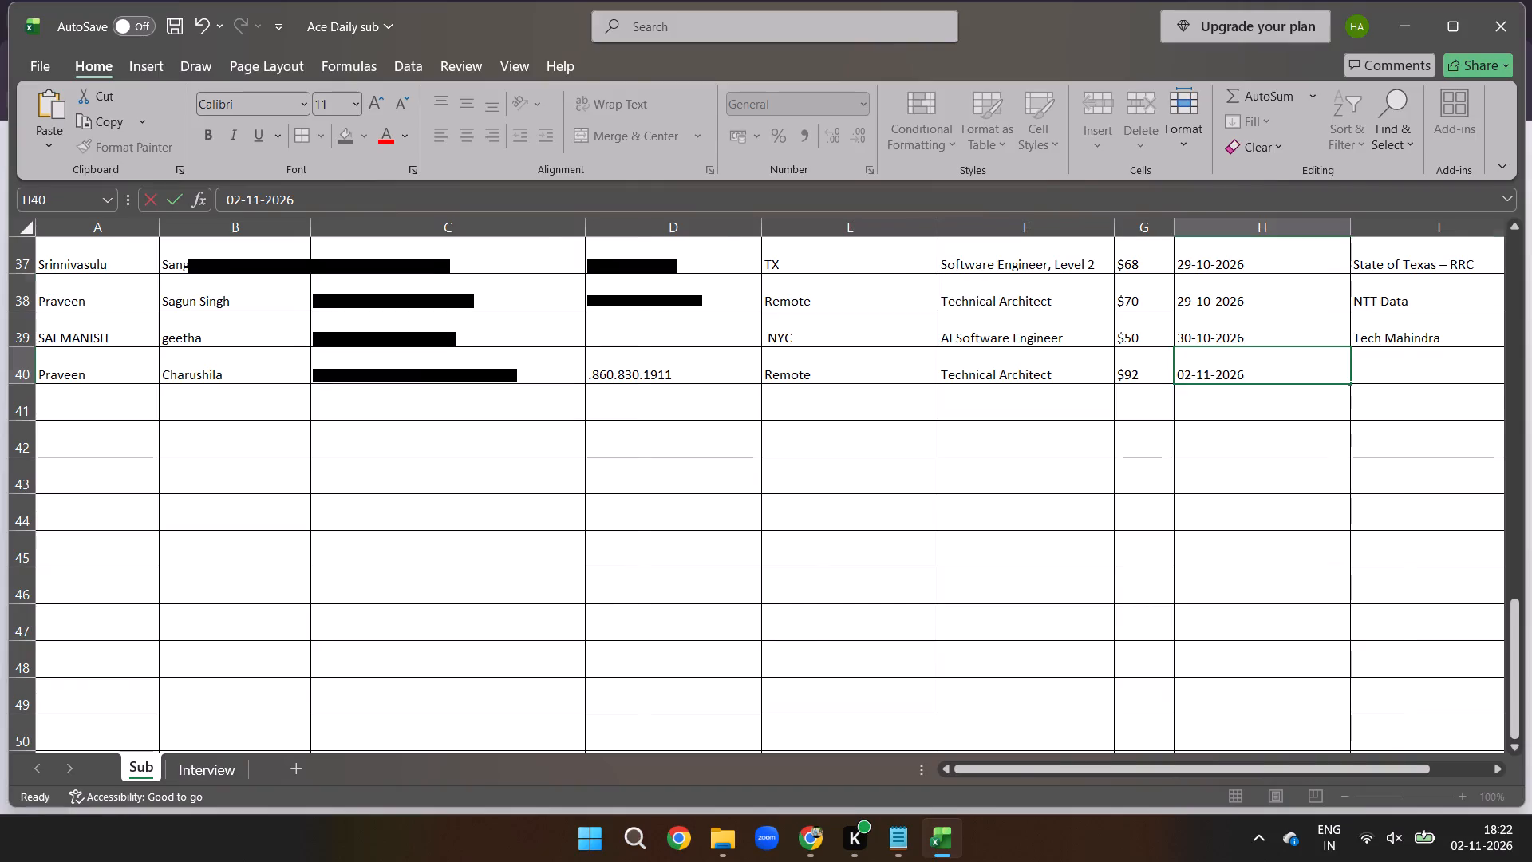
{"action": "type", "text": "? UPS"}
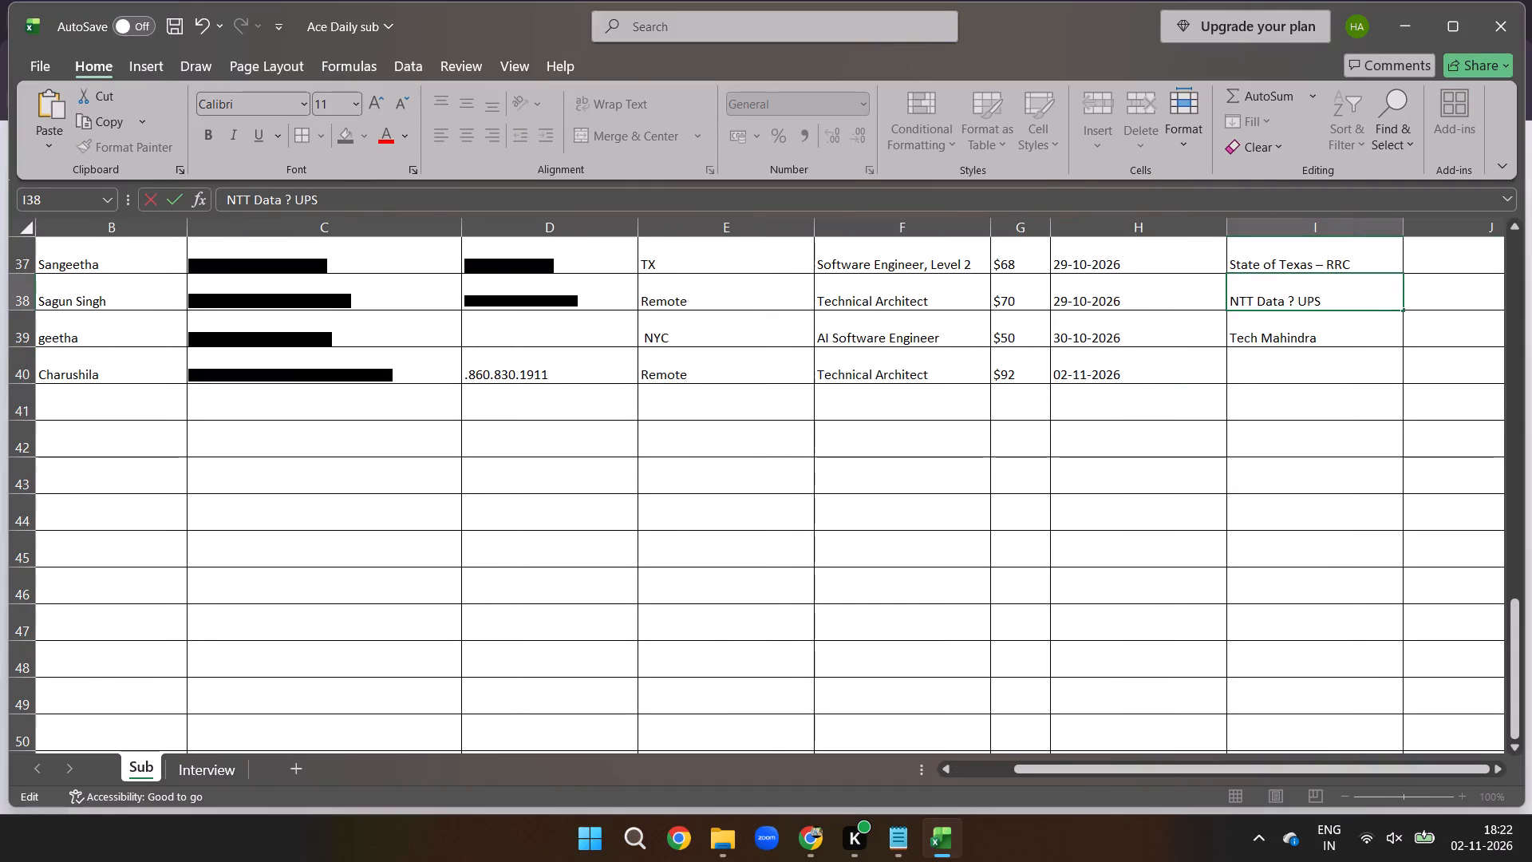
{"action": "left_click", "coordinate": [1290, 301]}
{"action": "key", "text": "Right"}
{"action": "key", "text": "BackSpace"}
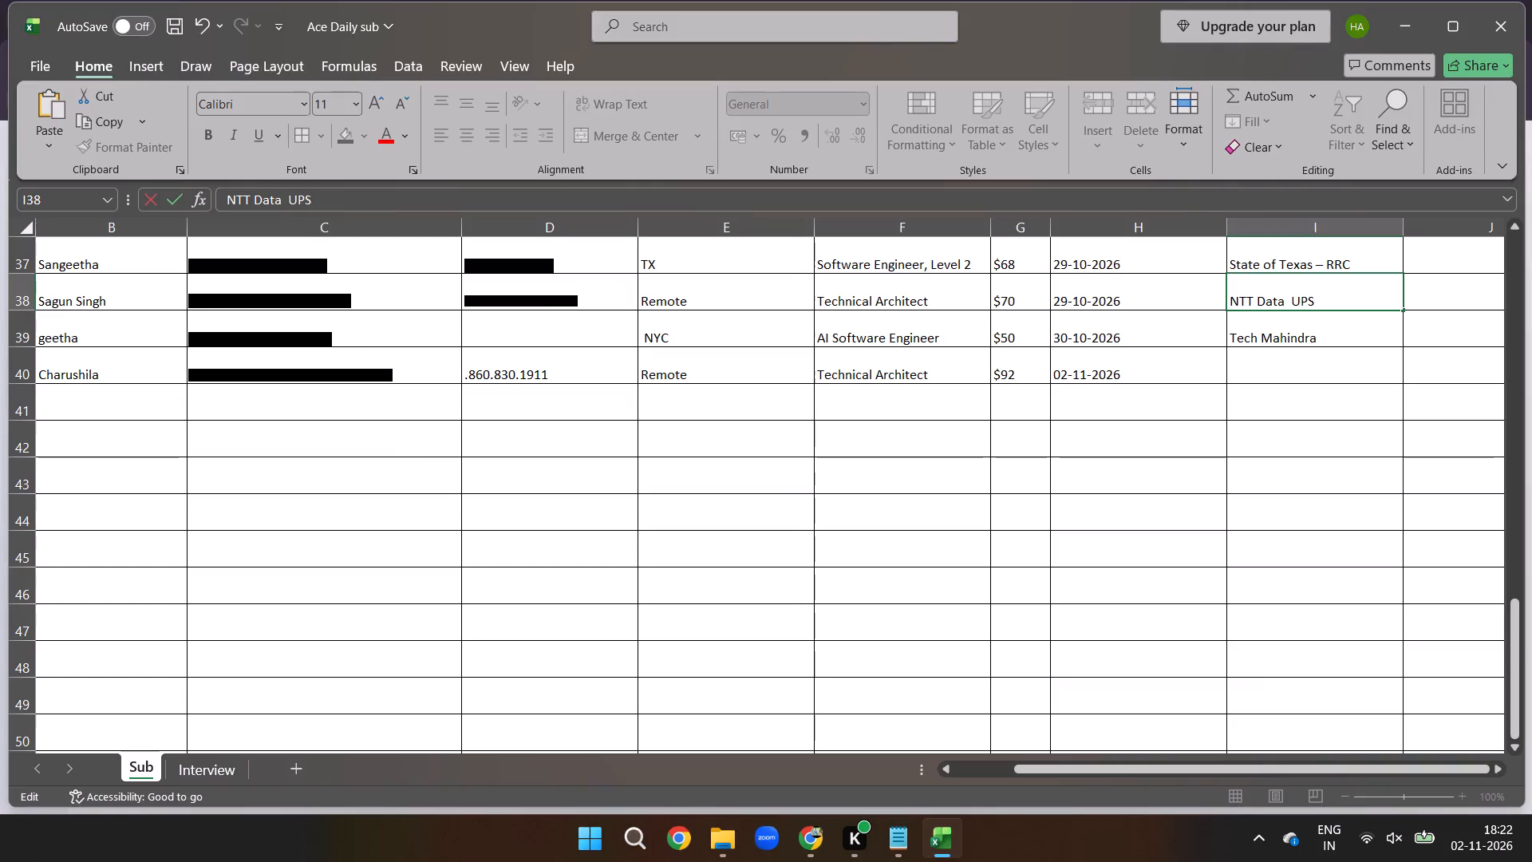
{"action": "key", "text": "slash"}
Copy the client entry "NTT Data / UPS" from row 38 into column I of row 40.
{"action": "triple_click", "coordinate": [1345, 291]}
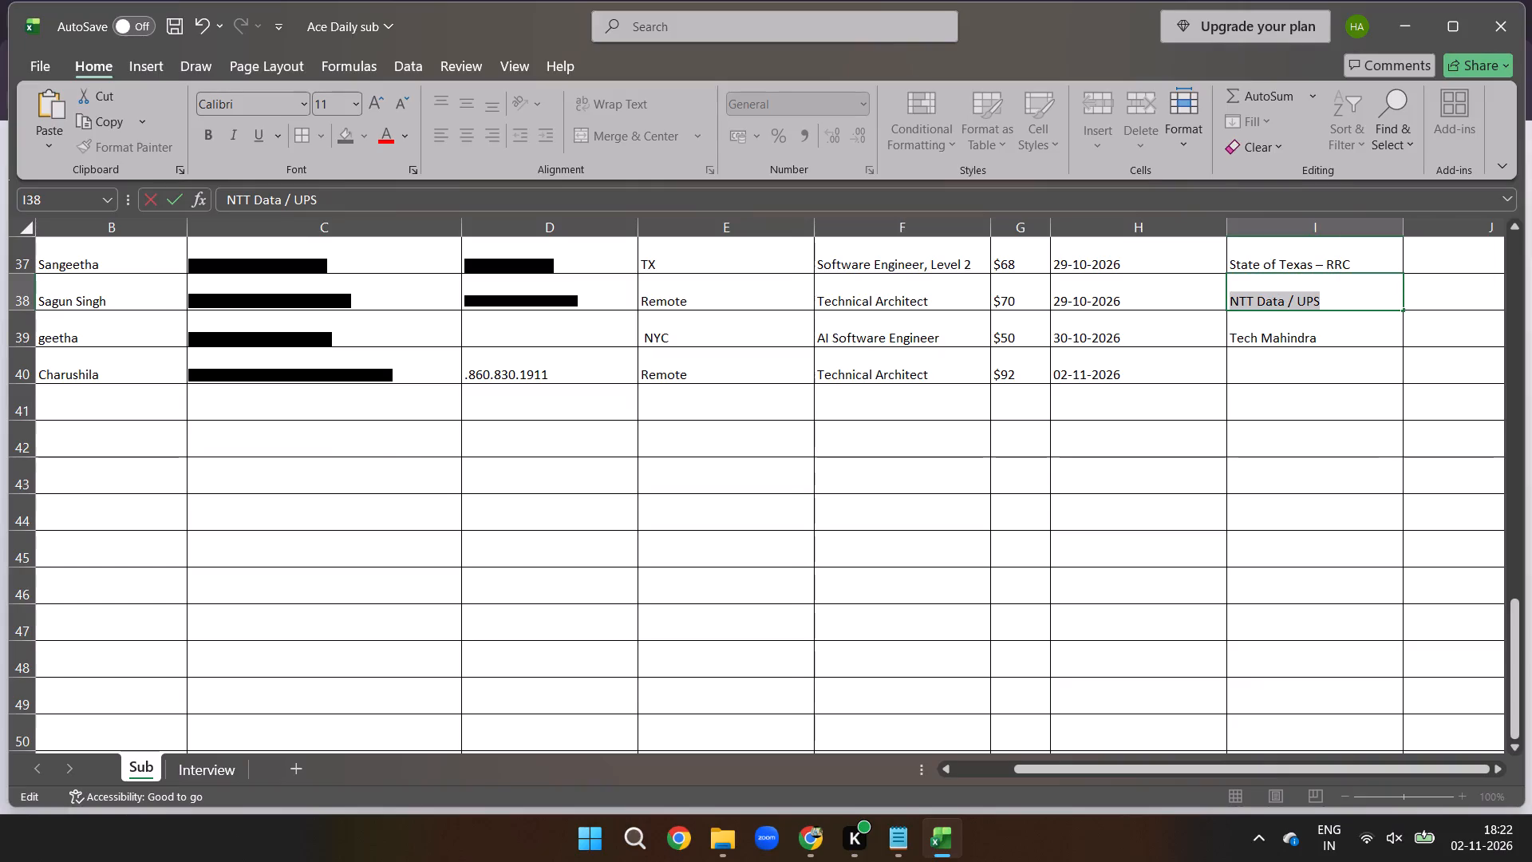
{"action": "key", "text": "ctrl+c"}
{"action": "double_click", "coordinate": [1284, 365]}
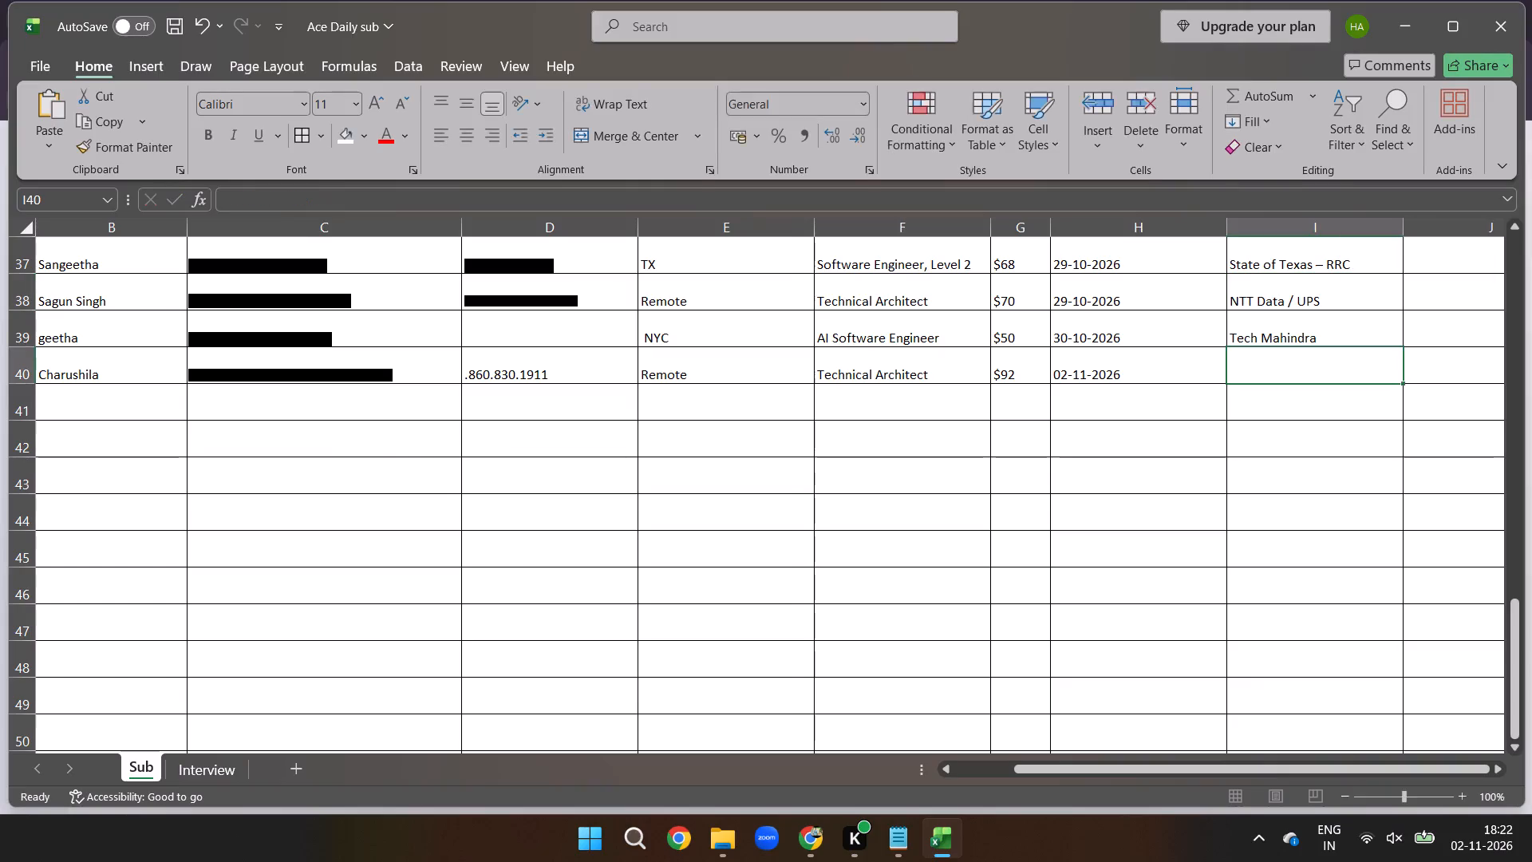
{"action": "key", "text": "ctrl+v"}
{"action": "left_click", "coordinate": [1262, 438]}
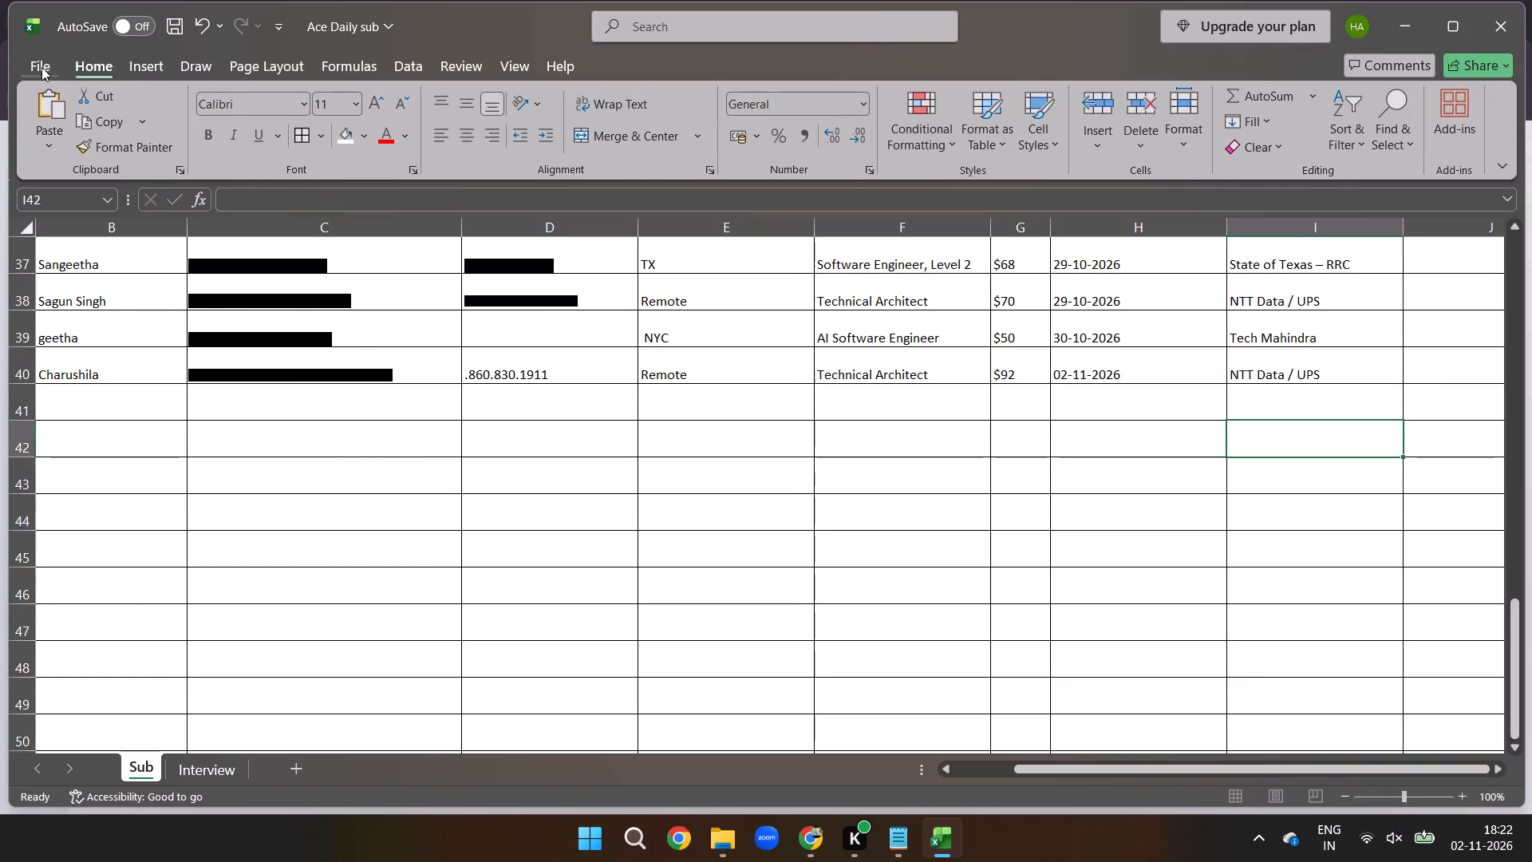
Save the Ace Daily sub workbook.
{"action": "left_click", "coordinate": [41, 67]}
{"action": "left_click", "coordinate": [75, 326]}
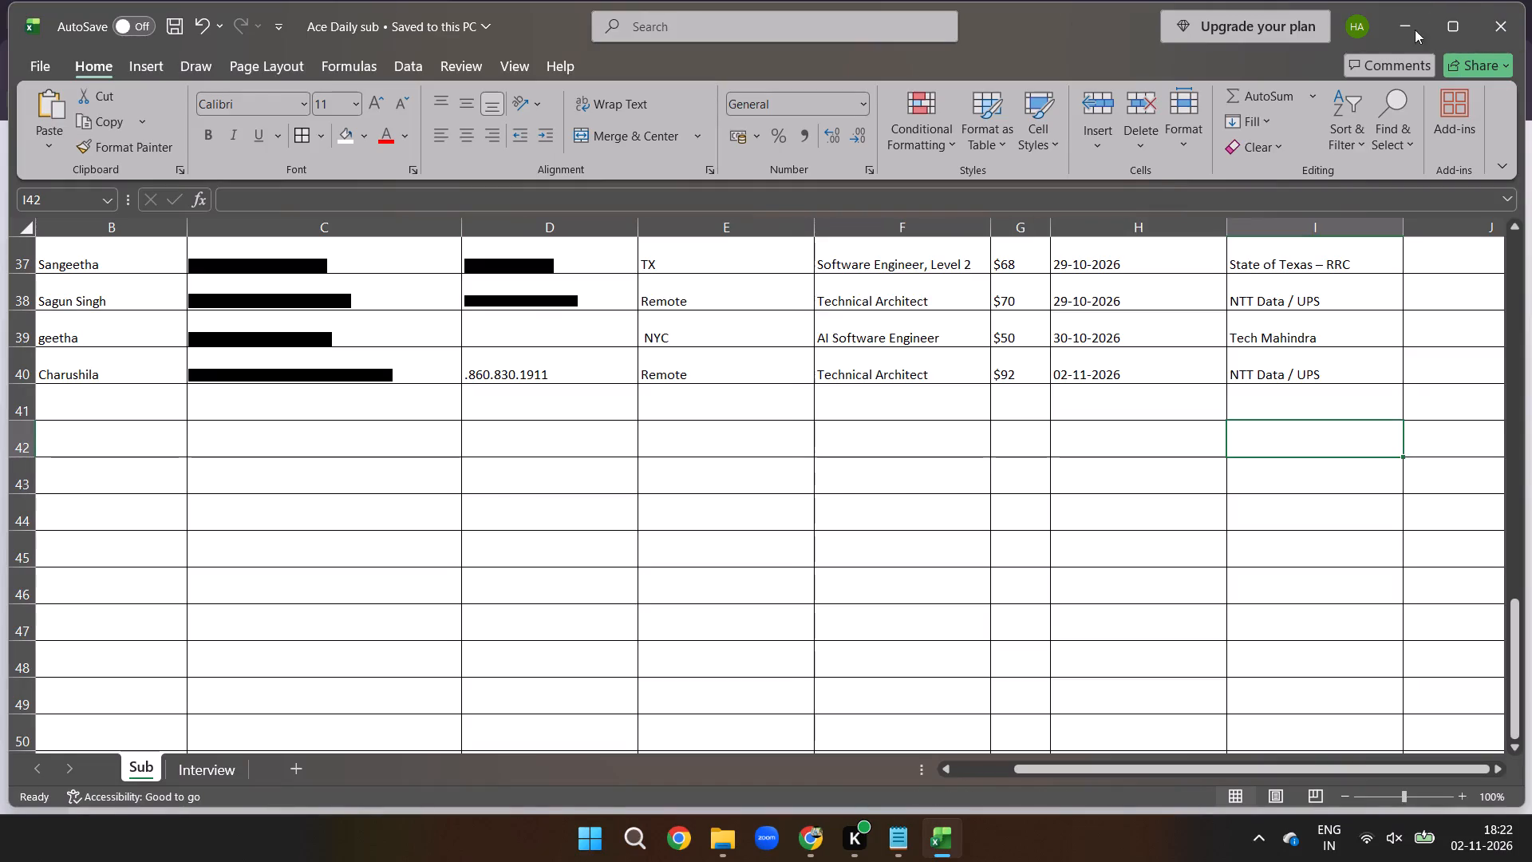
Switch to Chrome and load dice.com/profile/info in the empty new tab.
{"action": "left_click", "coordinate": [1403, 22]}
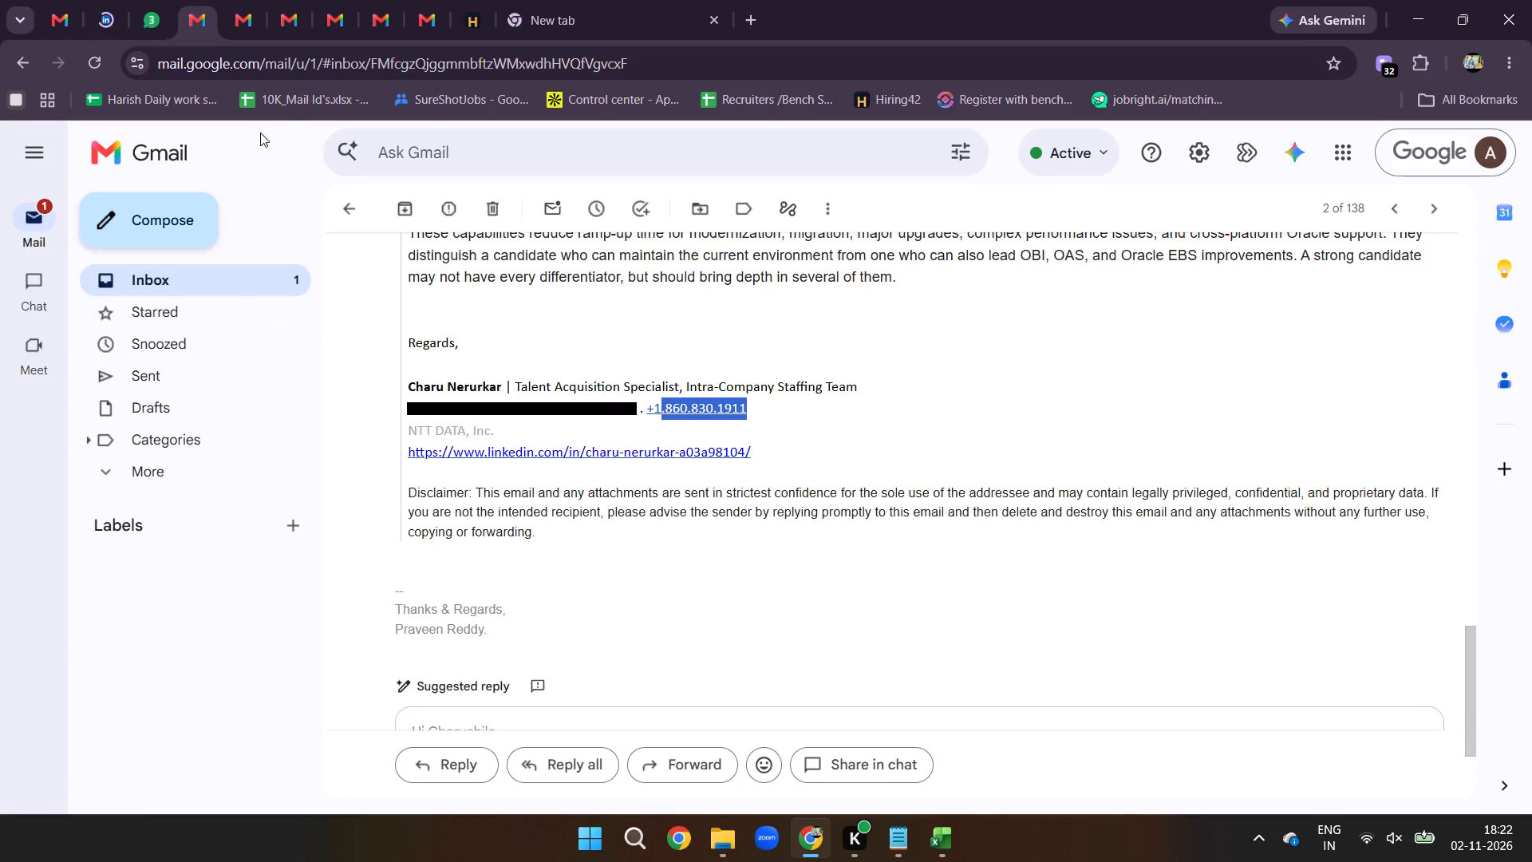
{"action": "left_click", "coordinate": [575, 7]}
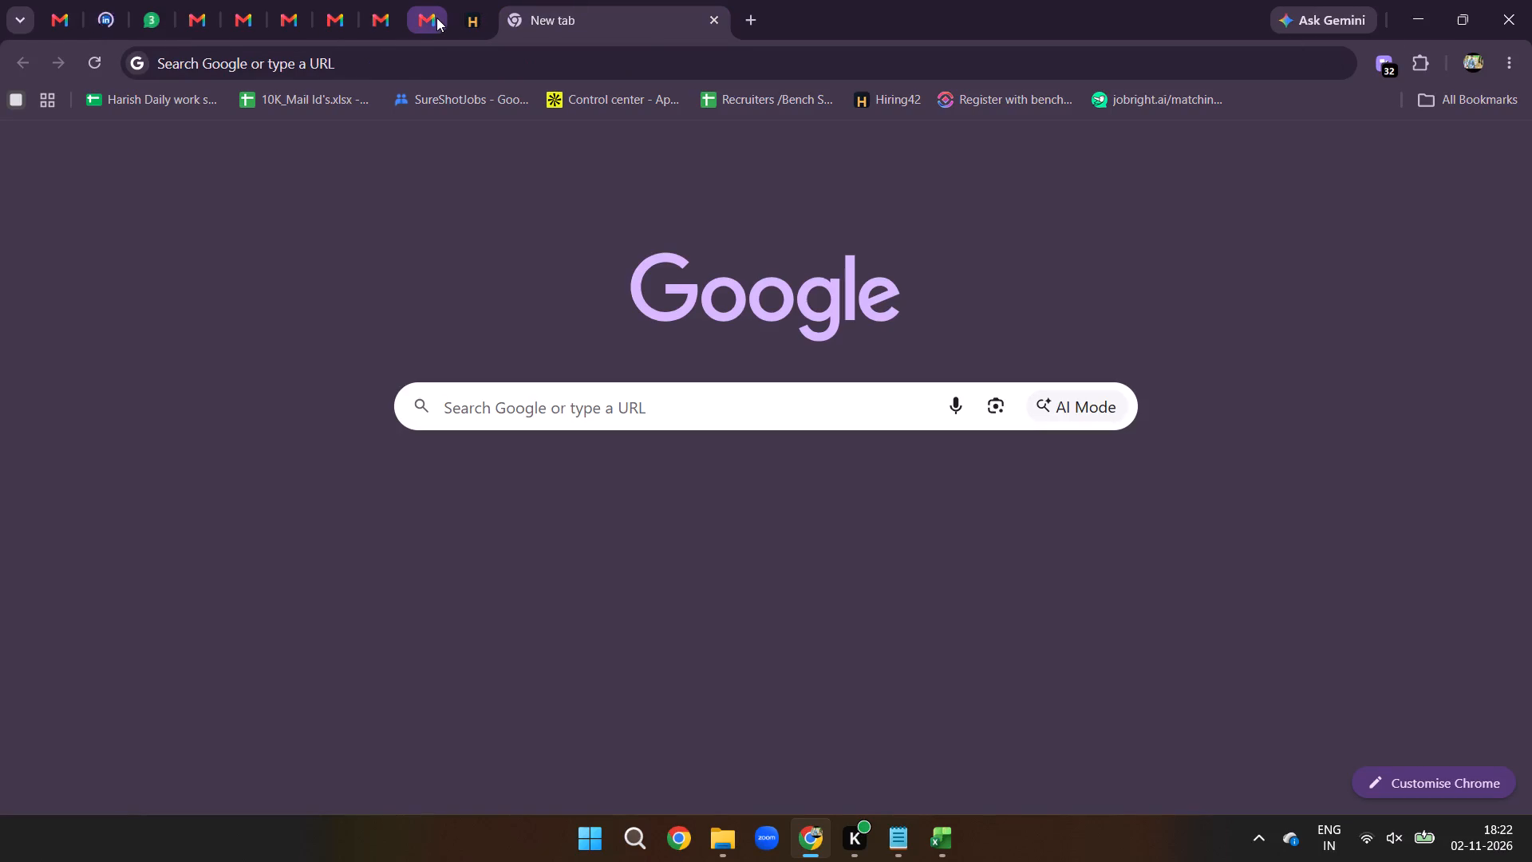
{"action": "left_click", "coordinate": [605, 14]}
{"action": "key", "text": "d"}
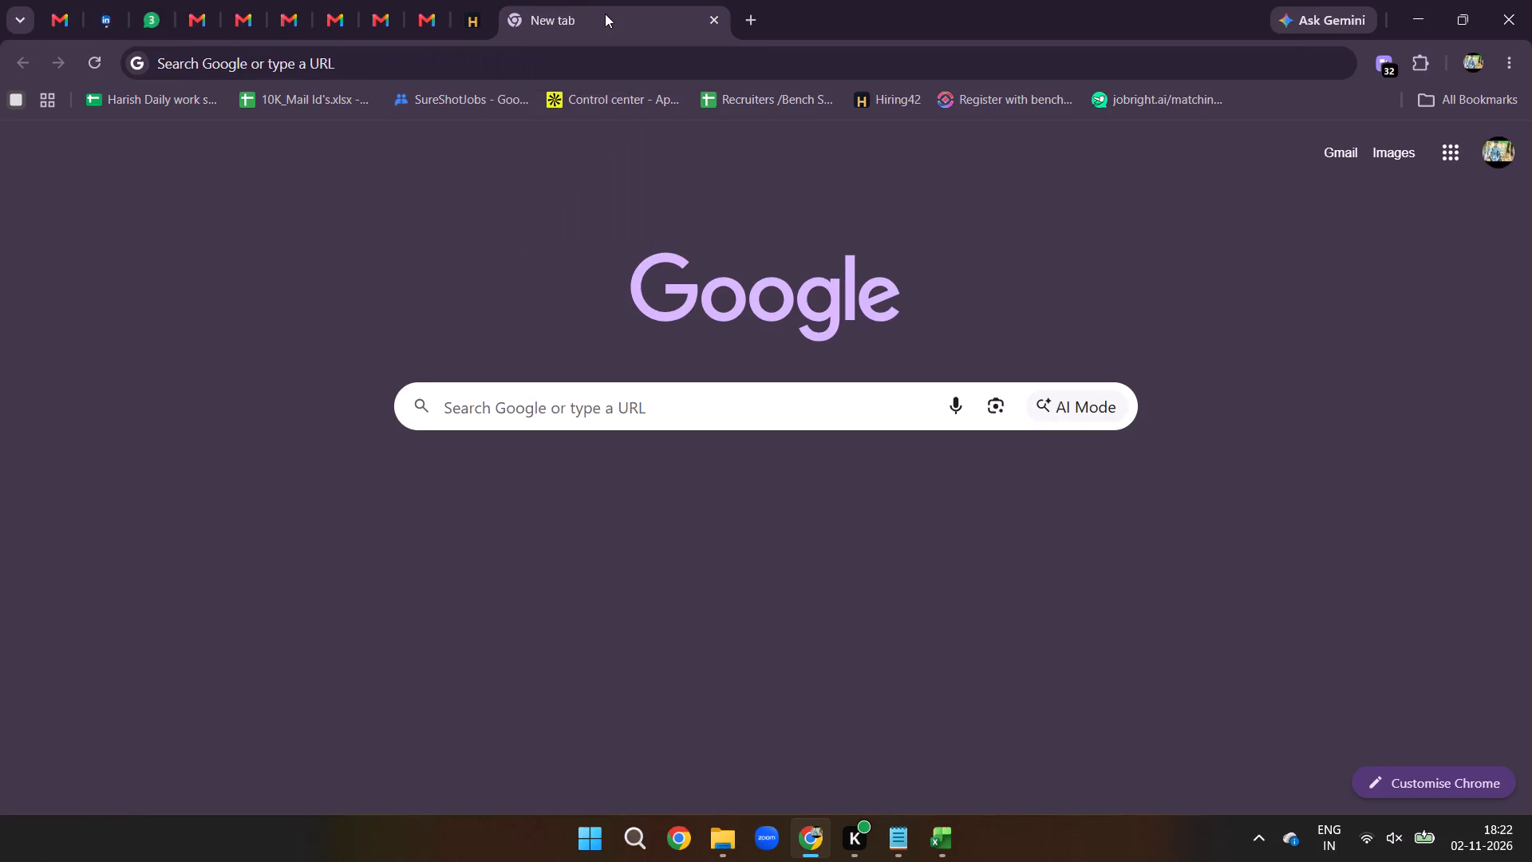
{"action": "left_click", "coordinate": [556, 59]}
{"action": "key", "text": "d"}
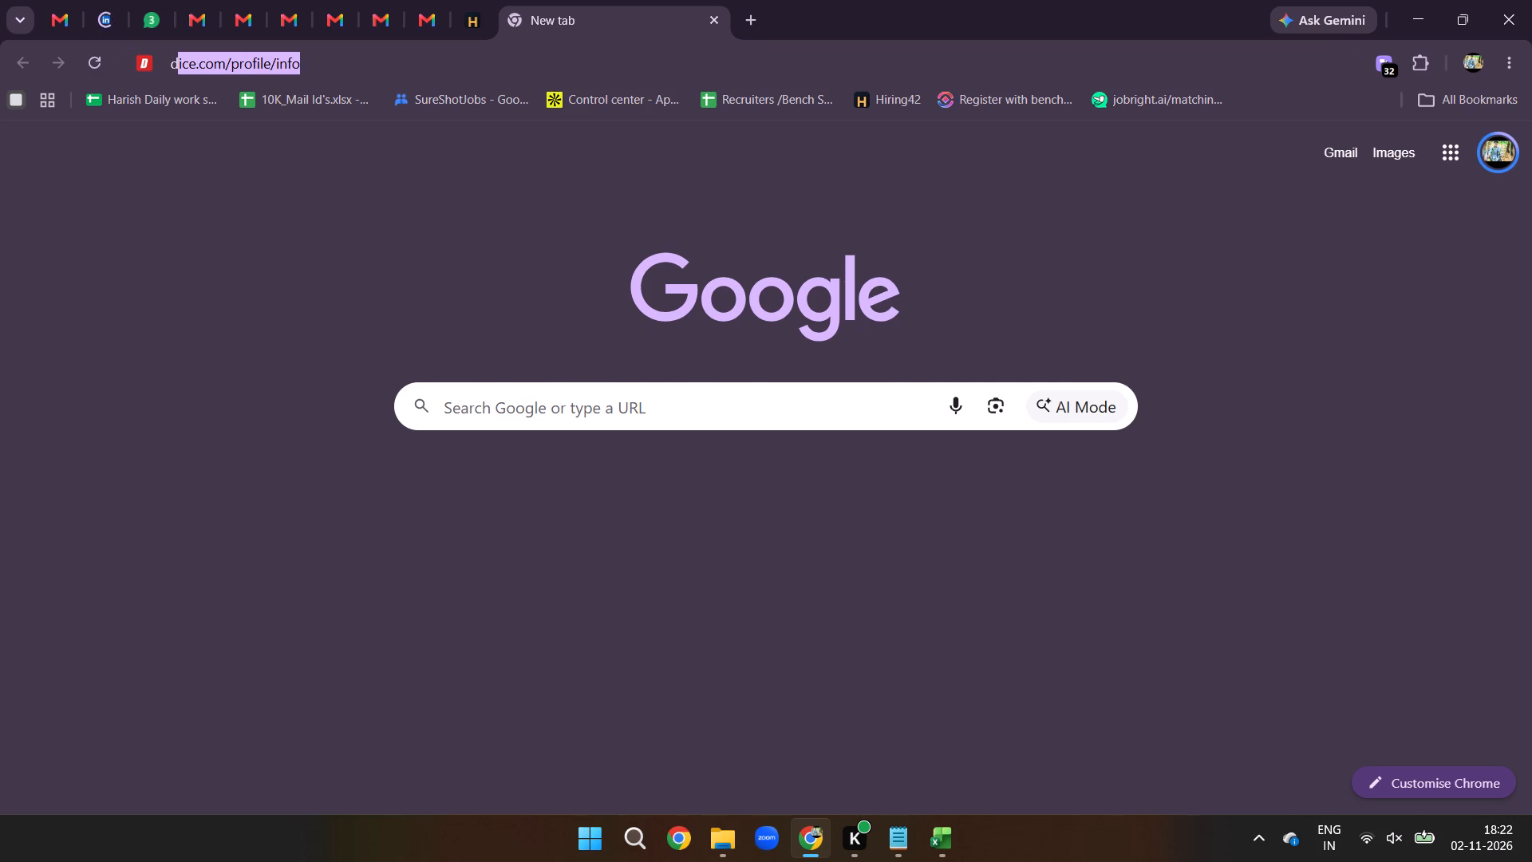
{"action": "key", "text": "Return"}
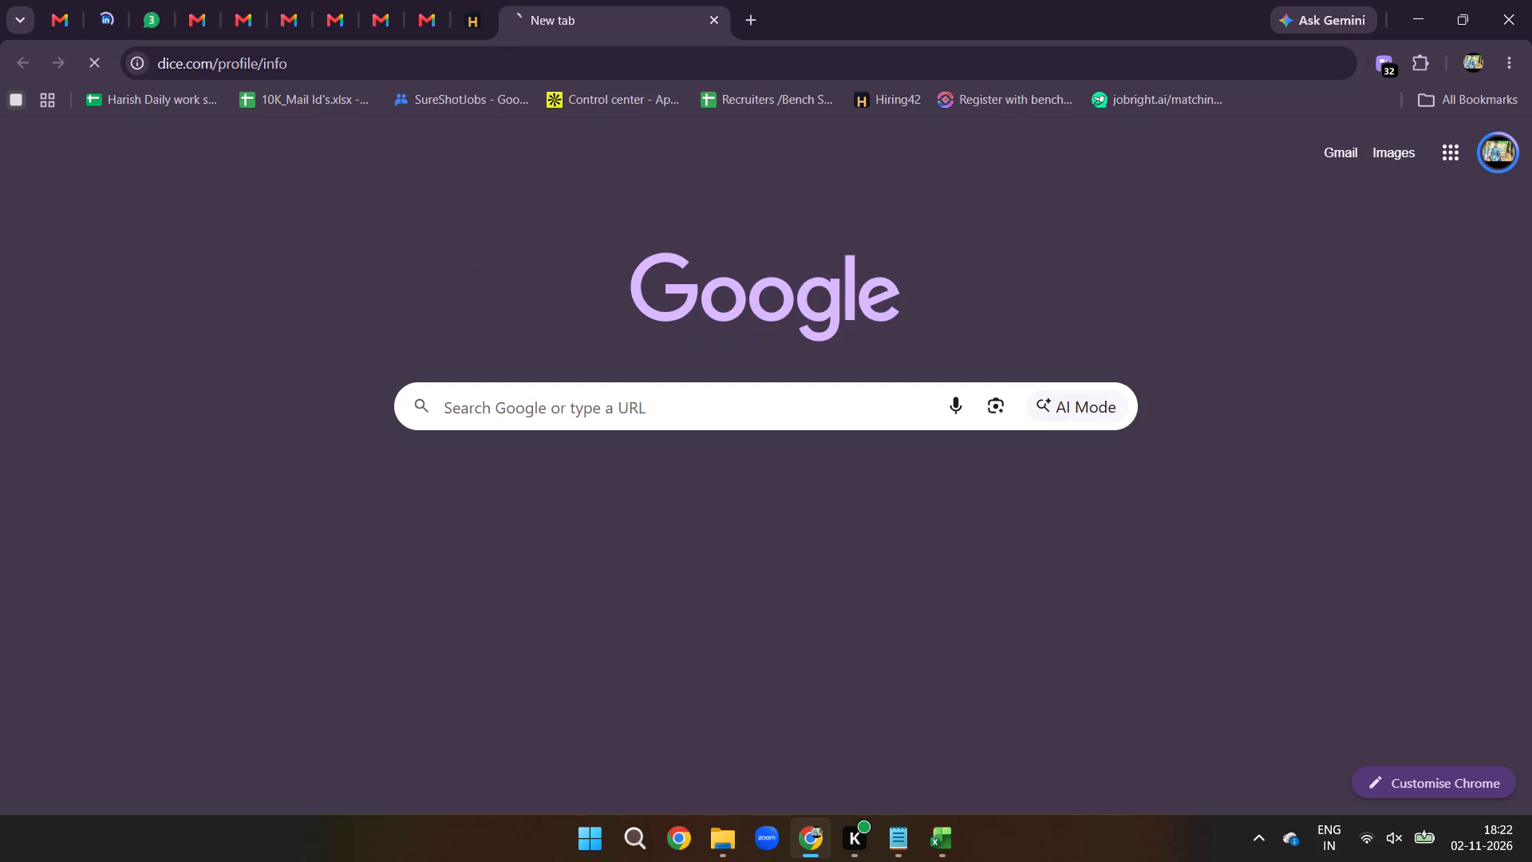